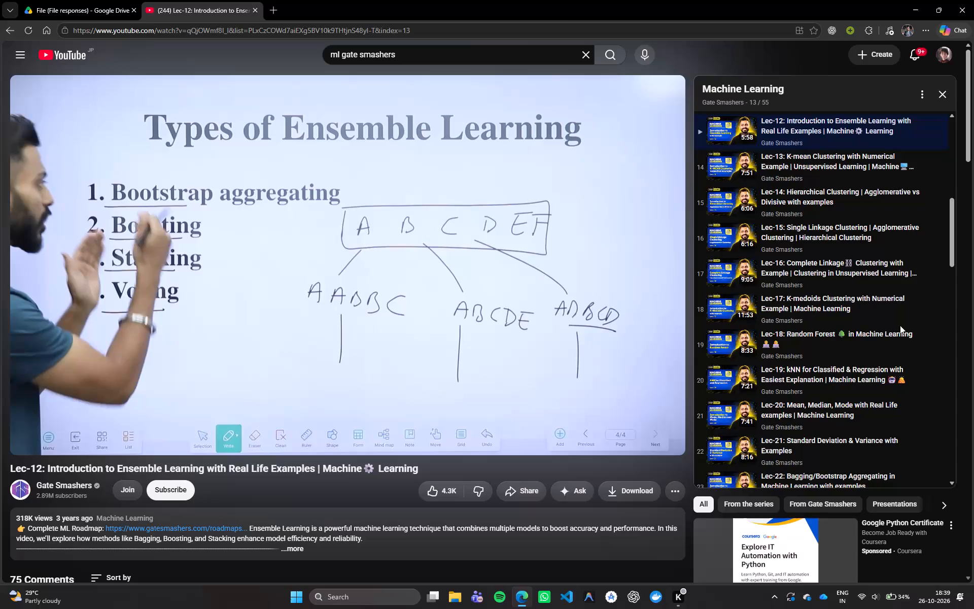
# Open Google Drive in a new tab and go to the File (File responses) folder inside IT5004: FOAI-ML File Submission.
pyautogui.click(269, 8)
pyautogui.press('d')
pyautogui.press('r')
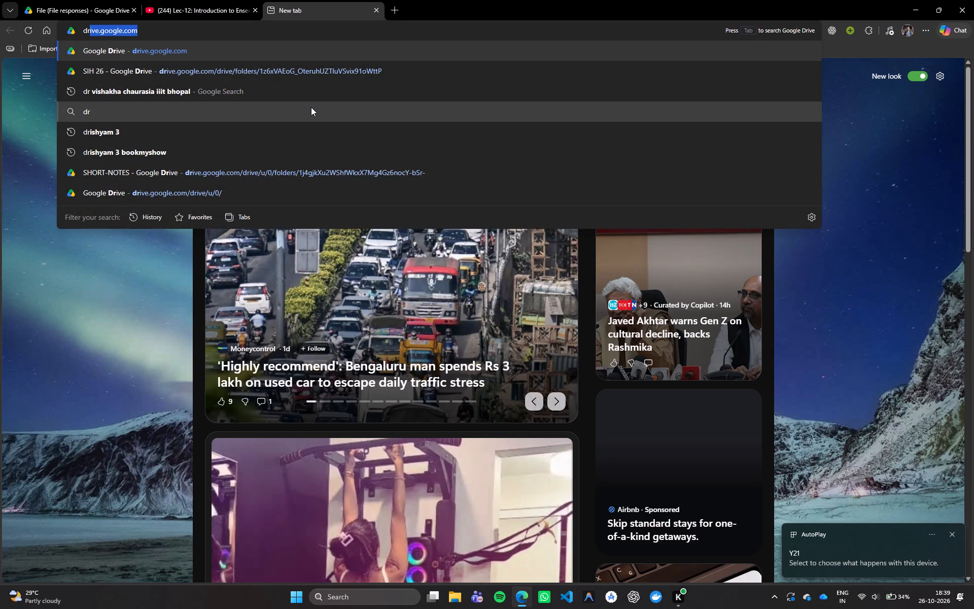
pyautogui.press('Return')
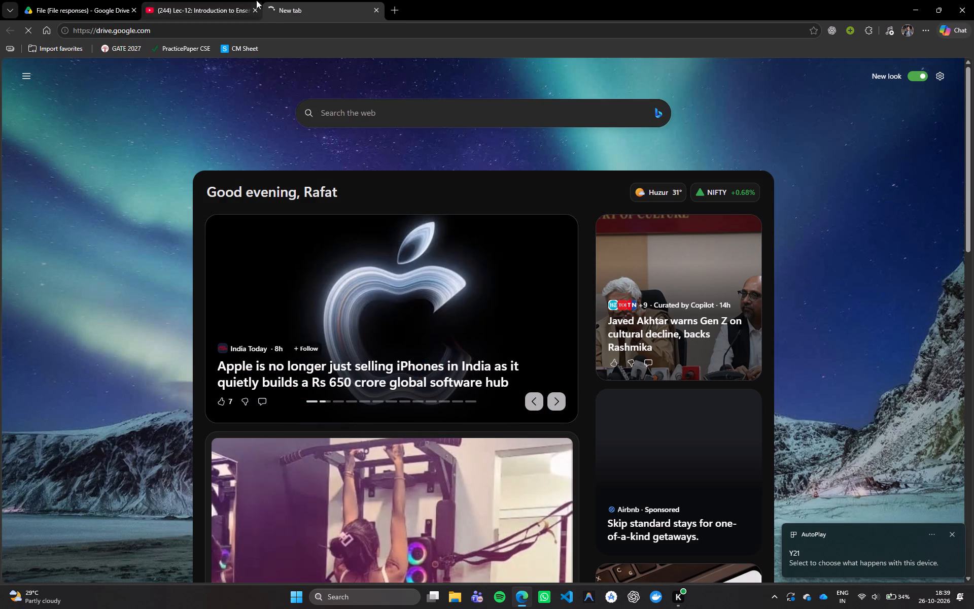
pyautogui.click(243, 0)
pyautogui.click(289, 0)
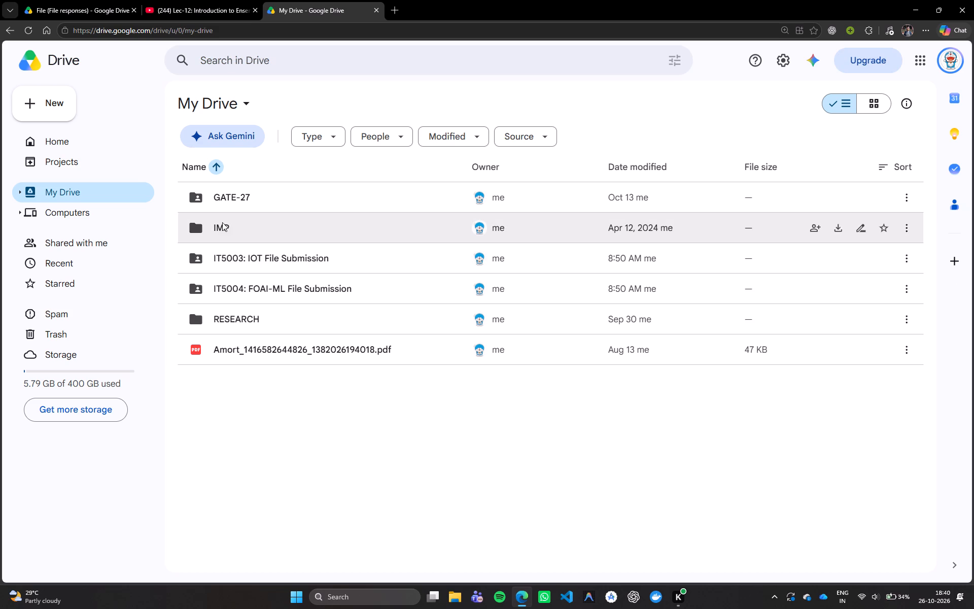
pyautogui.doubleClick(255, 287)
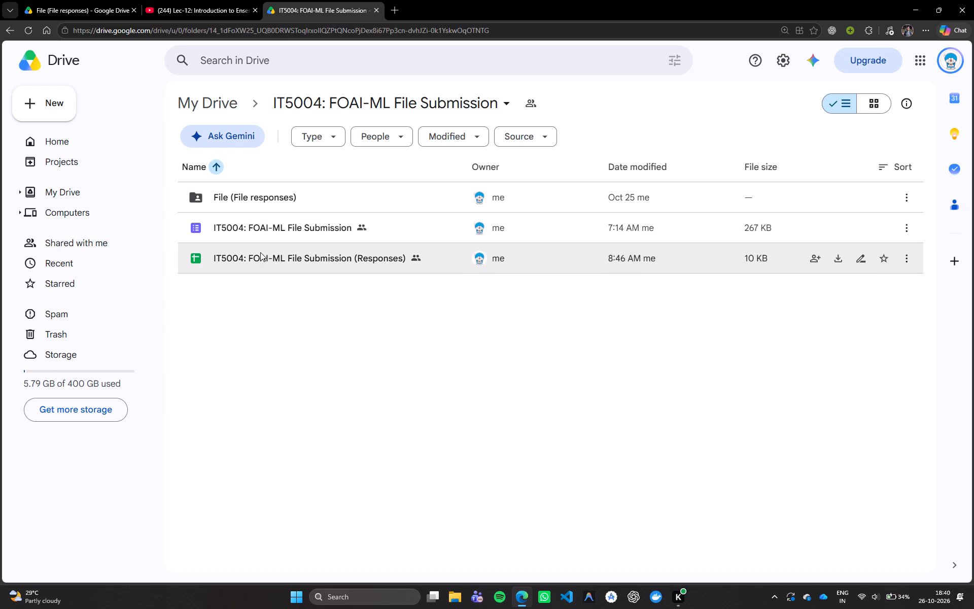
pyautogui.doubleClick(266, 204)
# Find 016.docx among the submitted files and move it to the trash.
pyautogui.scroll(-3, 279, 340)
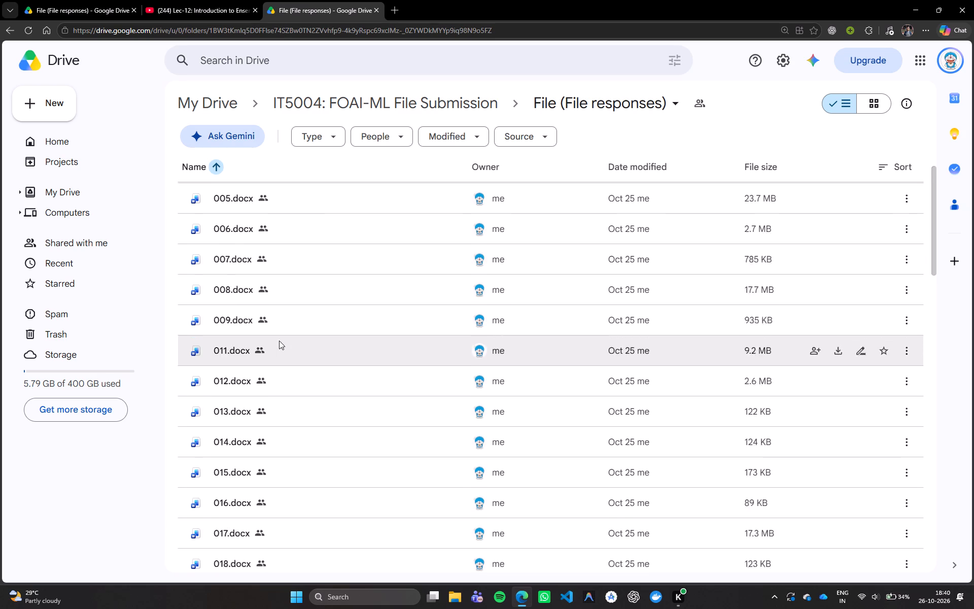
pyautogui.scroll(-5, 279, 341)
pyautogui.scroll(1, 279, 341)
pyautogui.scroll(-1, 279, 341)
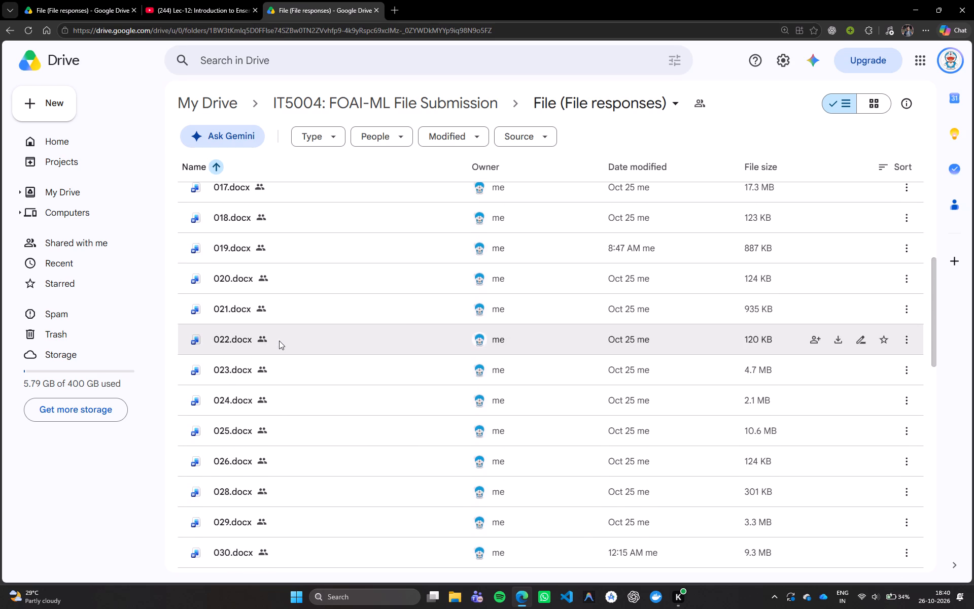
pyautogui.scroll(12, 279, 341)
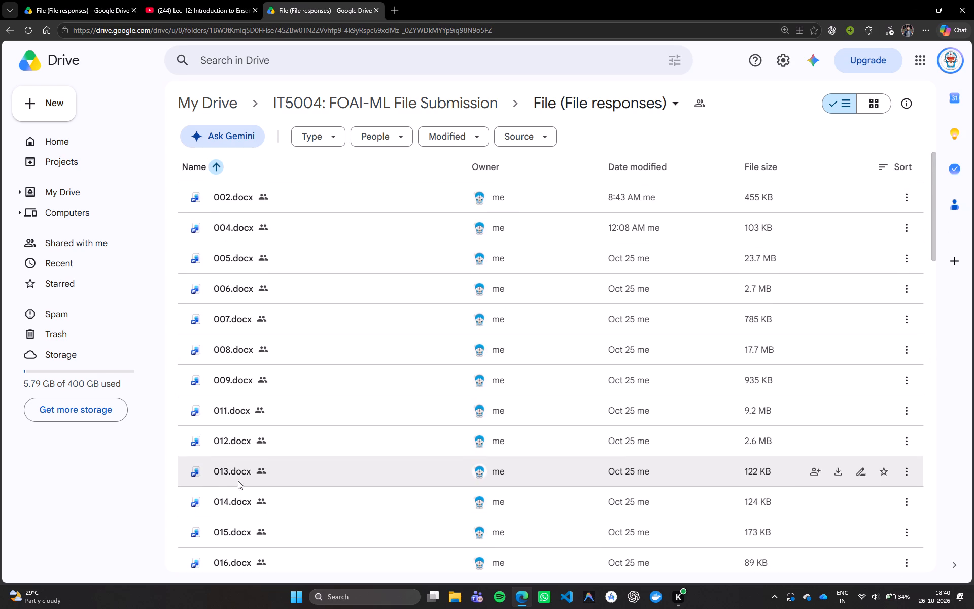
pyautogui.scroll(-1, 239, 472)
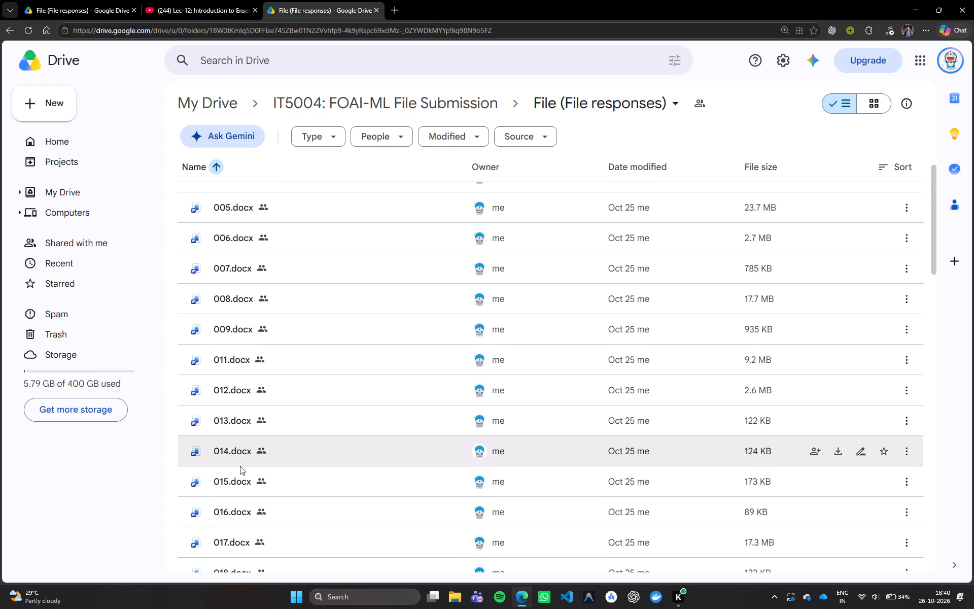
pyautogui.click(237, 511)
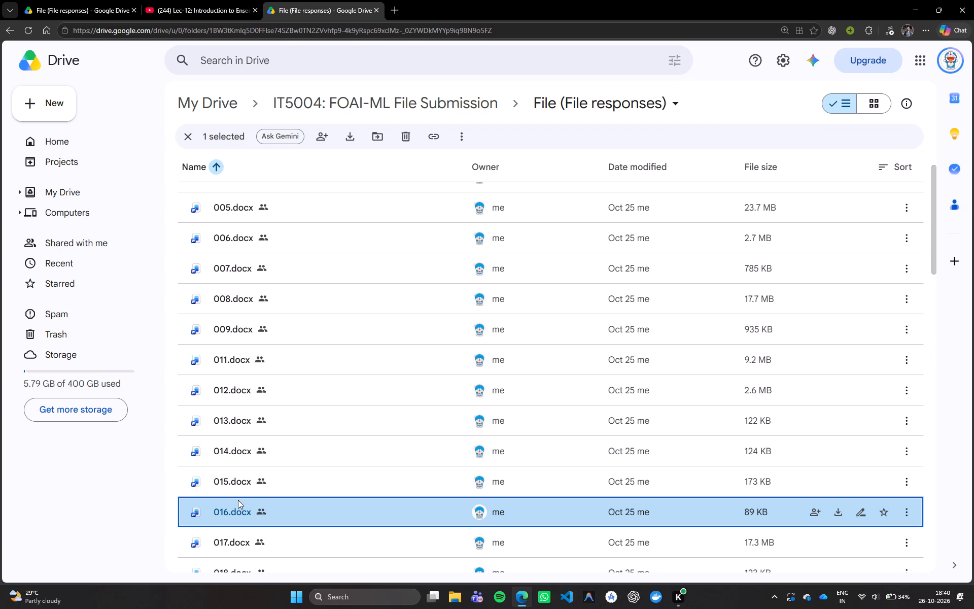
pyautogui.press('Delete')
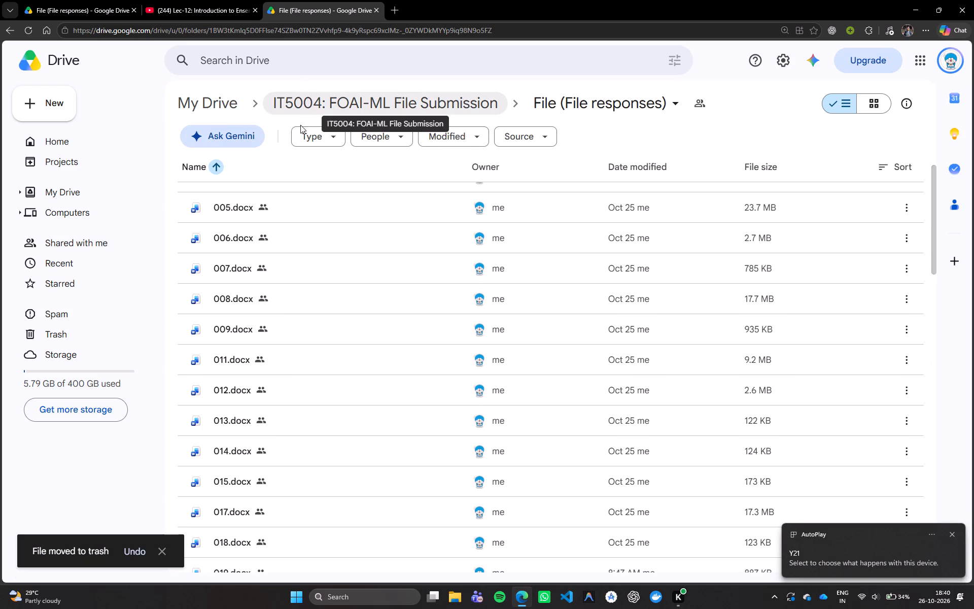
# Return to the IT5004: FOAI-ML File Submission folder and open both its form and its responses spreadsheet.
pyautogui.click(334, 109)
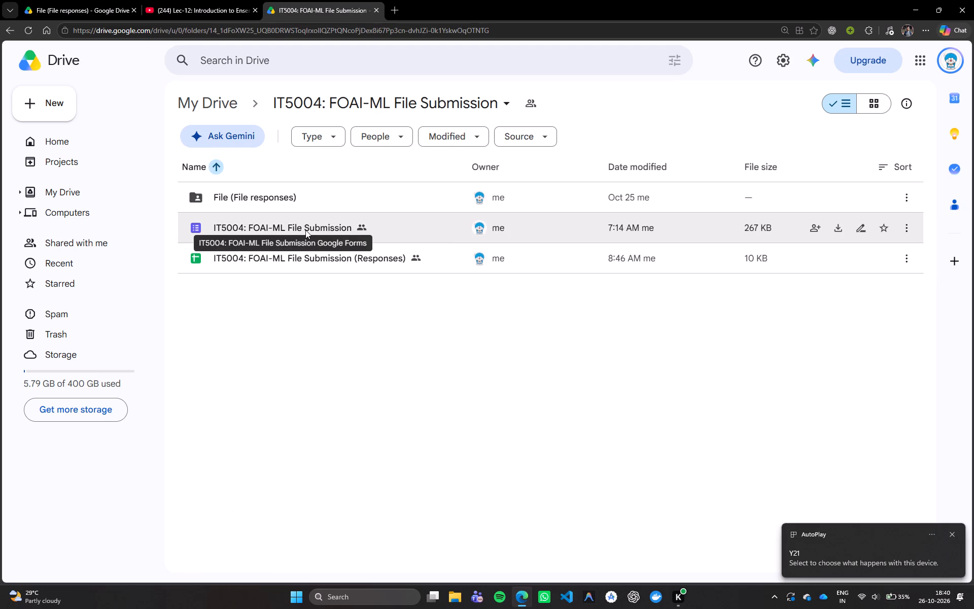
pyautogui.click(305, 230)
pyautogui.doubleClick(305, 230)
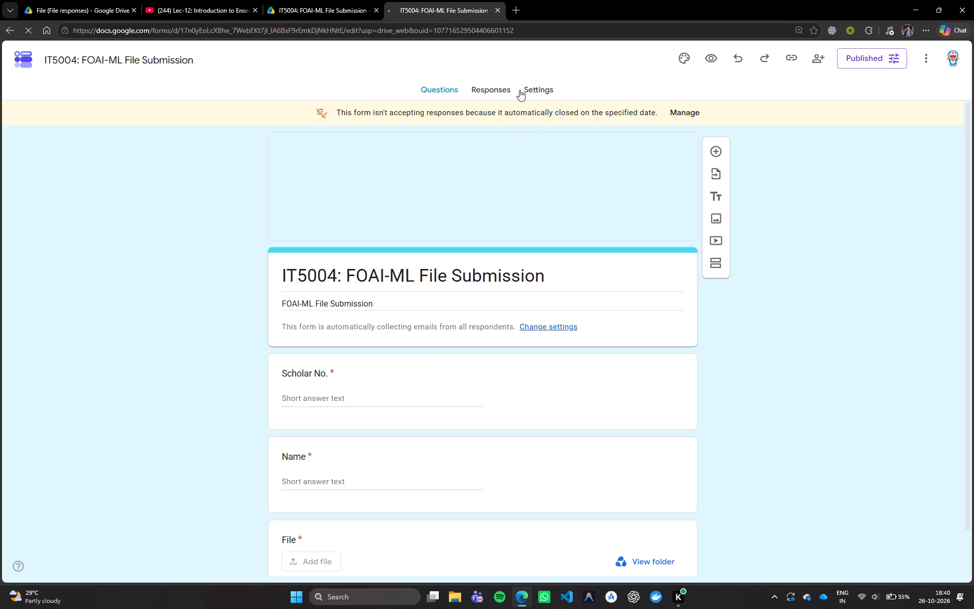
pyautogui.click(525, 92)
pyautogui.click(345, 0)
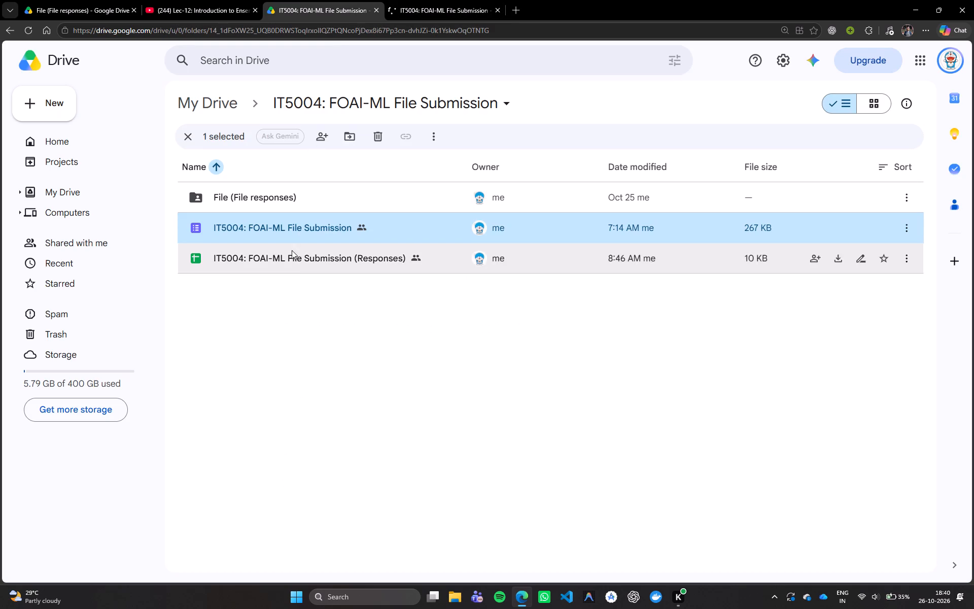
pyautogui.doubleClick(303, 261)
pyautogui.click(508, 0)
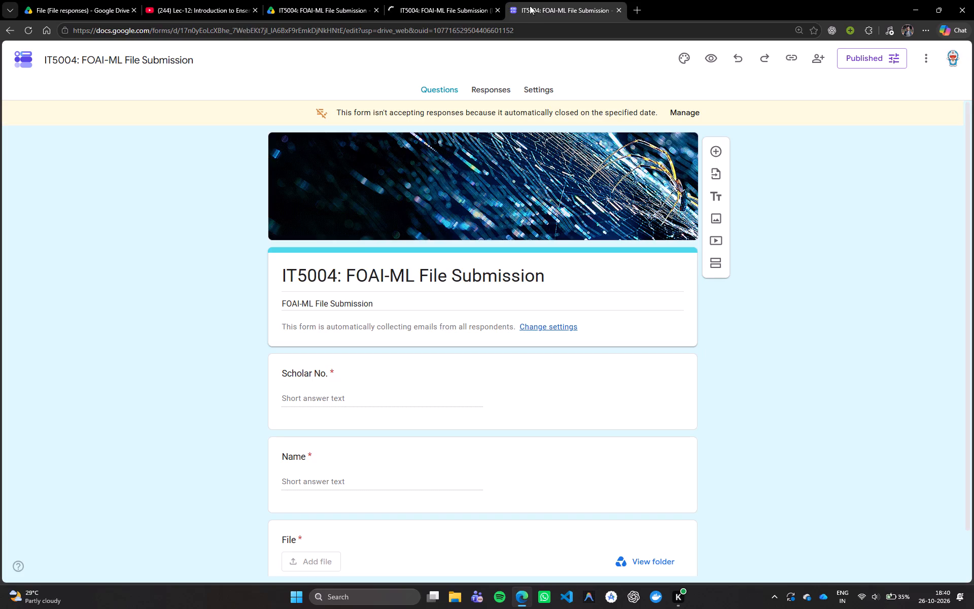
# Show the form's responses one respondent at a time.
pyautogui.click(533, 93)
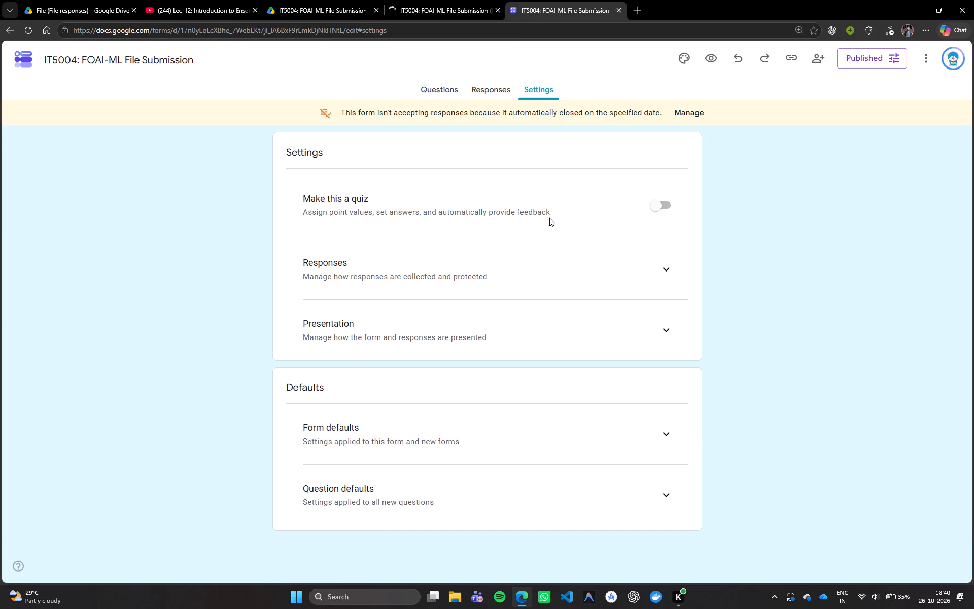
pyautogui.click(491, 95)
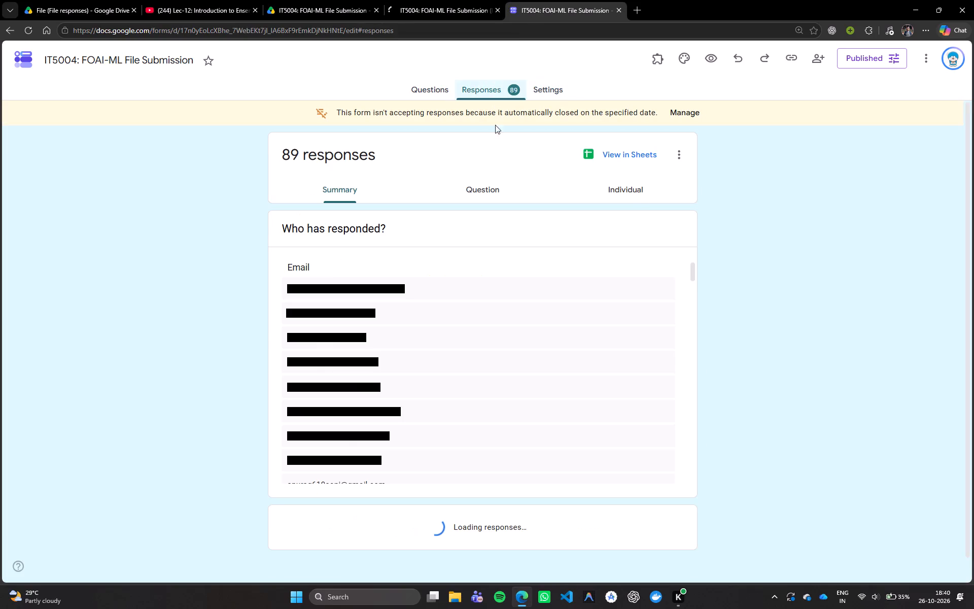
pyautogui.click(622, 191)
pyautogui.scroll(-2, 584, 223)
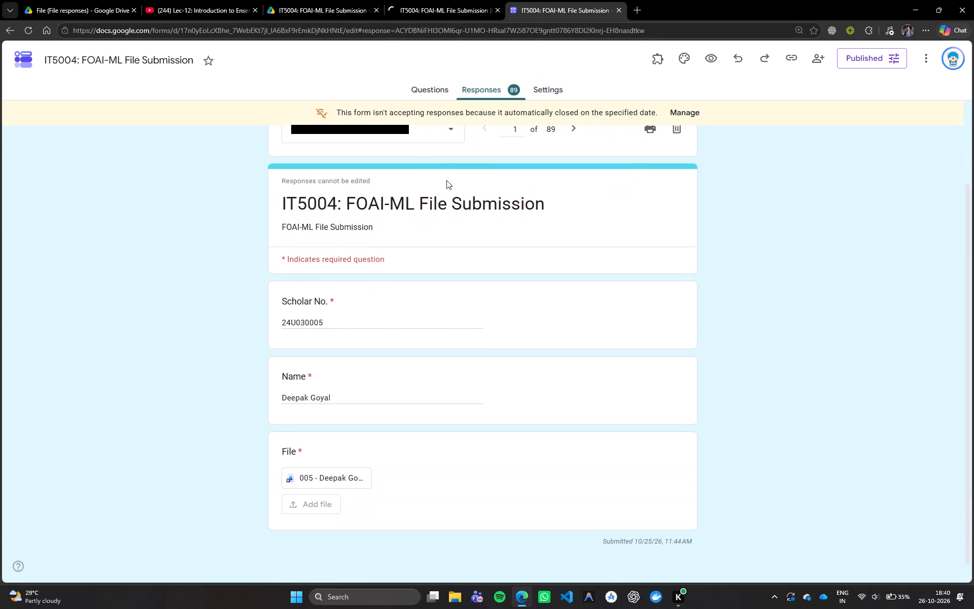
pyautogui.scroll(2, 416, 154)
pyautogui.scroll(-2, 416, 154)
pyautogui.scroll(1, 416, 154)
# Search the responses spreadsheet for 016.
pyautogui.click(443, 21)
pyautogui.click(438, 9)
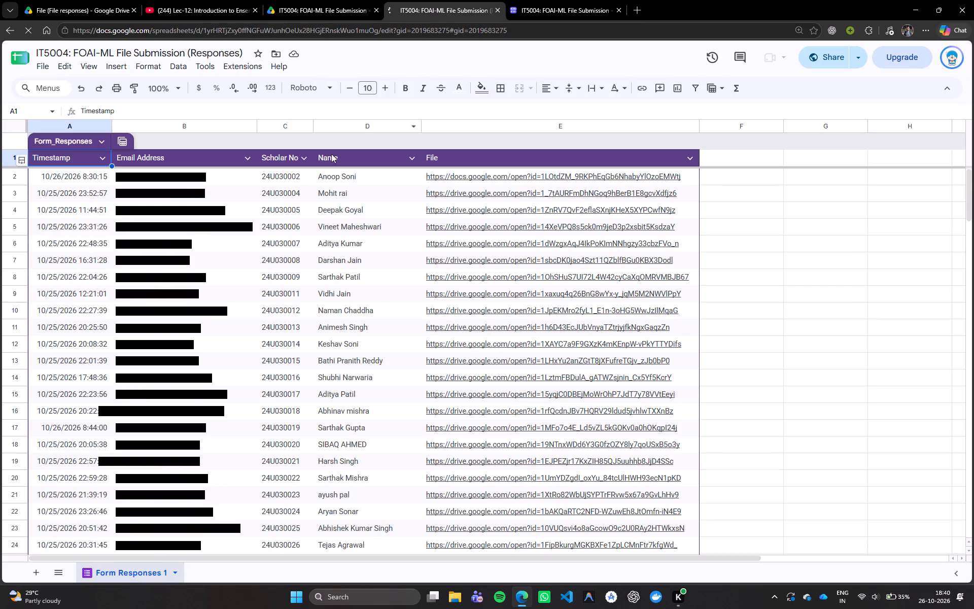
pyautogui.hotkey('ctrl', 'f')
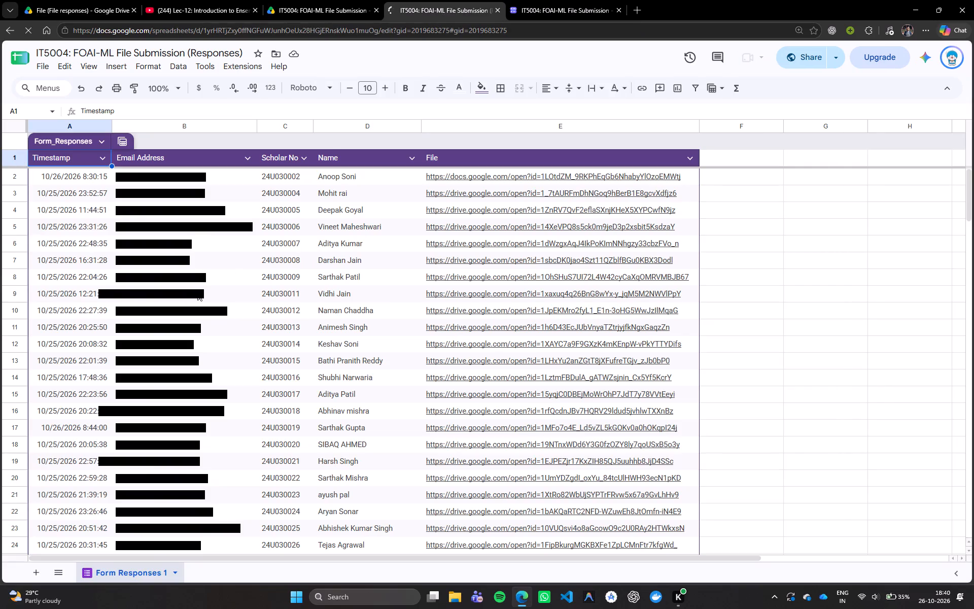
pyautogui.click(215, 334)
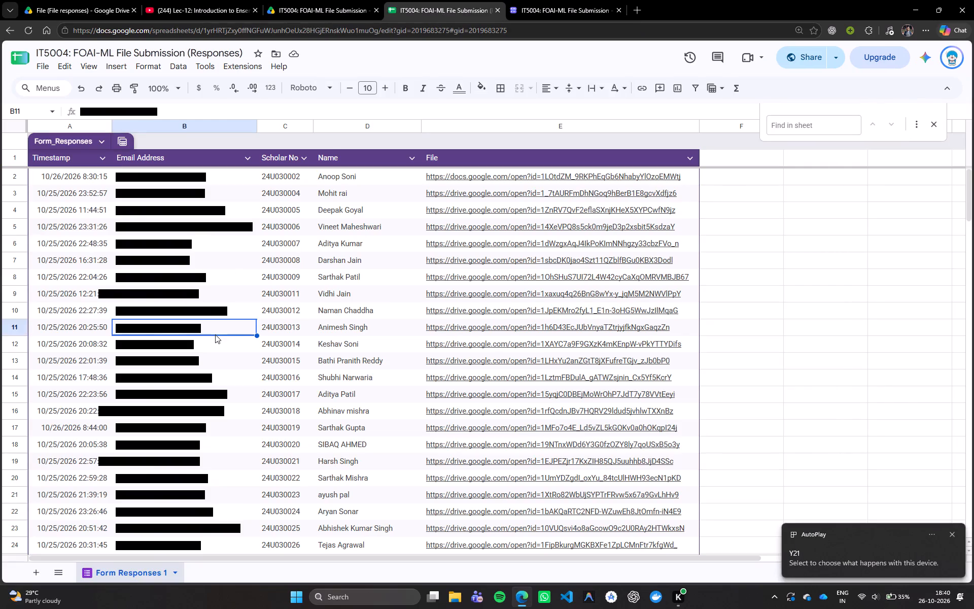
pyautogui.click(783, 128)
pyautogui.write('016')
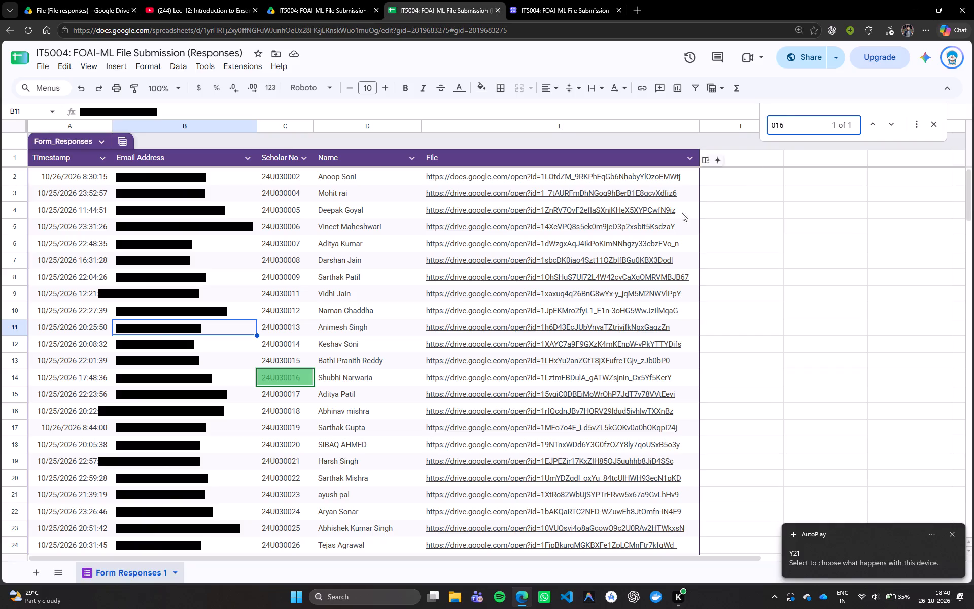
# In the form, find the individual response of the student whose scholar number ends in 016 and delete it.
pyautogui.click(543, 2)
pyautogui.click(437, 180)
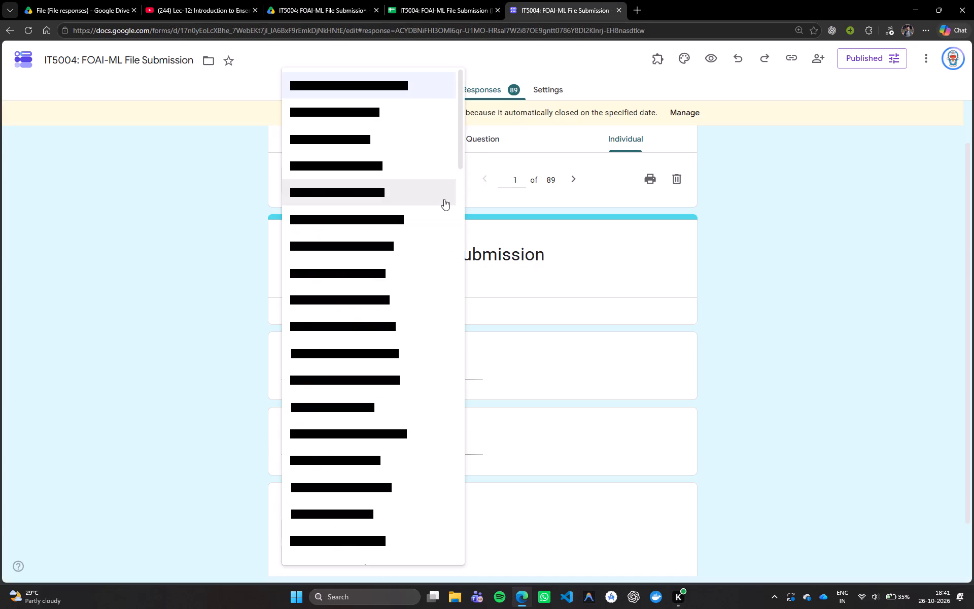
pyautogui.hotkey('ctrl', 'f')
pyautogui.write('shubhi')
pyautogui.press('Return')
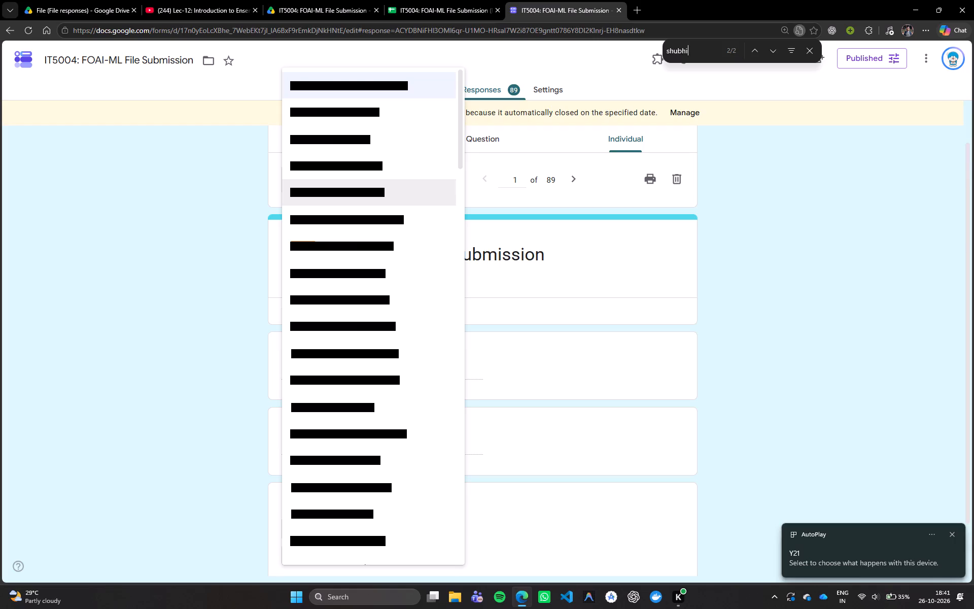
pyautogui.click(358, 245)
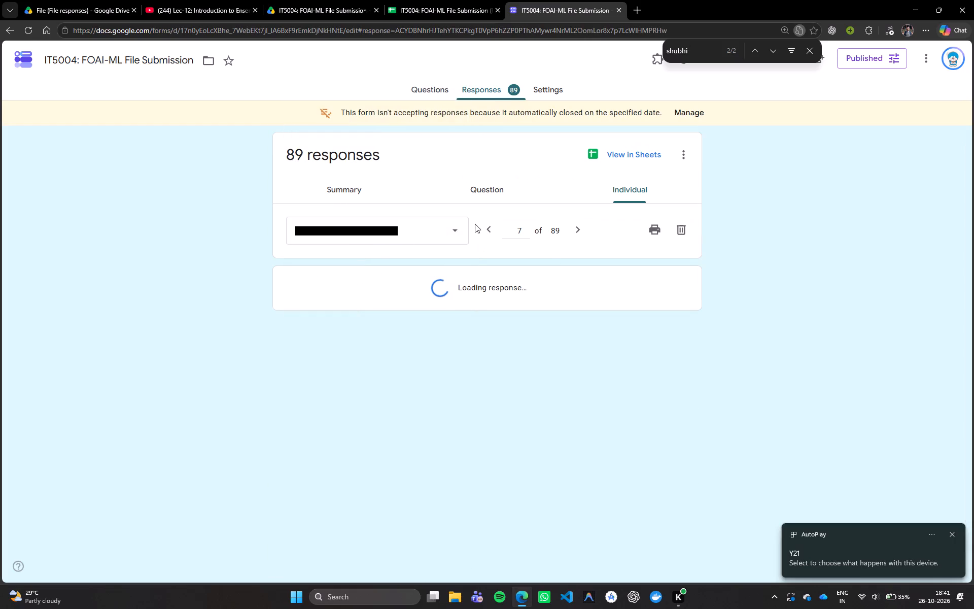
pyautogui.click(680, 234)
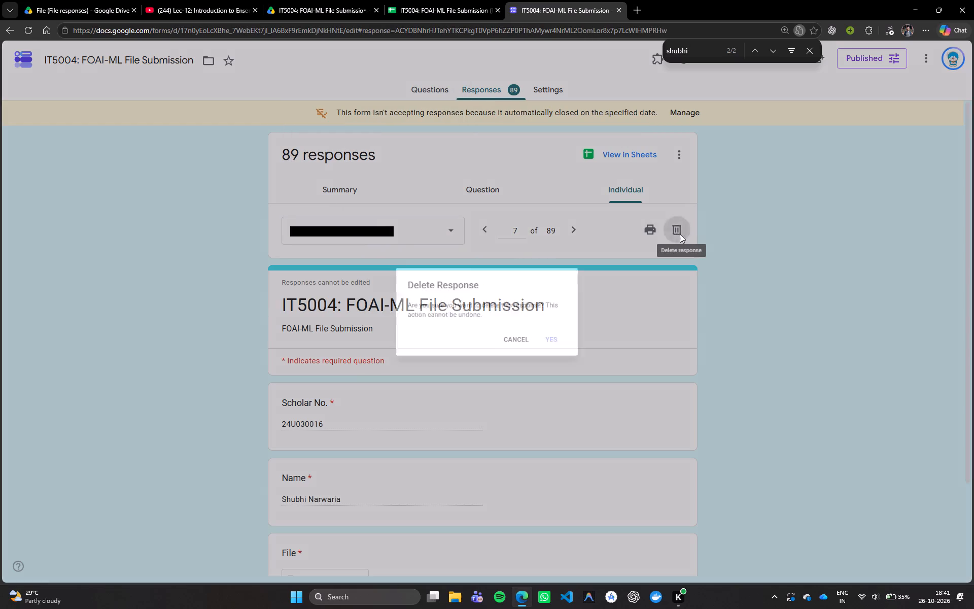
pyautogui.click(567, 345)
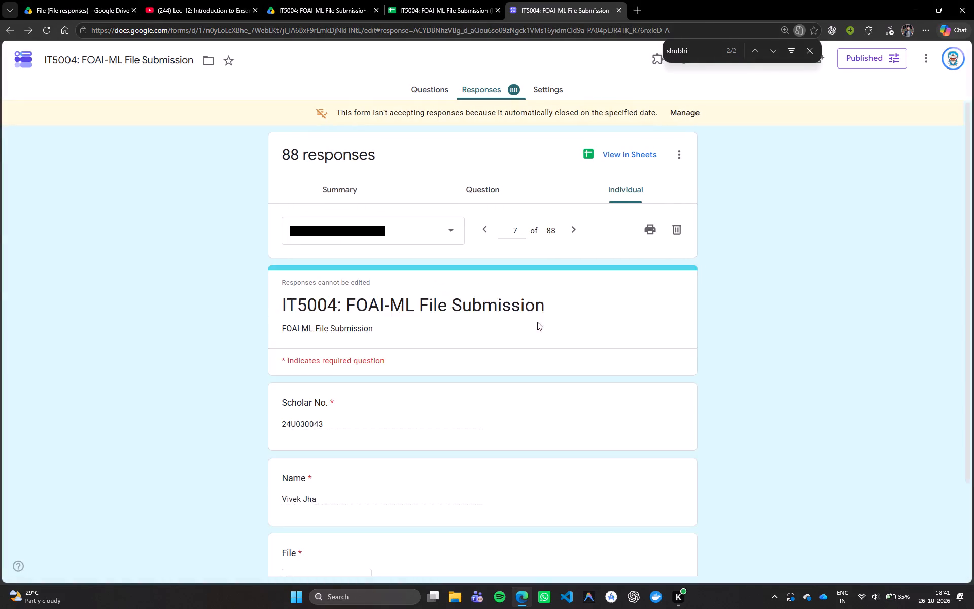
# Search the responses spreadsheet for 015.
pyautogui.click(447, 0)
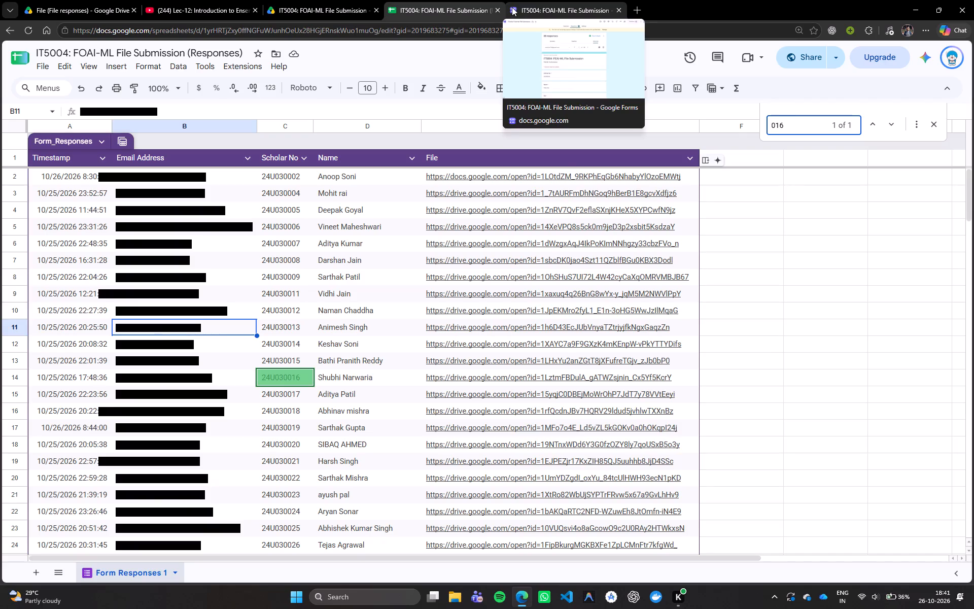
pyautogui.scroll(1, 824, 212)
pyautogui.click(793, 127)
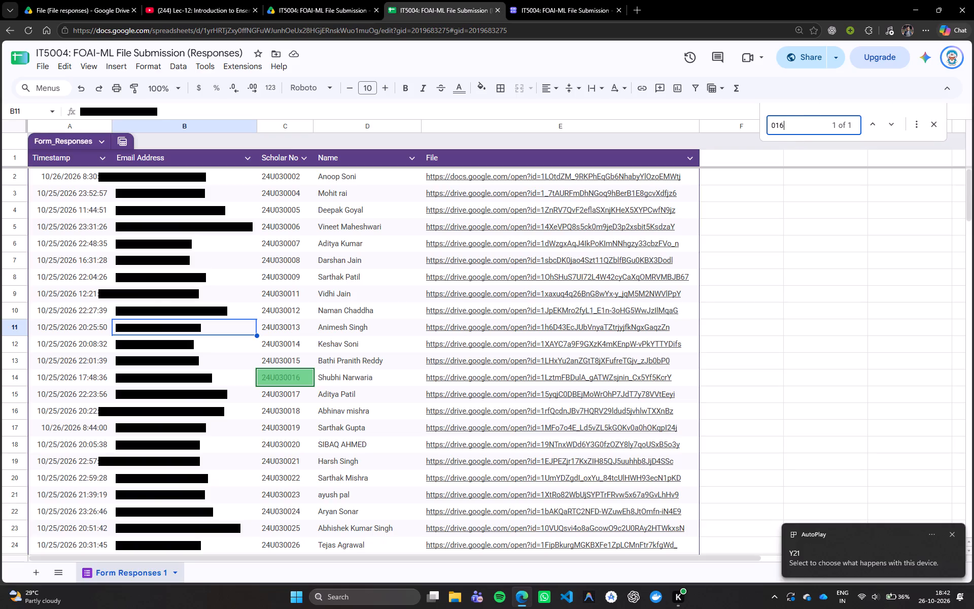
pyautogui.press('BackSpace')
pyautogui.press('5')
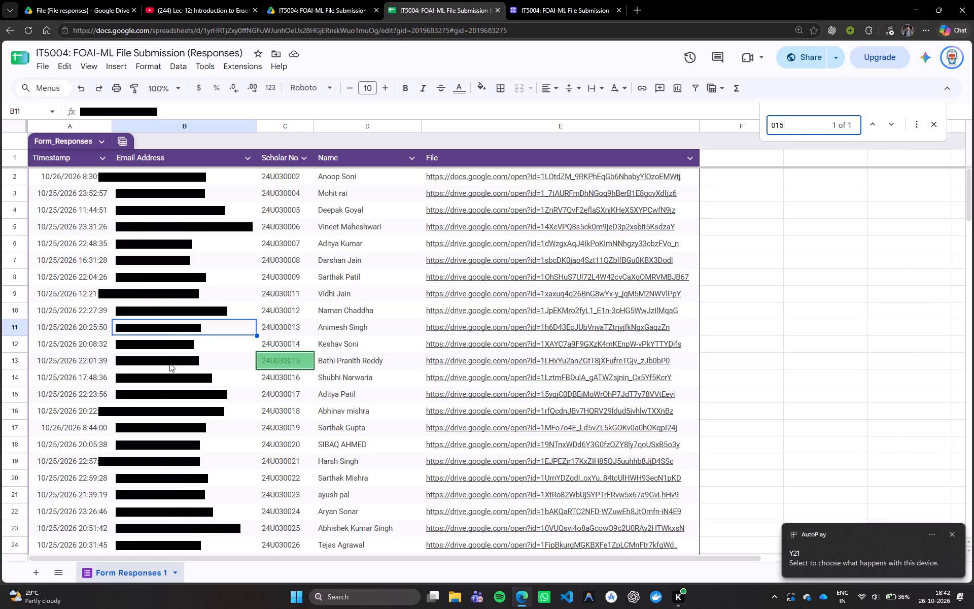
# In the form, find the individual response of the student whose scholar number ends in 015 and delete it.
pyautogui.click(531, 0)
pyautogui.click(440, 229)
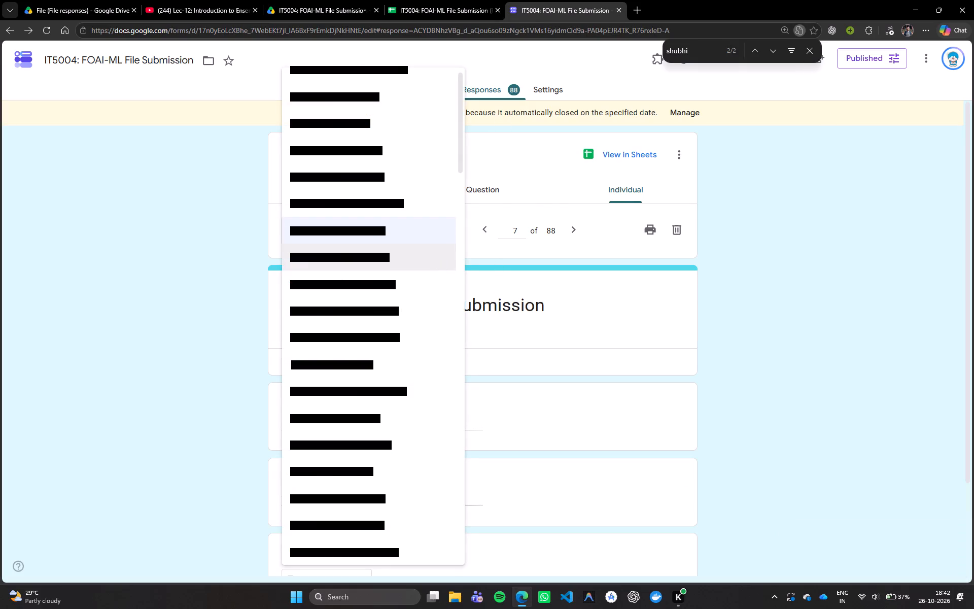
pyautogui.moveTo(707, 50); pyautogui.dragTo(628, 63)
pyautogui.write('pranith')
pyautogui.press('Return')
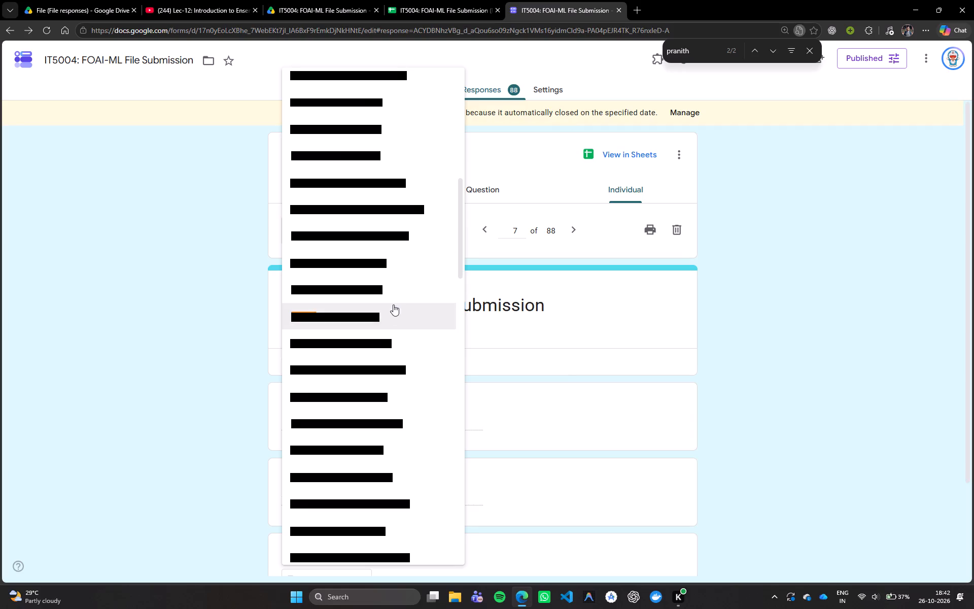
pyautogui.click(388, 310)
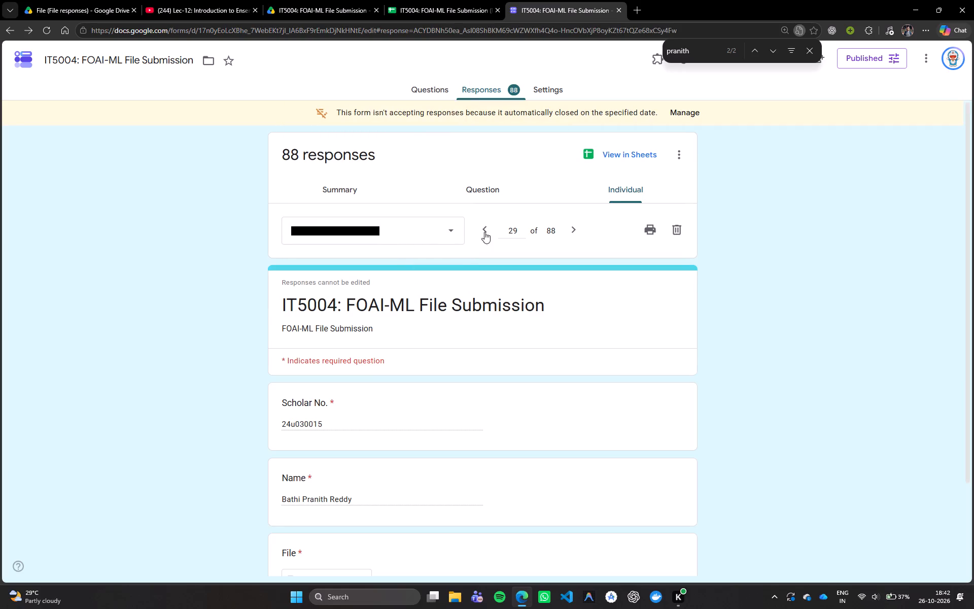
pyautogui.click(670, 230)
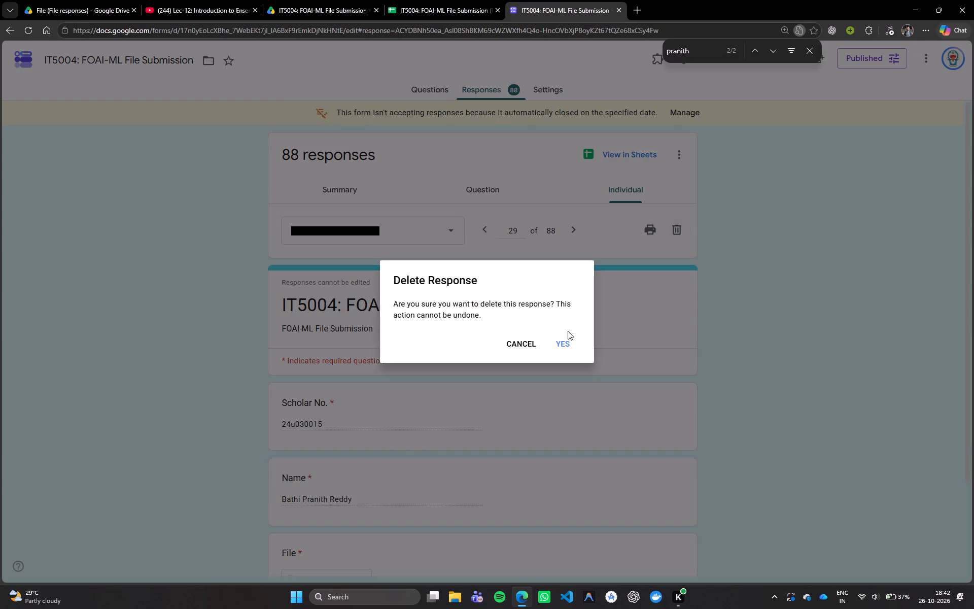
pyautogui.click(561, 344)
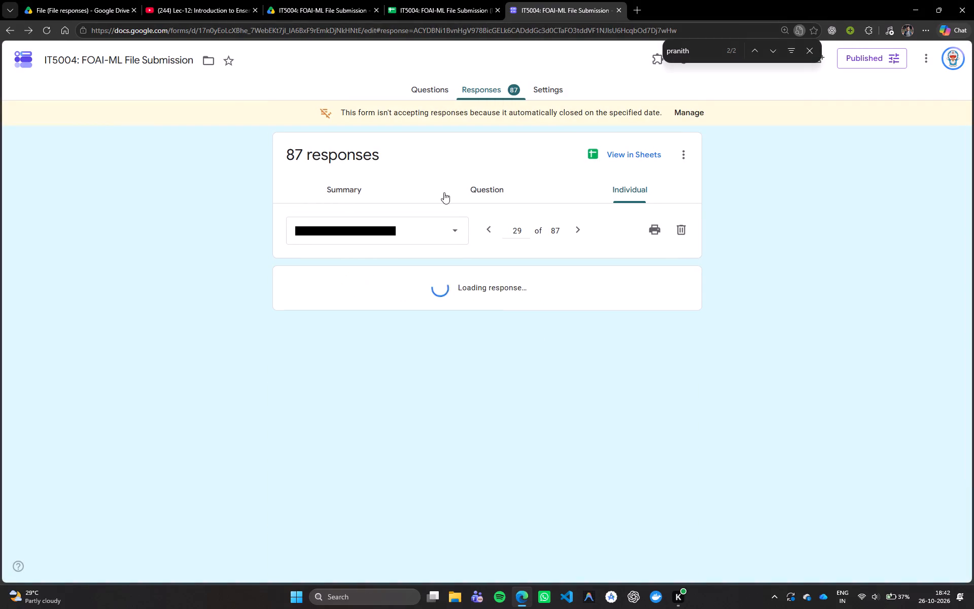
# Switch back to the responses spreadsheet.
pyautogui.click(442, 0)
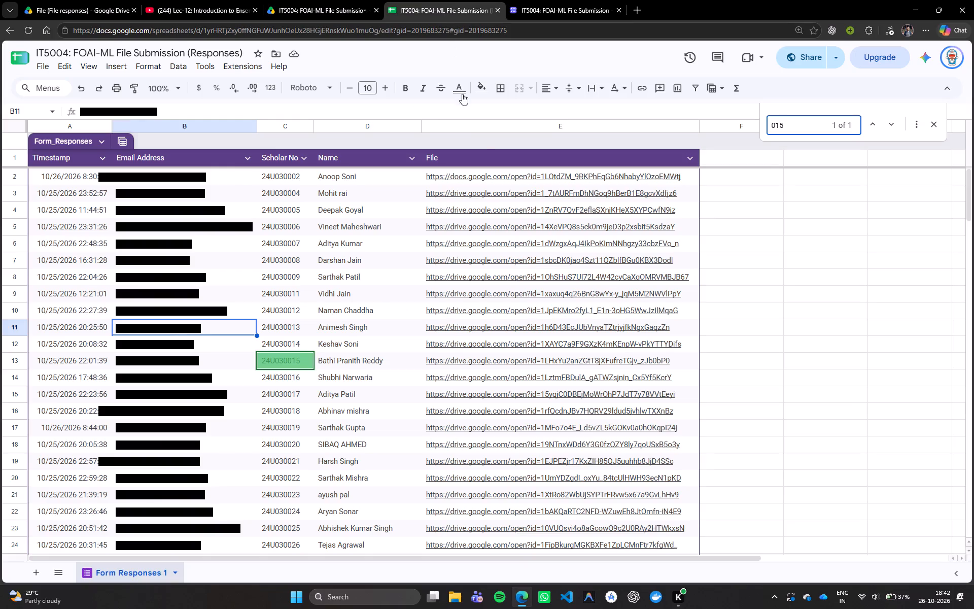
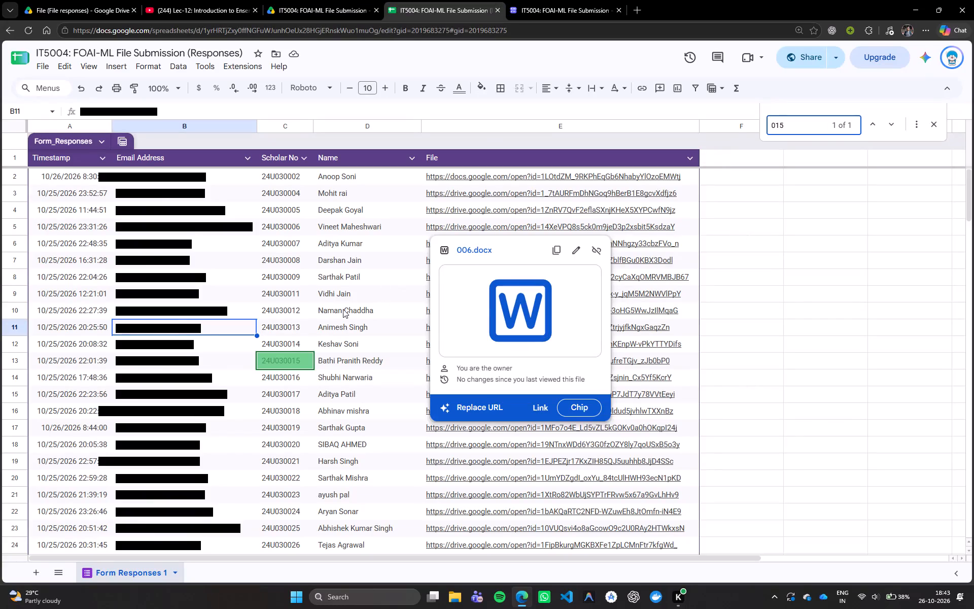
# Search the responses spreadsheet for 020 and go to the match in the Scholar No column.
pyautogui.click(600, 0)
pyautogui.click(475, 0)
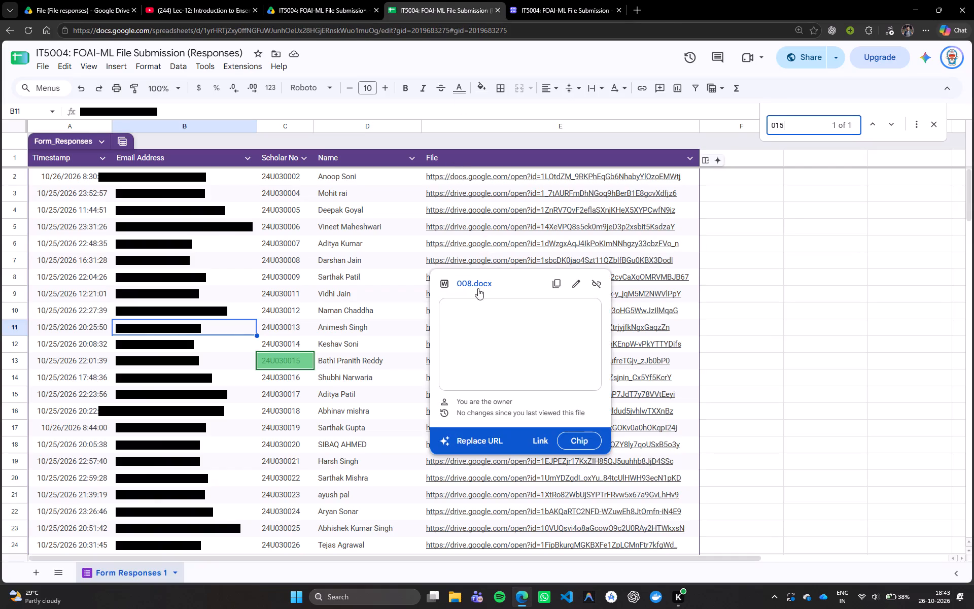
pyautogui.moveTo(797, 121); pyautogui.dragTo(777, 120)
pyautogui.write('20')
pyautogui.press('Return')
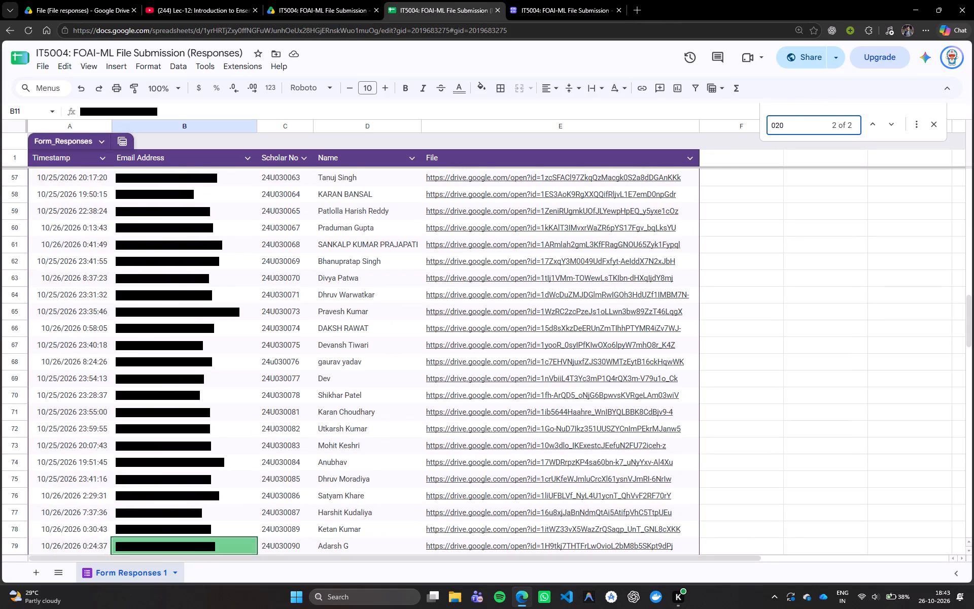
pyautogui.scroll(-3, 752, 134)
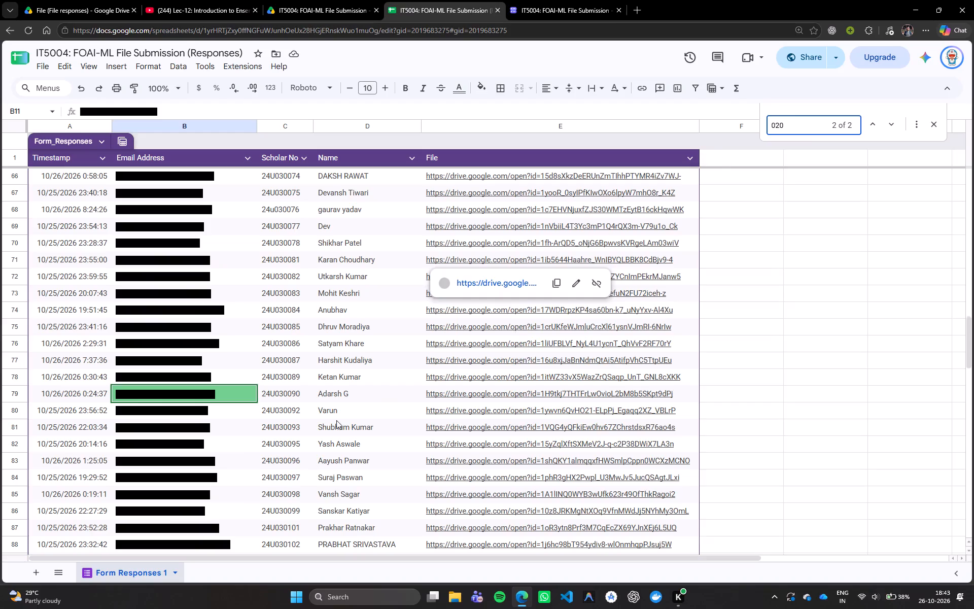
pyautogui.click(898, 124)
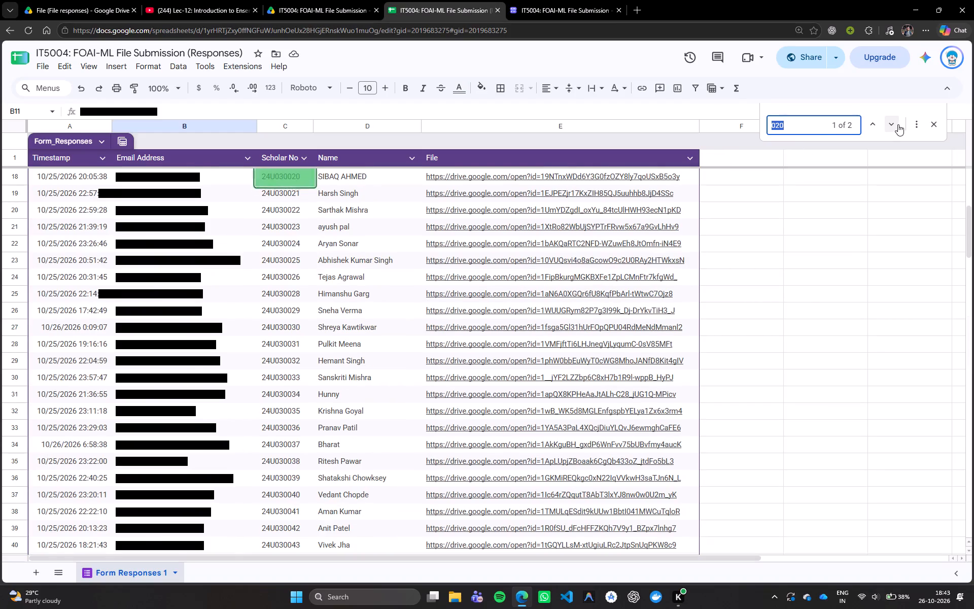
pyautogui.scroll(3, 525, 194)
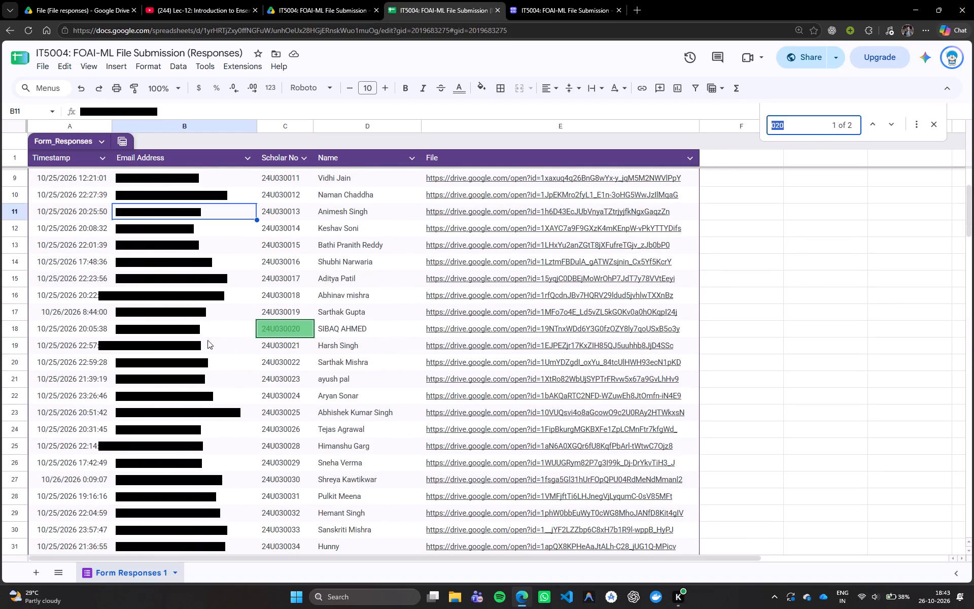
# In the form, find the individual response of the student whose scholar number ends in 020 and delete it.
pyautogui.click(534, 0)
pyautogui.click(374, 226)
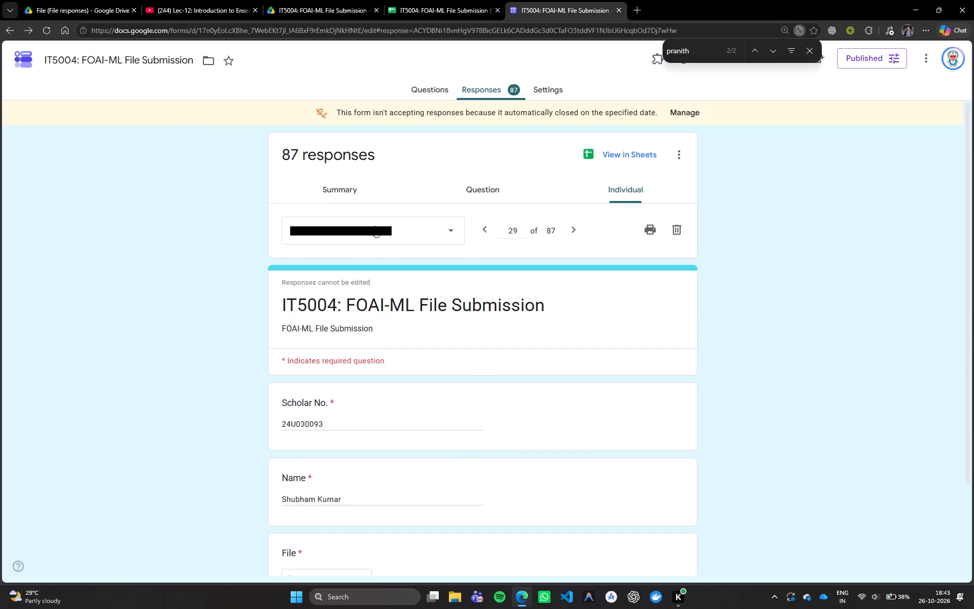
pyautogui.moveTo(707, 49); pyautogui.dragTo(634, 56)
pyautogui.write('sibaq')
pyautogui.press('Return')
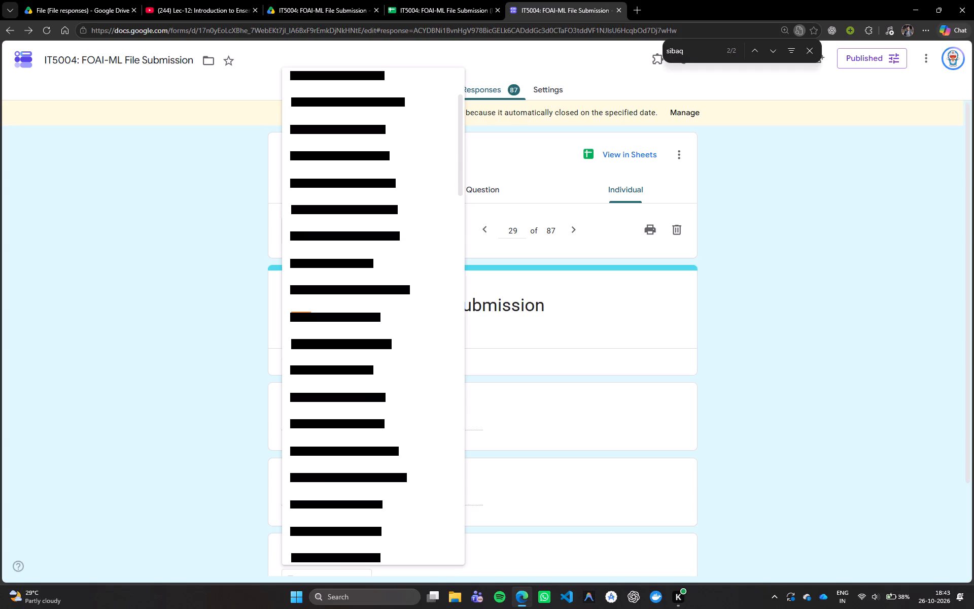
pyautogui.click(393, 314)
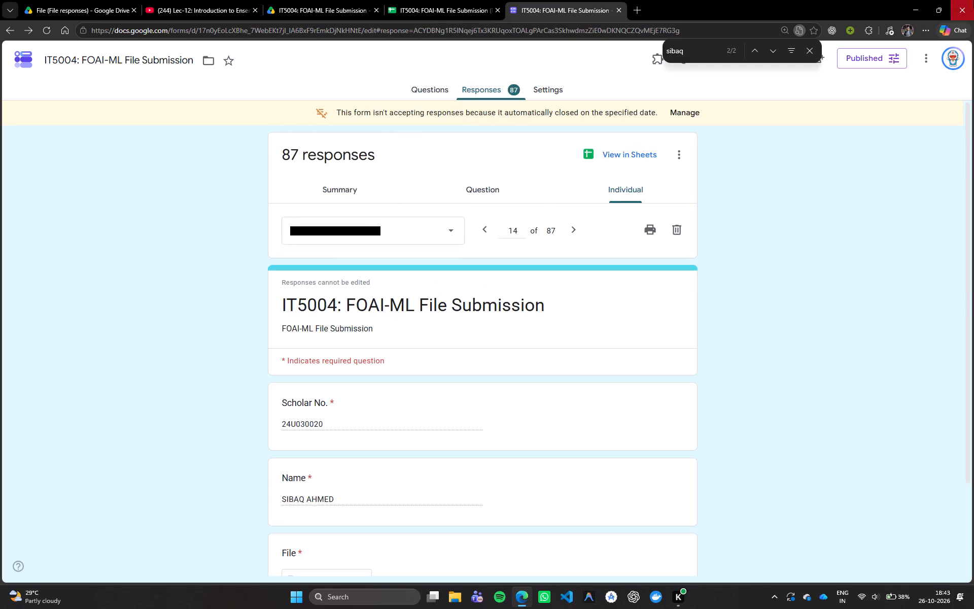
pyautogui.click(677, 235)
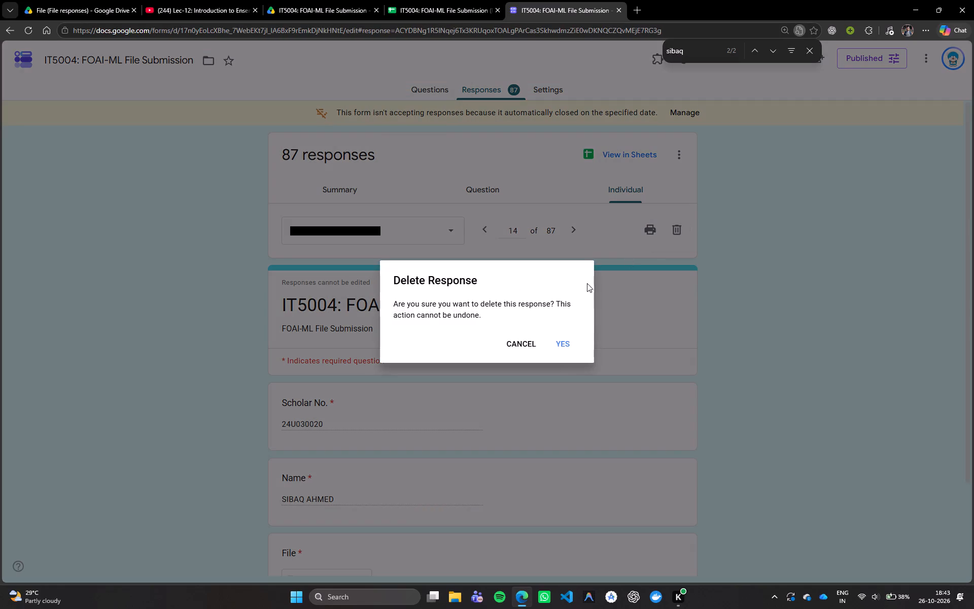
pyautogui.click(563, 348)
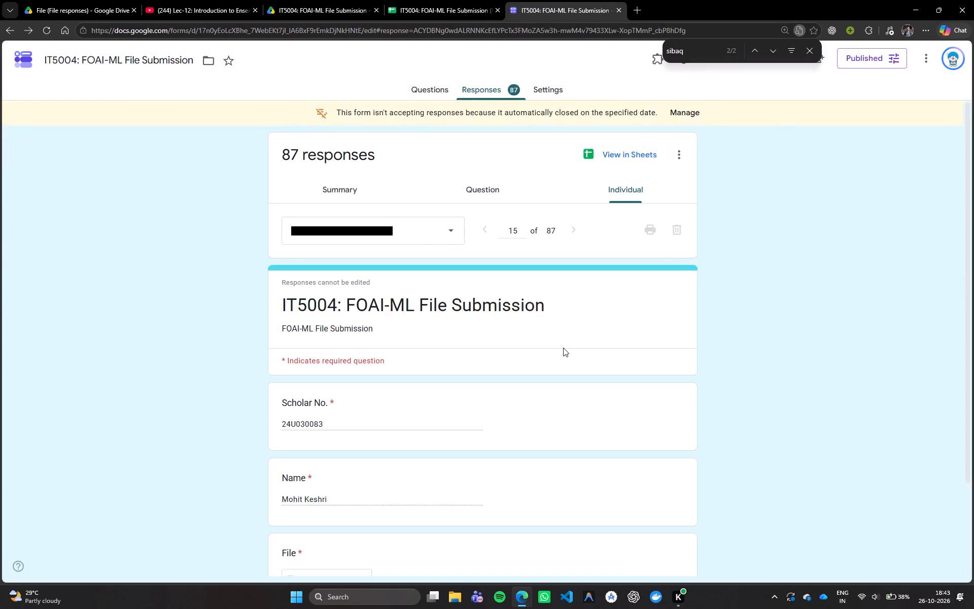
# Return to the responses spreadsheet and search it for 090.
pyautogui.click(418, 0)
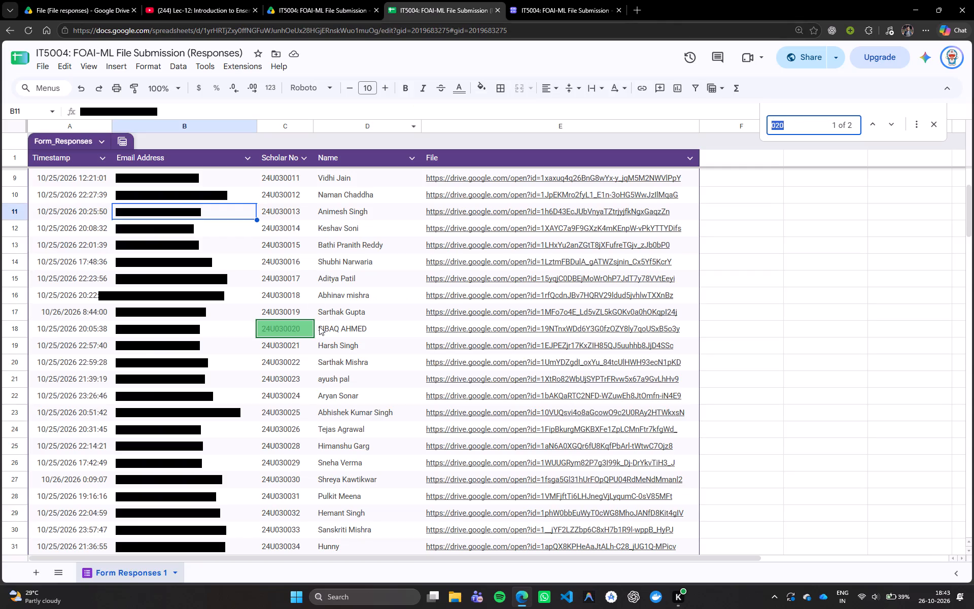
pyautogui.click(794, 120)
pyautogui.moveTo(801, 123); pyautogui.dragTo(777, 119)
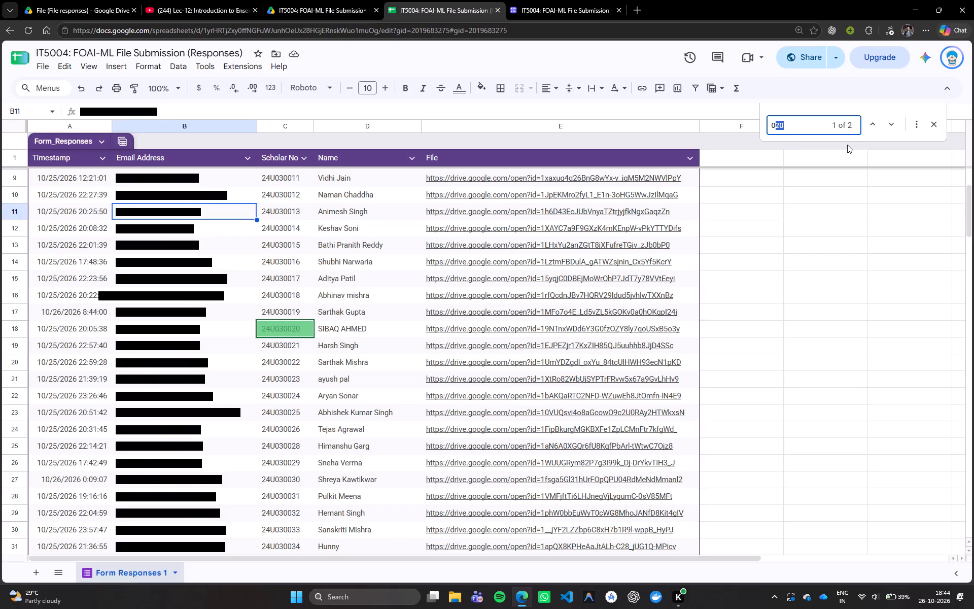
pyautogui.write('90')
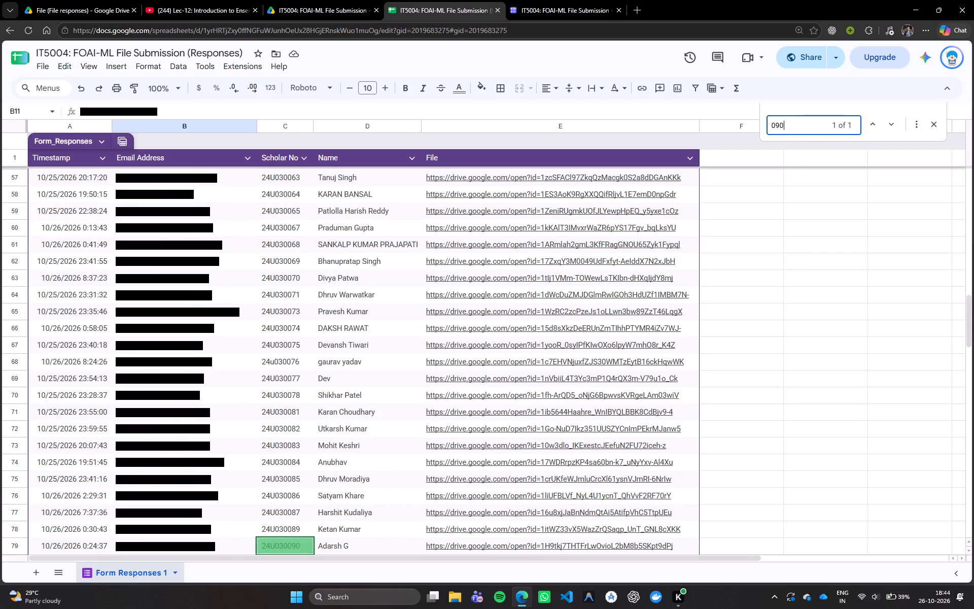
pyautogui.scroll(-5, 840, 152)
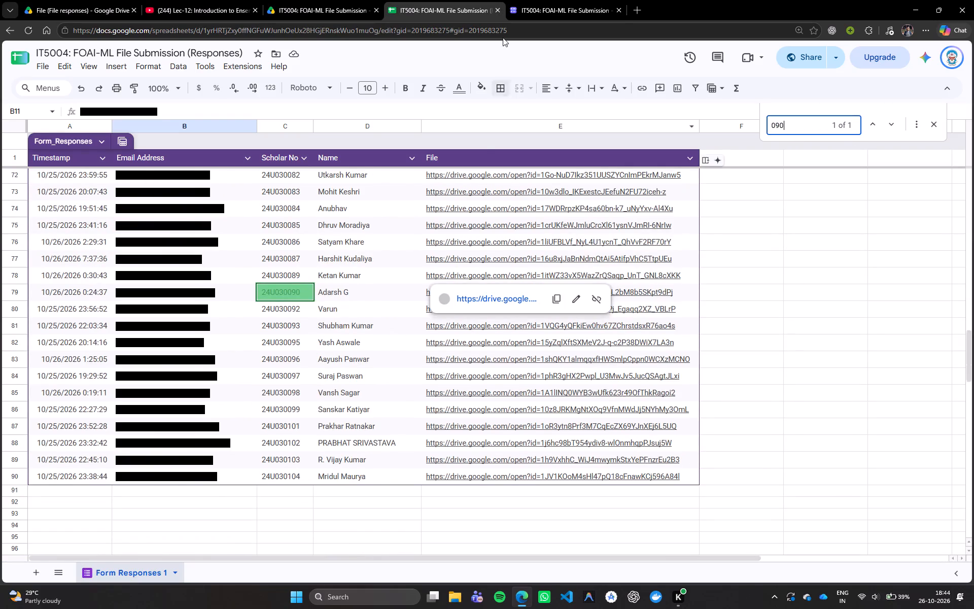
# In the form, find the individual response of the student whose scholar number ends in 090 and delete it.
pyautogui.click(526, 0)
pyautogui.click(413, 233)
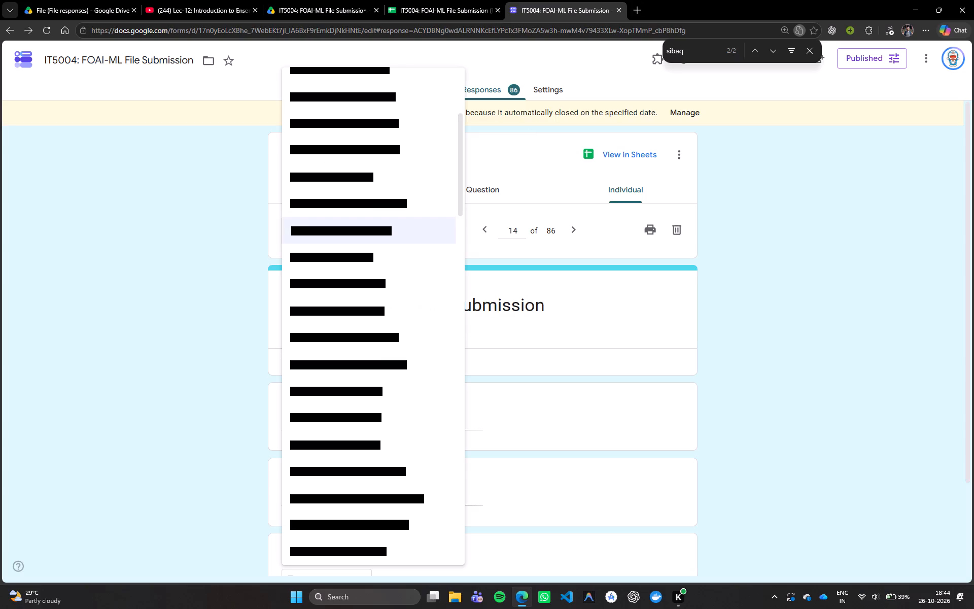
pyautogui.moveTo(693, 50); pyautogui.dragTo(655, 52)
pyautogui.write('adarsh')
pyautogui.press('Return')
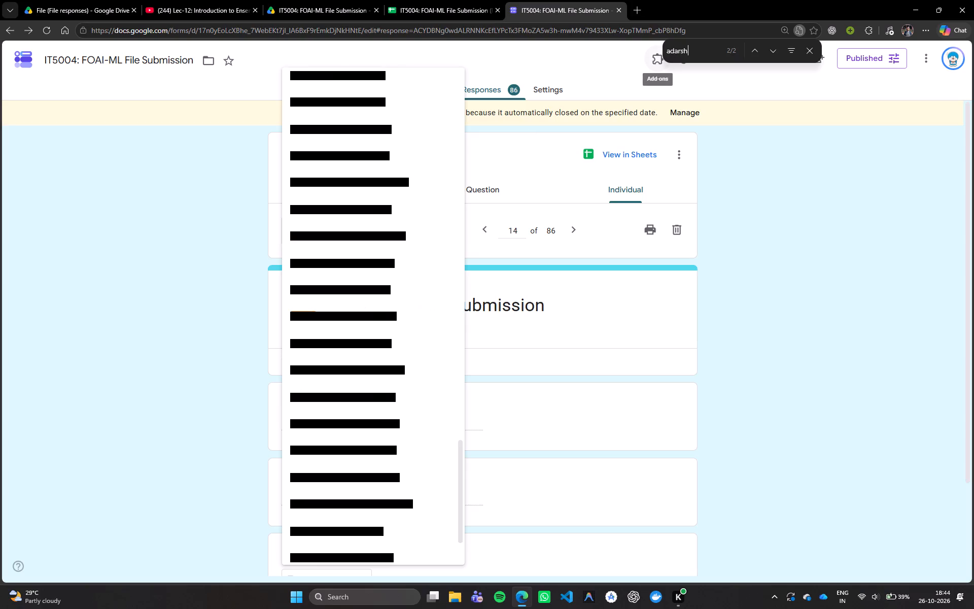
pyautogui.click(392, 316)
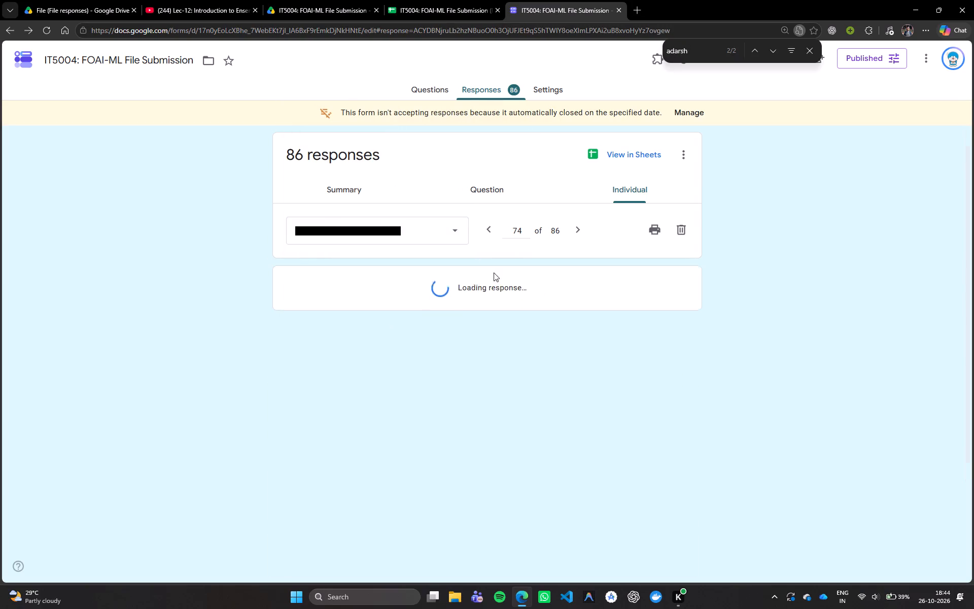
pyautogui.click(679, 234)
pyautogui.click(567, 337)
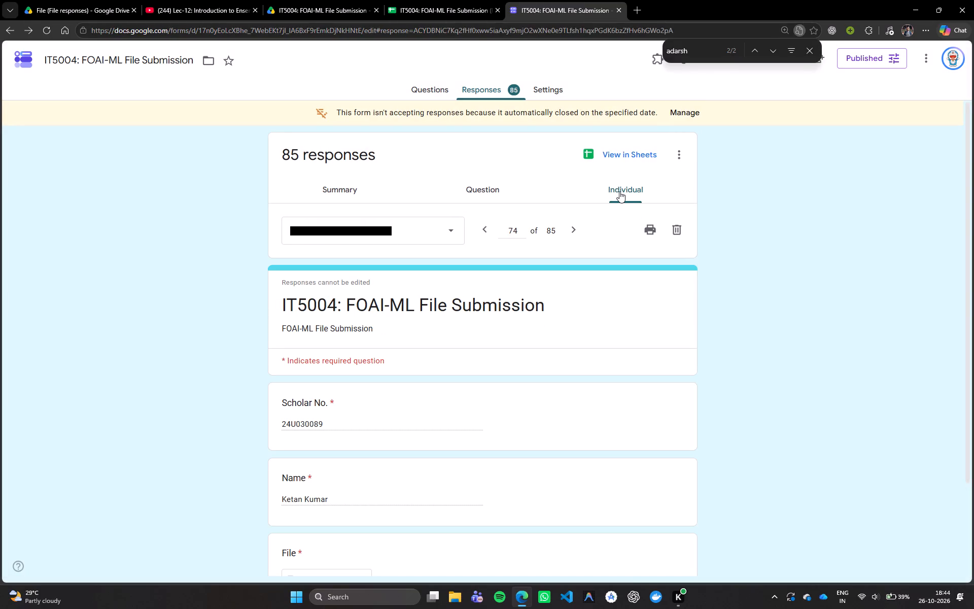
# Return to the responses spreadsheet and search it for 078.
pyautogui.click(410, 0)
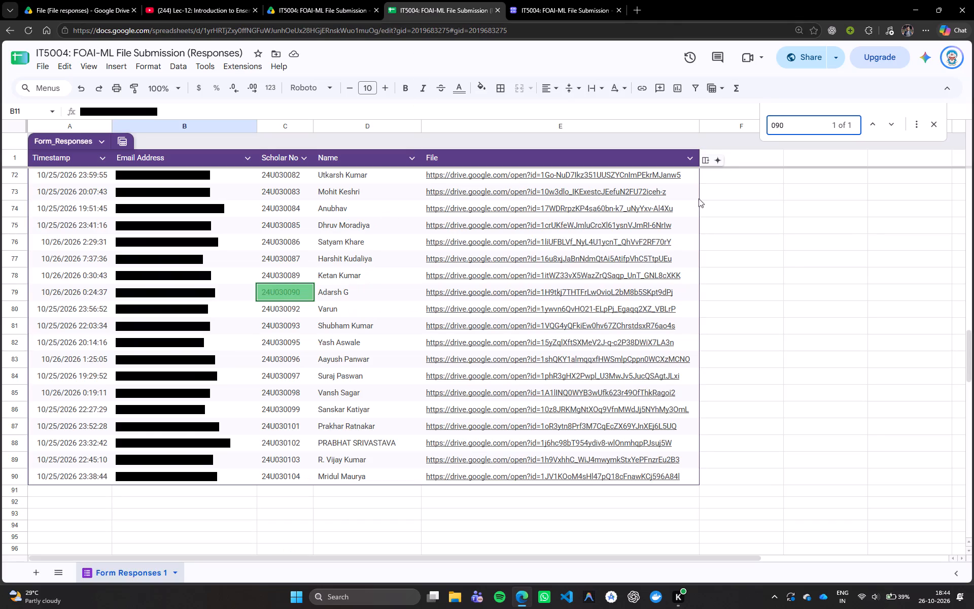
pyautogui.moveTo(800, 124); pyautogui.dragTo(776, 122)
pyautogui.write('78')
pyautogui.scroll(-3, 614, 299)
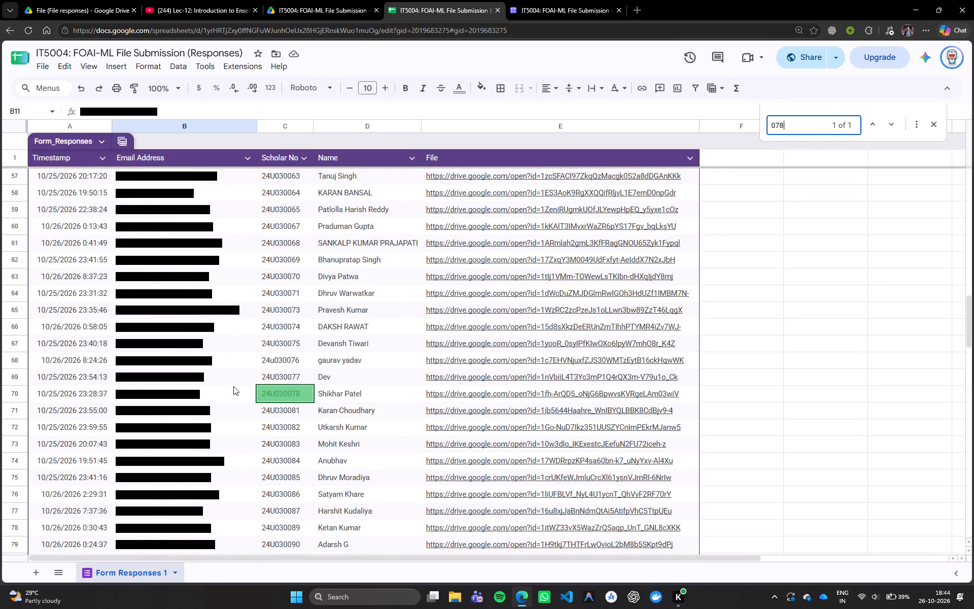
# In the form, find the individual response of the student whose scholar number ends in 078 and delete it.
pyautogui.click(582, 0)
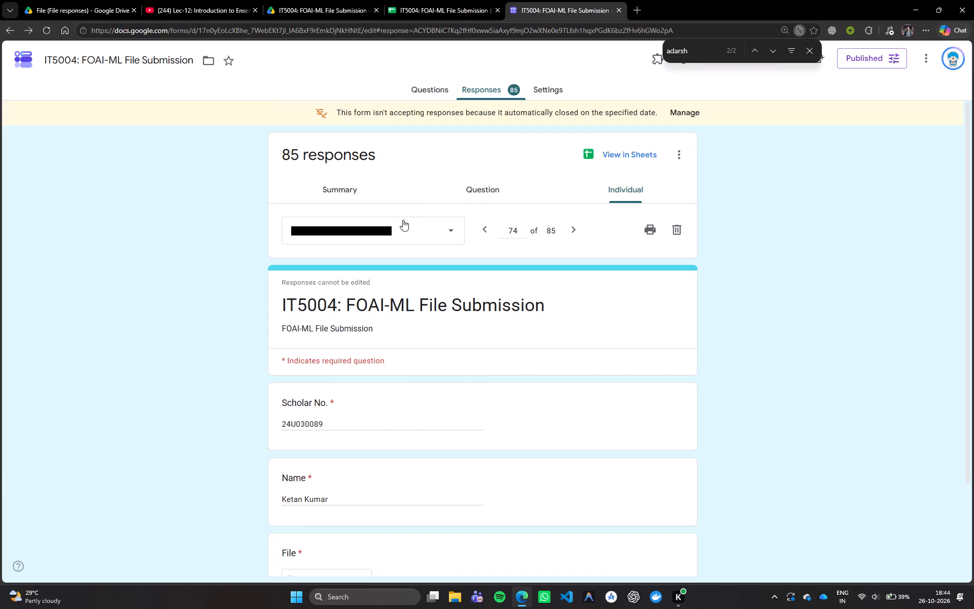
pyautogui.click(403, 221)
pyautogui.moveTo(695, 53); pyautogui.dragTo(651, 41)
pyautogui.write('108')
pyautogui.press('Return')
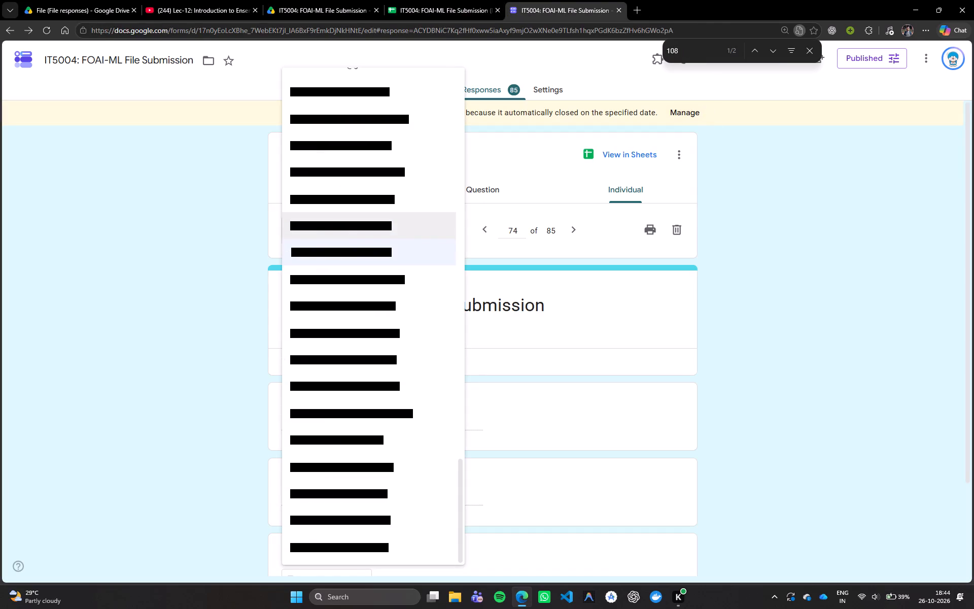
pyautogui.scroll(-7, 742, 37)
pyautogui.scroll(8, 336, 258)
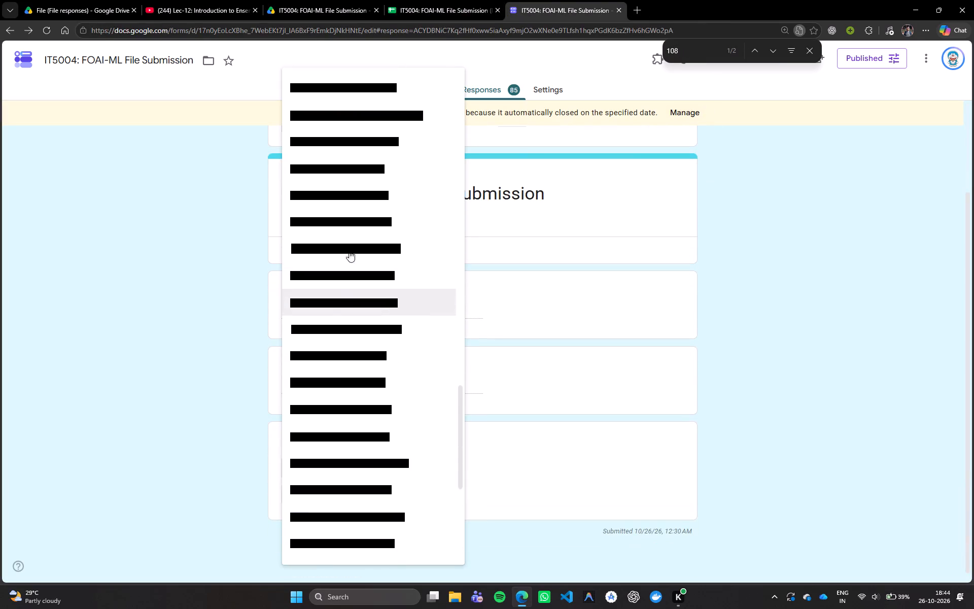
pyautogui.scroll(8, 349, 251)
pyautogui.click(355, 366)
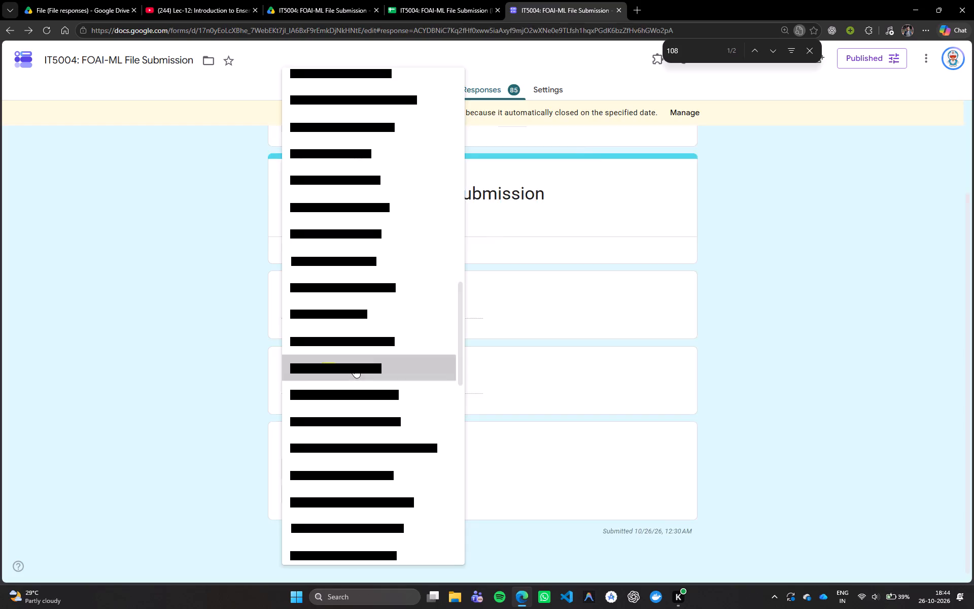
pyautogui.click(684, 234)
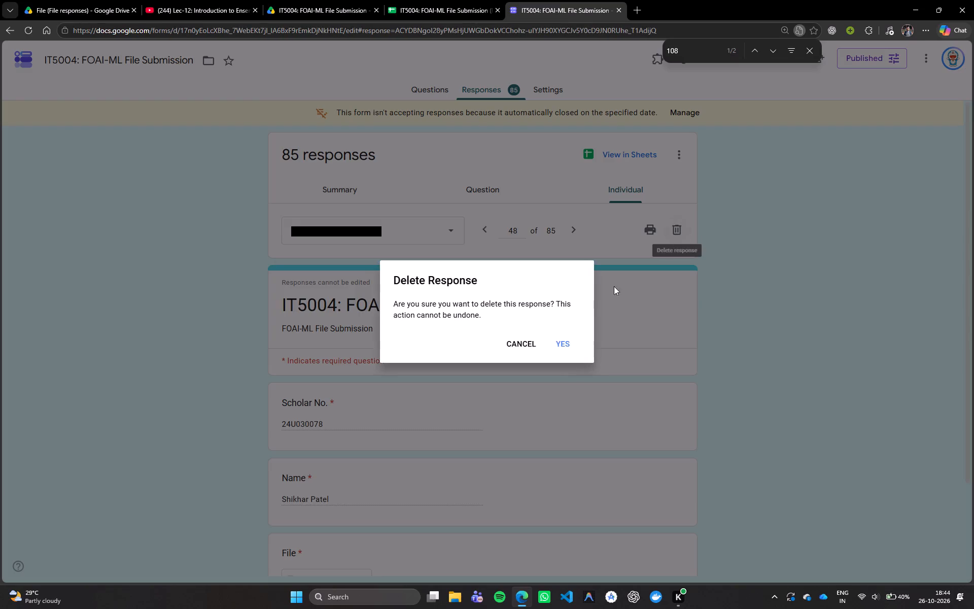
pyautogui.click(575, 342)
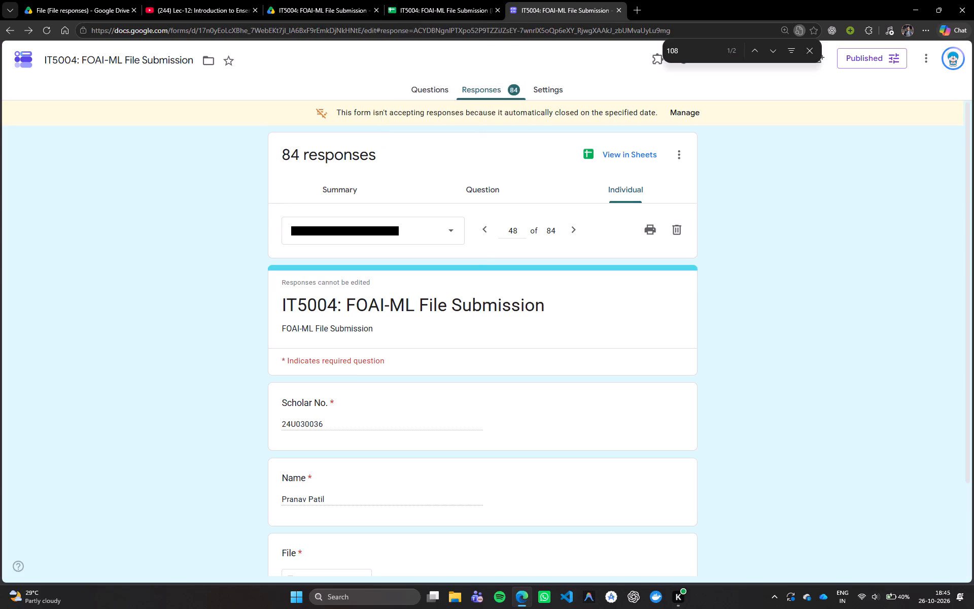
# Return to the responses spreadsheet and search it for 045.
pyautogui.click(492, 0)
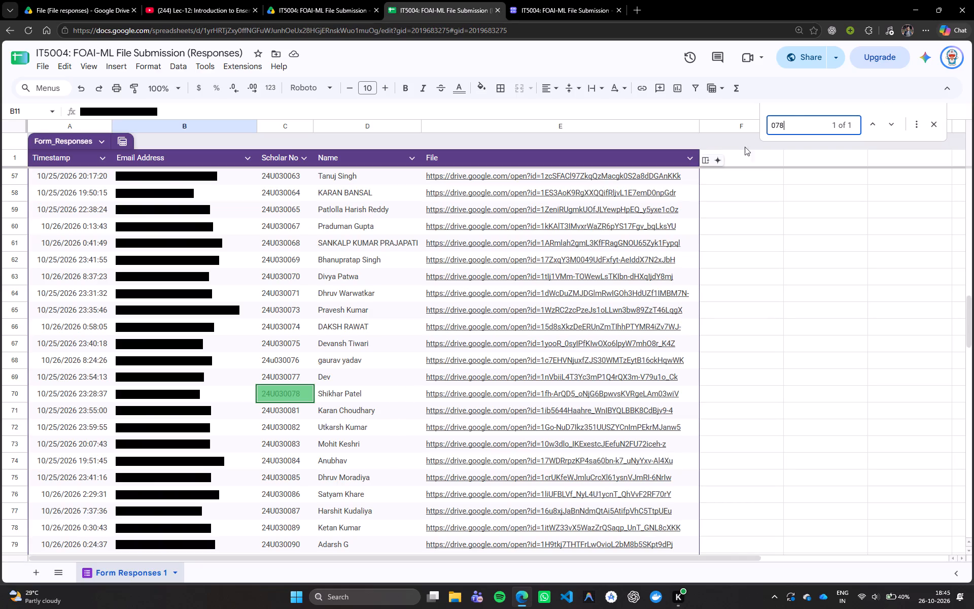
pyautogui.moveTo(786, 125); pyautogui.dragTo(774, 117)
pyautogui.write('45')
pyautogui.scroll(-2, 547, 319)
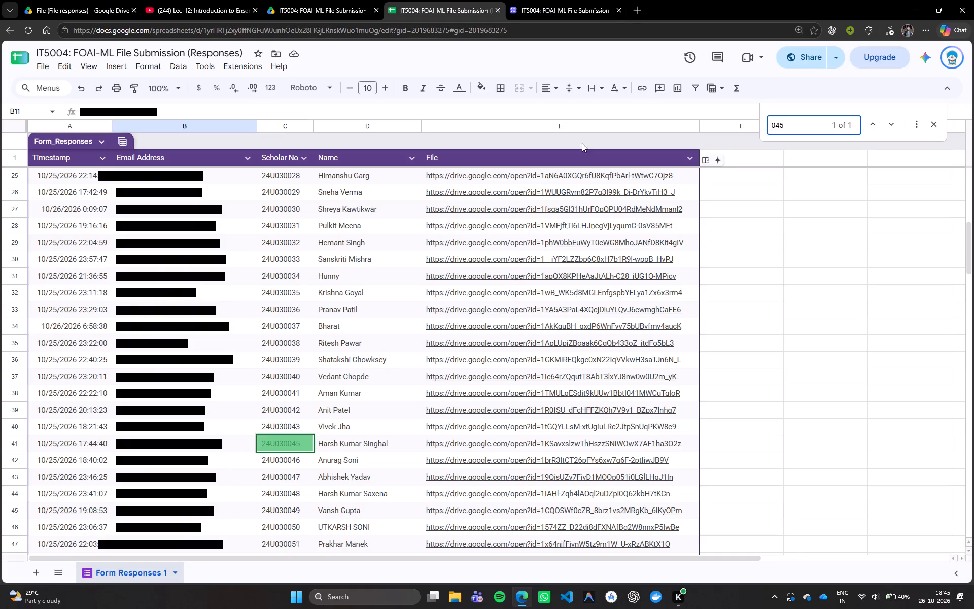
# In the form, find the individual response of the student whose scholar number ends in 045 and delete it.
pyautogui.click(567, 0)
pyautogui.moveTo(694, 49); pyautogui.dragTo(658, 49)
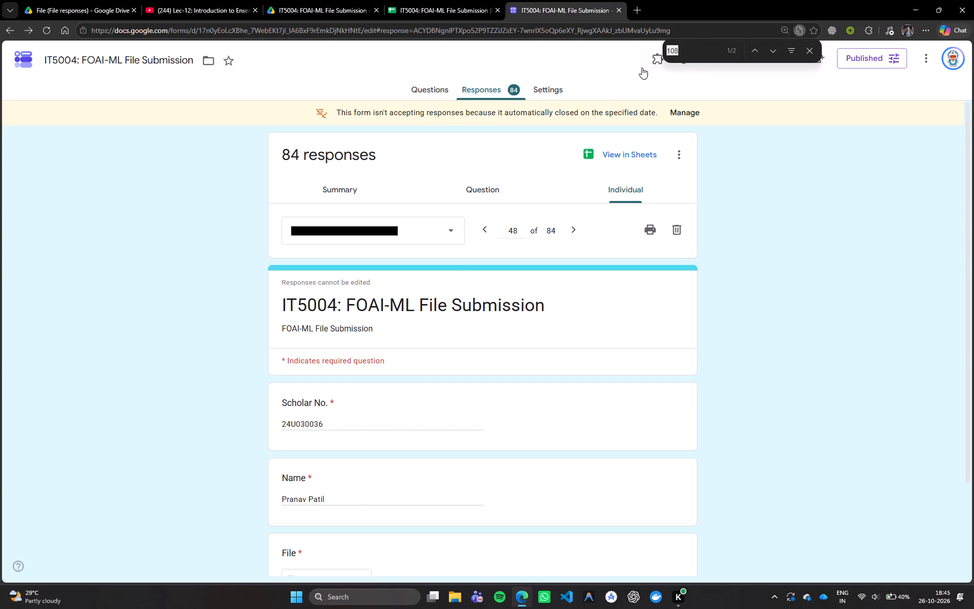
pyautogui.click(424, 242)
pyautogui.moveTo(693, 59); pyautogui.dragTo(643, 47)
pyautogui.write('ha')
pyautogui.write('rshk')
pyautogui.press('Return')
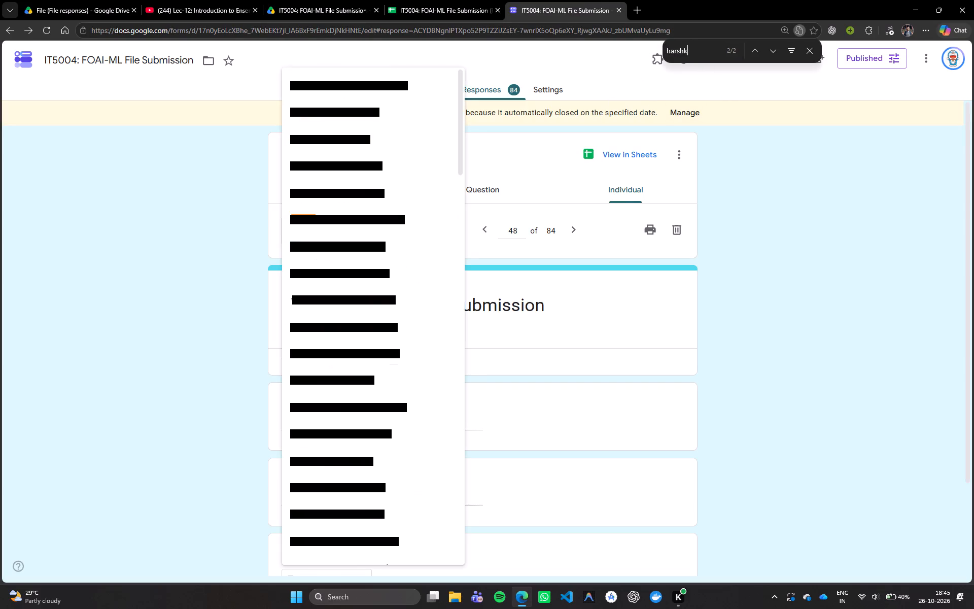
pyautogui.click(384, 218)
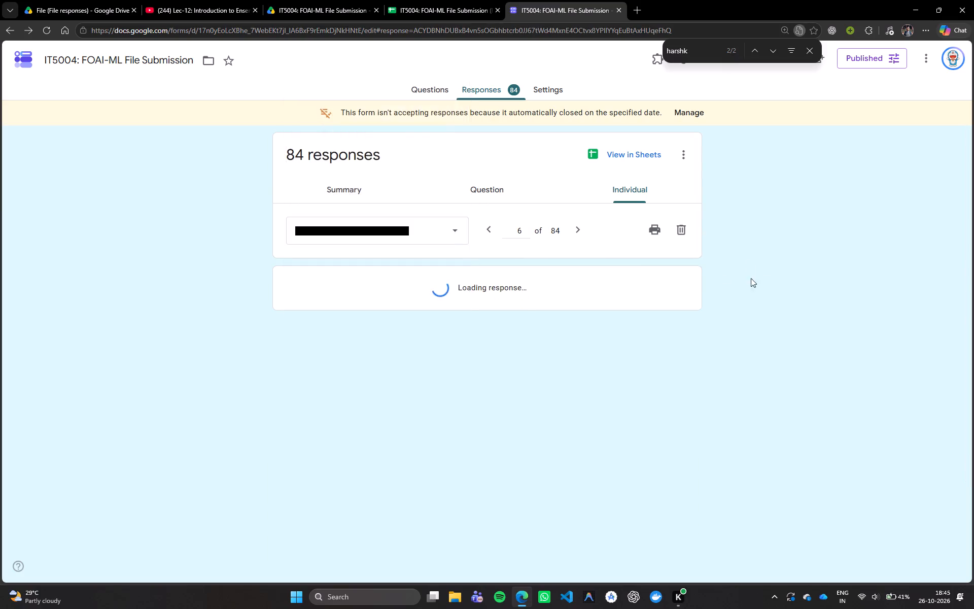
pyautogui.click(673, 237)
pyautogui.click(569, 344)
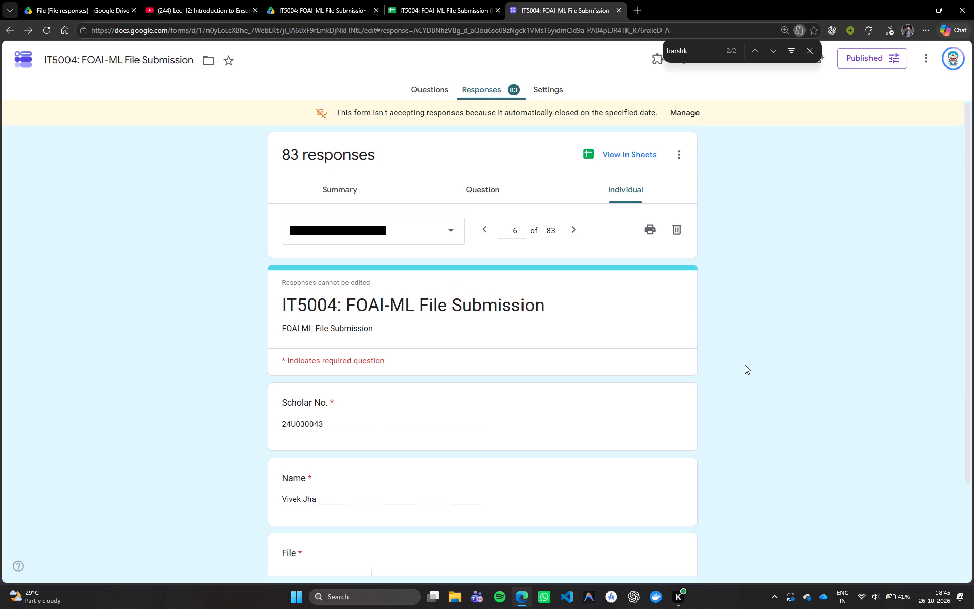
# Return to the responses spreadsheet and look up the entry of the student whose scholar number ends in 085.
pyautogui.click(411, 0)
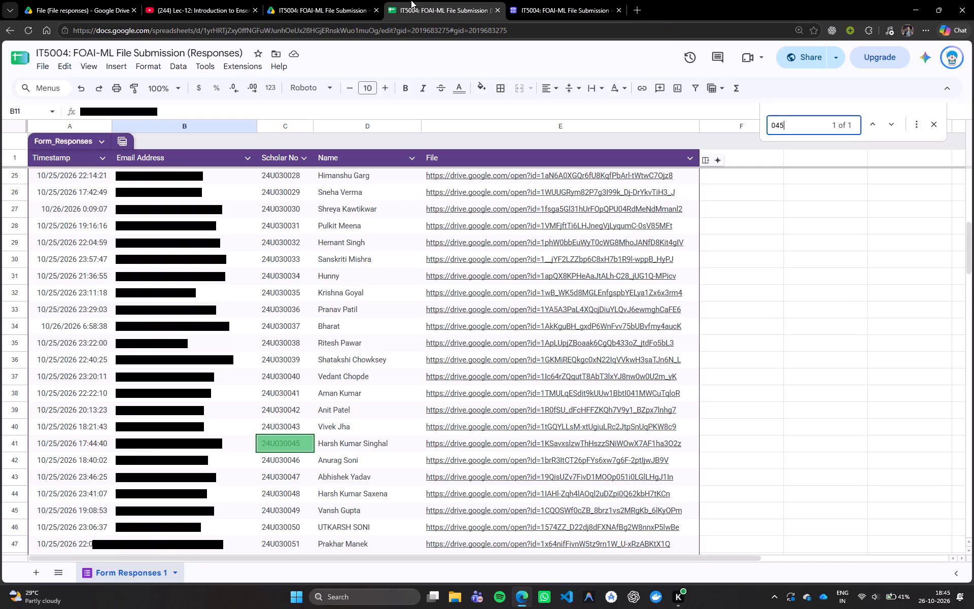
pyautogui.scroll(-1, 310, 415)
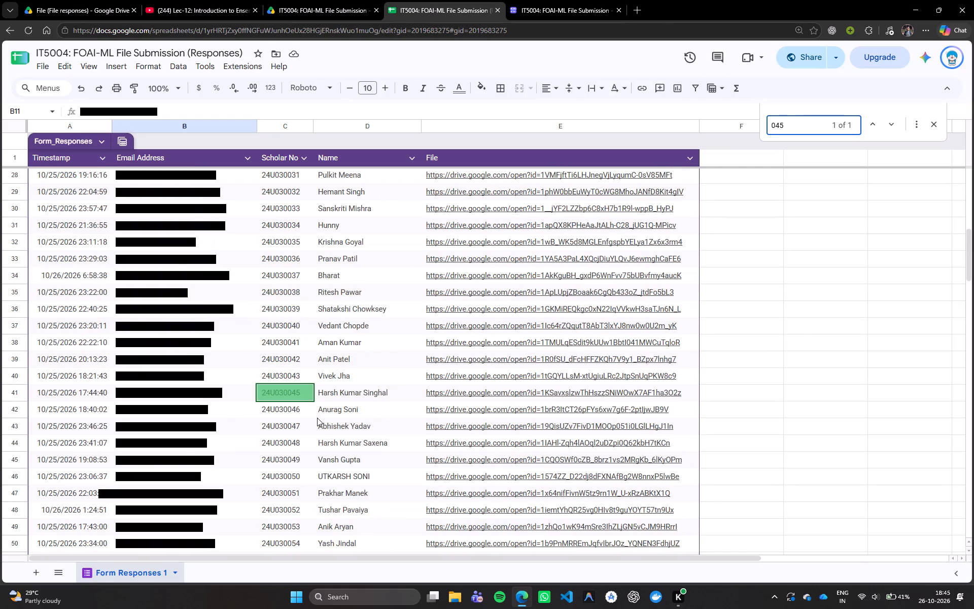
pyautogui.scroll(-6, 312, 423)
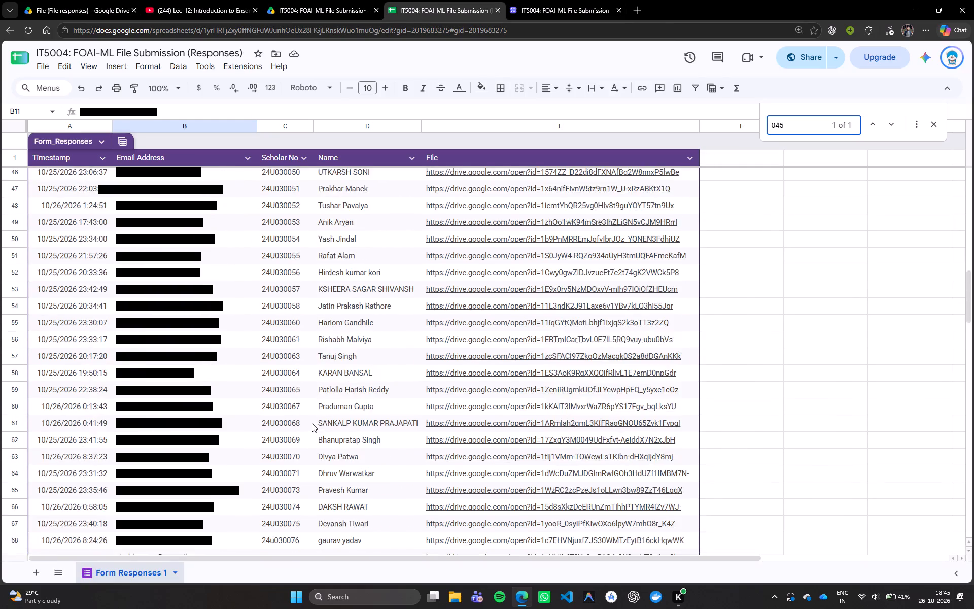
pyautogui.scroll(-4, 314, 424)
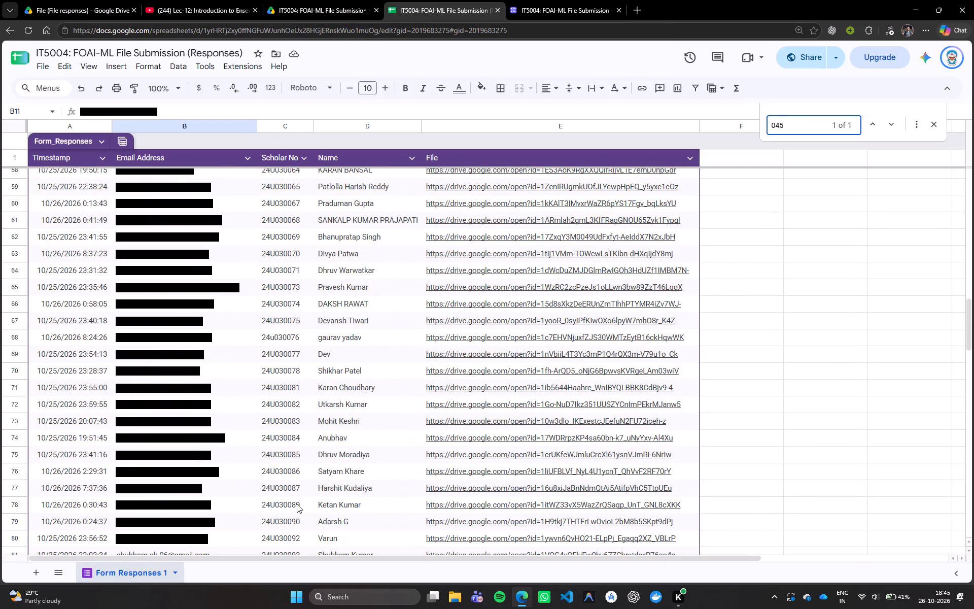
pyautogui.click(290, 457)
pyautogui.click(231, 451)
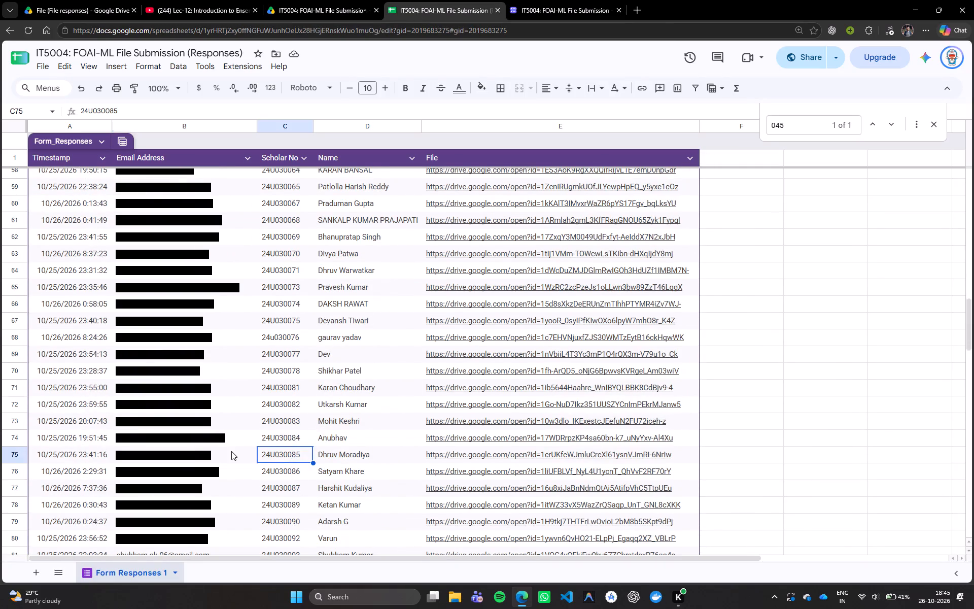
# In the form, find the individual response of the student whose scholar number ends in 085 and delete it.
pyautogui.click(564, 0)
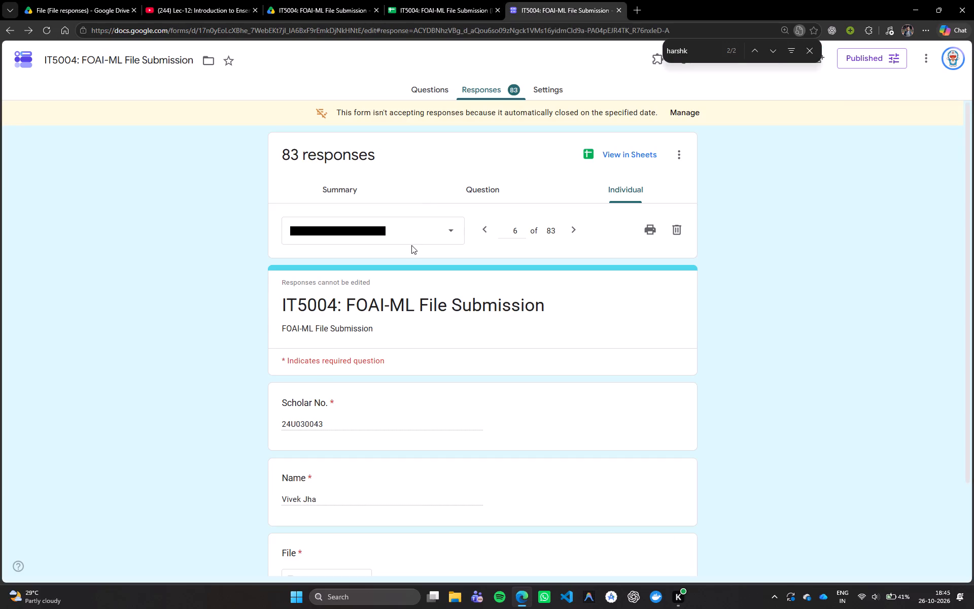
pyautogui.click(411, 245)
pyautogui.click(411, 237)
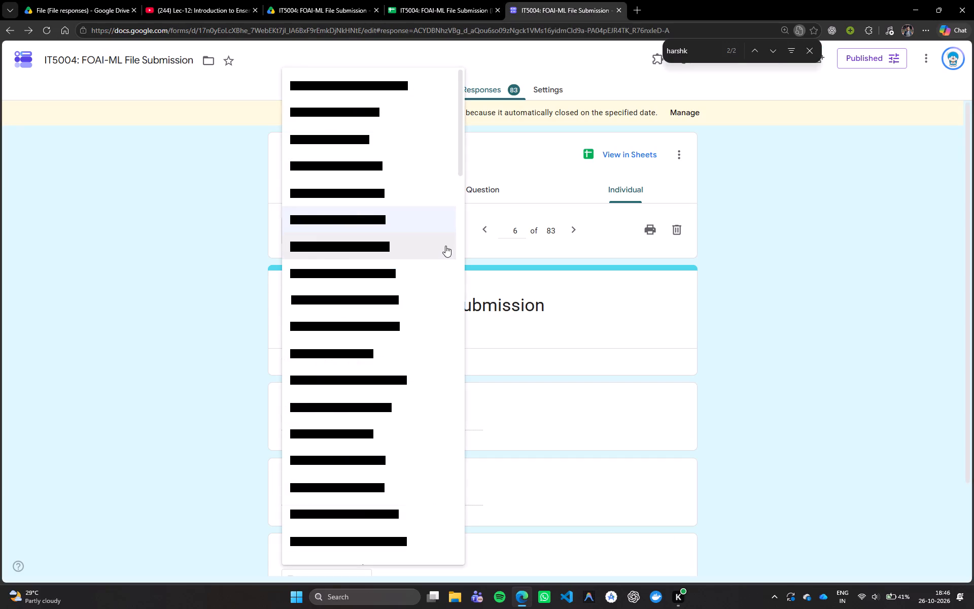
pyautogui.hotkey('ctrl', 'f')
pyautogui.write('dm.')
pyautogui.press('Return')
pyautogui.scroll(-1, 660, 352)
pyautogui.scroll(-2, 456, 343)
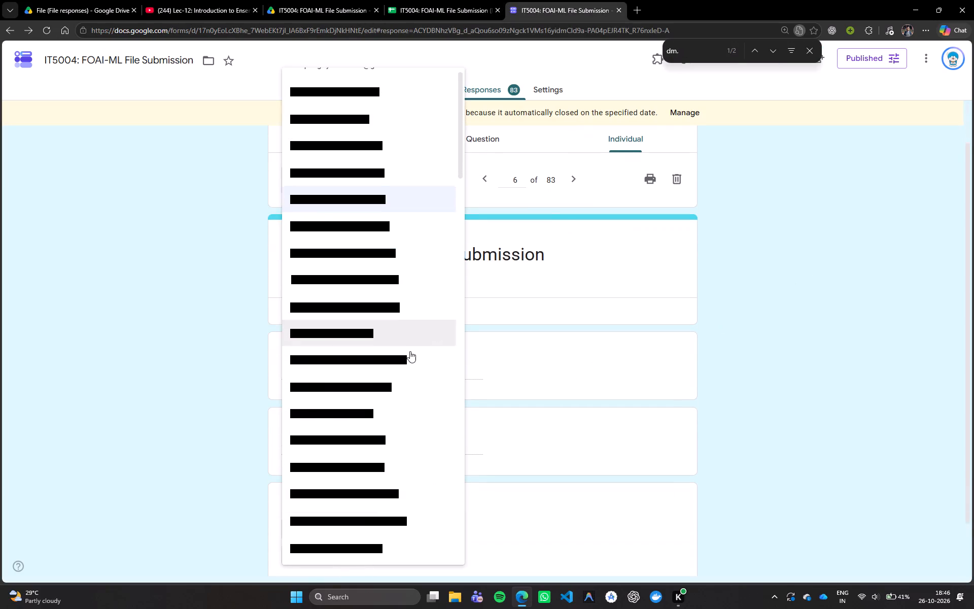
pyautogui.scroll(-1, 410, 351)
pyautogui.scroll(10, 410, 351)
pyautogui.scroll(-1, 410, 351)
pyautogui.scroll(7, 410, 351)
pyautogui.scroll(-2, 412, 349)
pyautogui.scroll(2, 412, 349)
pyautogui.scroll(-3, 412, 349)
pyautogui.scroll(2, 412, 349)
pyautogui.scroll(-1, 412, 349)
pyautogui.scroll(2, 412, 349)
pyautogui.scroll(-13, 412, 349)
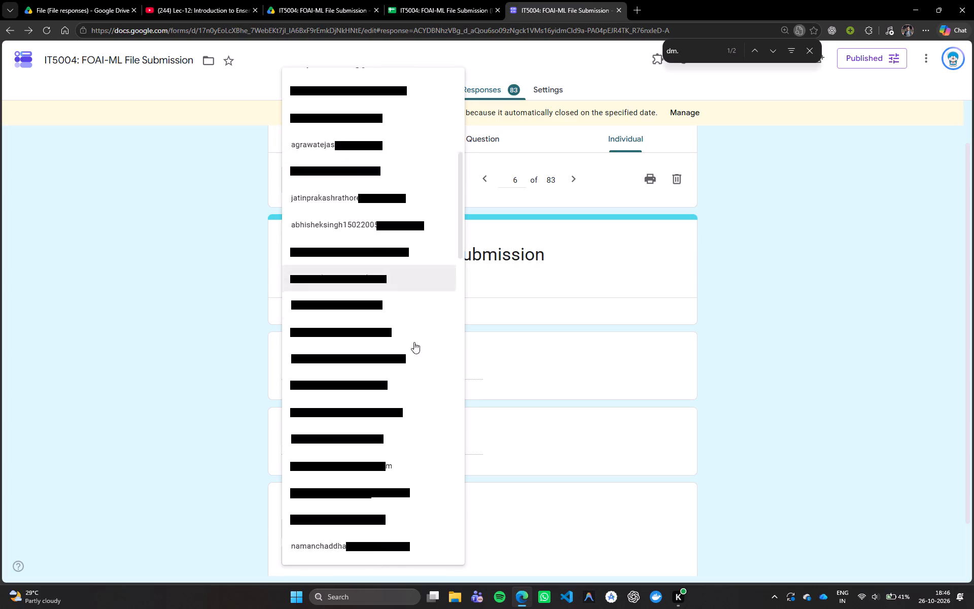
pyautogui.scroll(-2, 437, 297)
pyautogui.scroll(1, 437, 297)
pyautogui.scroll(-13, 437, 296)
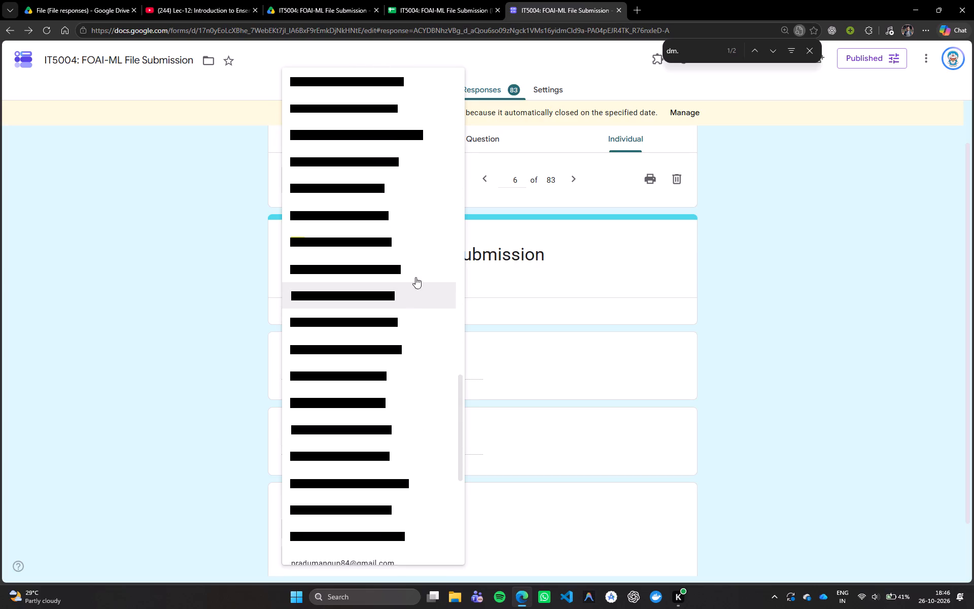
pyautogui.click(414, 250)
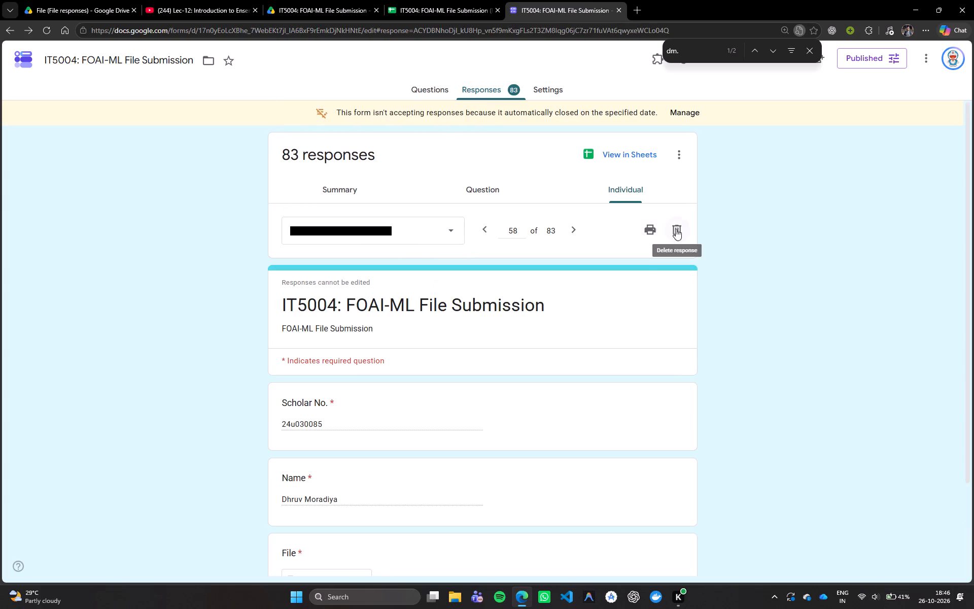
pyautogui.click(676, 229)
pyautogui.click(558, 342)
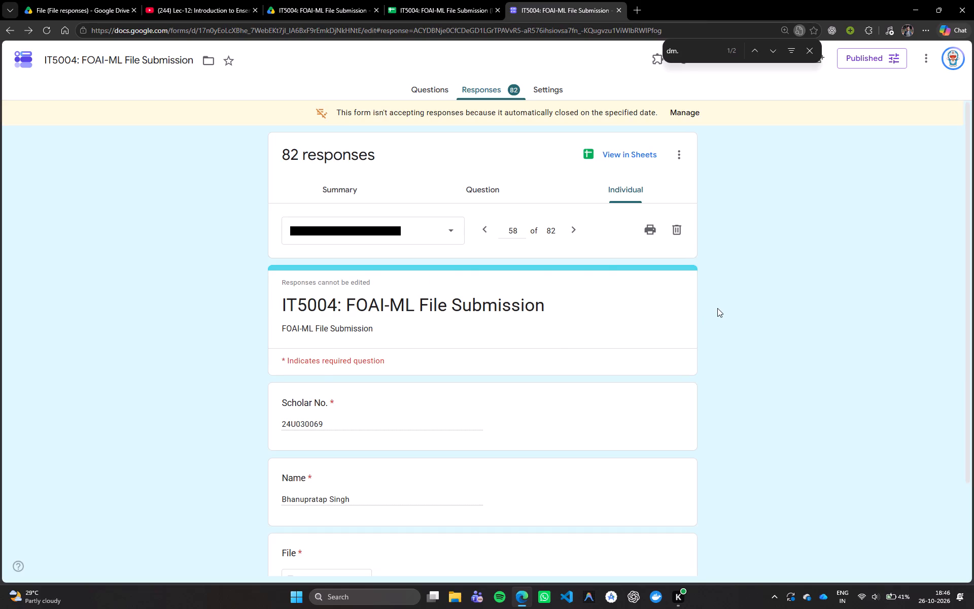
# Return to the responses spreadsheet and look up the entry of the student whose scholar number ends in 034.
pyautogui.click(482, 0)
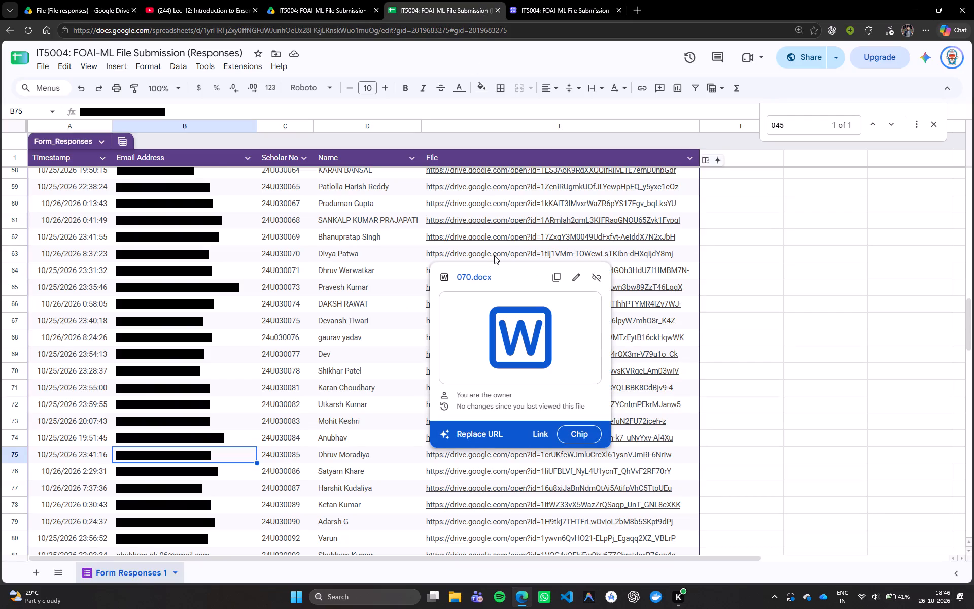
pyautogui.scroll(3, 429, 268)
pyautogui.scroll(-1, 321, 300)
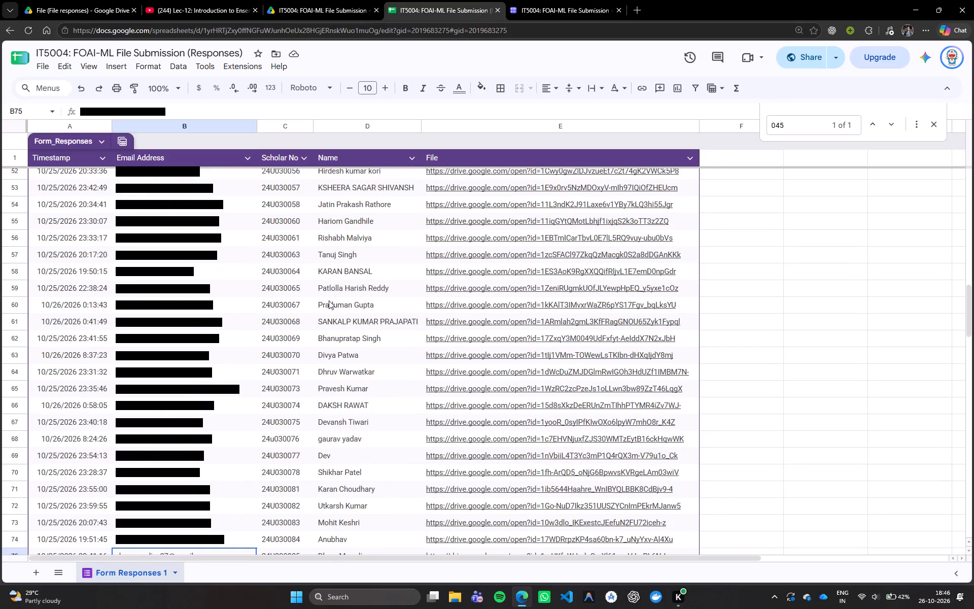
pyautogui.scroll(4, 333, 302)
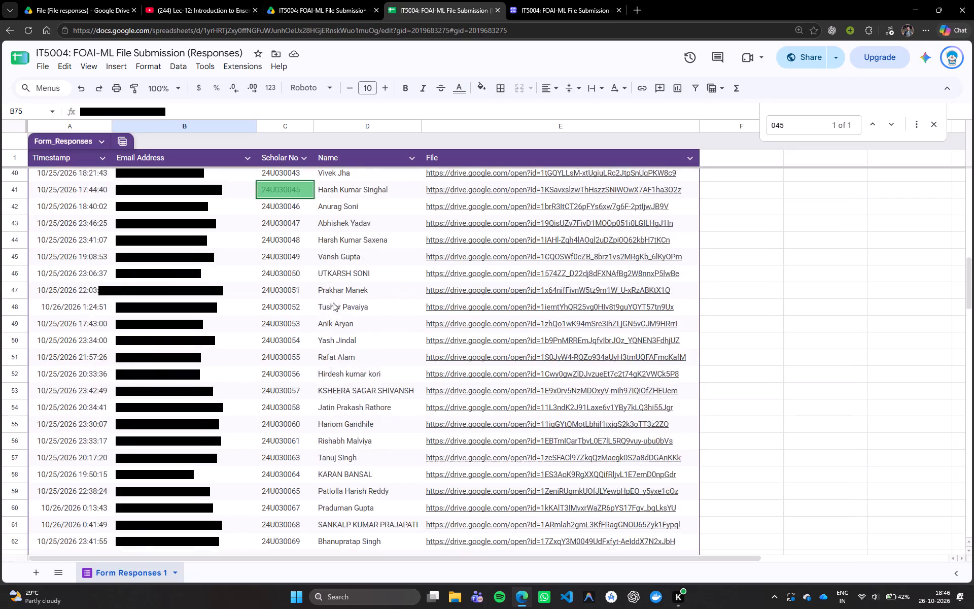
pyautogui.scroll(5, 333, 302)
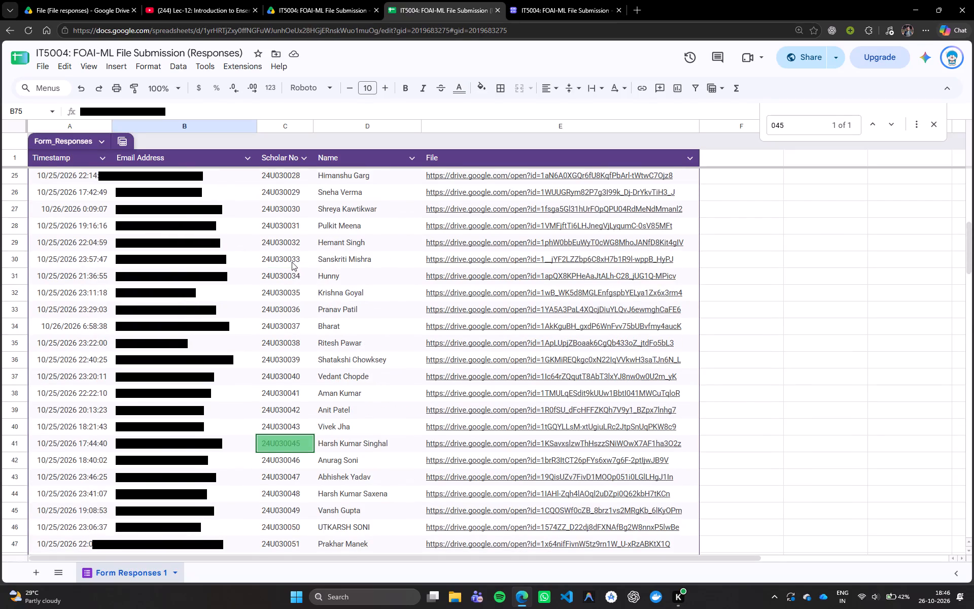
pyautogui.click(294, 277)
pyautogui.click(232, 275)
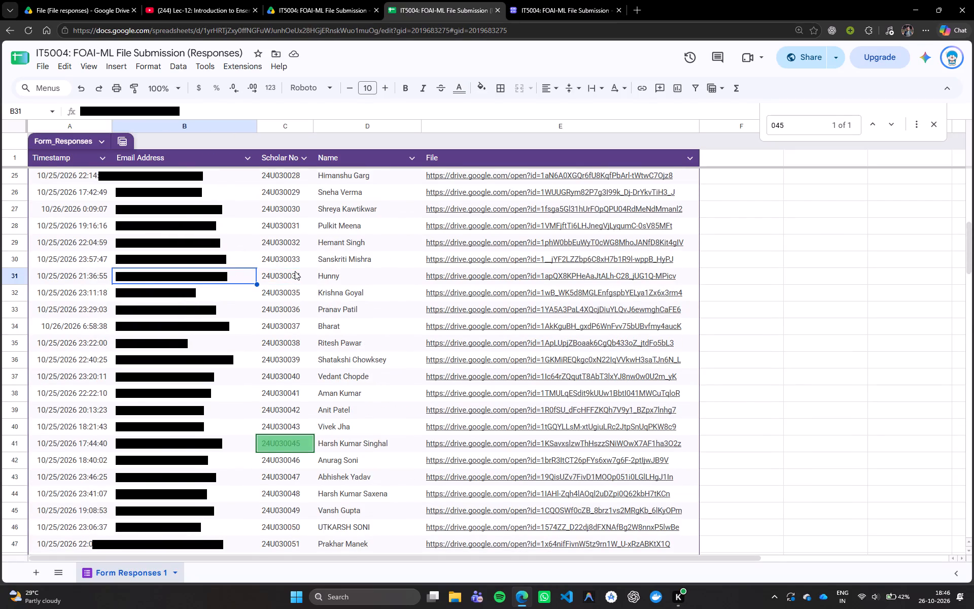
pyautogui.click(296, 272)
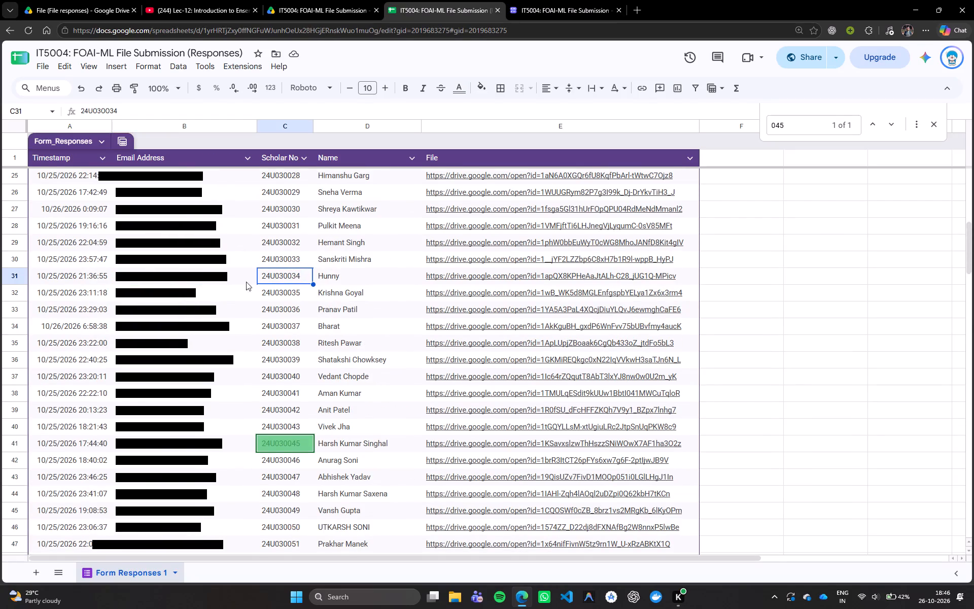
# In the form, find the individual response of the student whose scholar number ends in 034 and delete it.
pyautogui.click(601, 0)
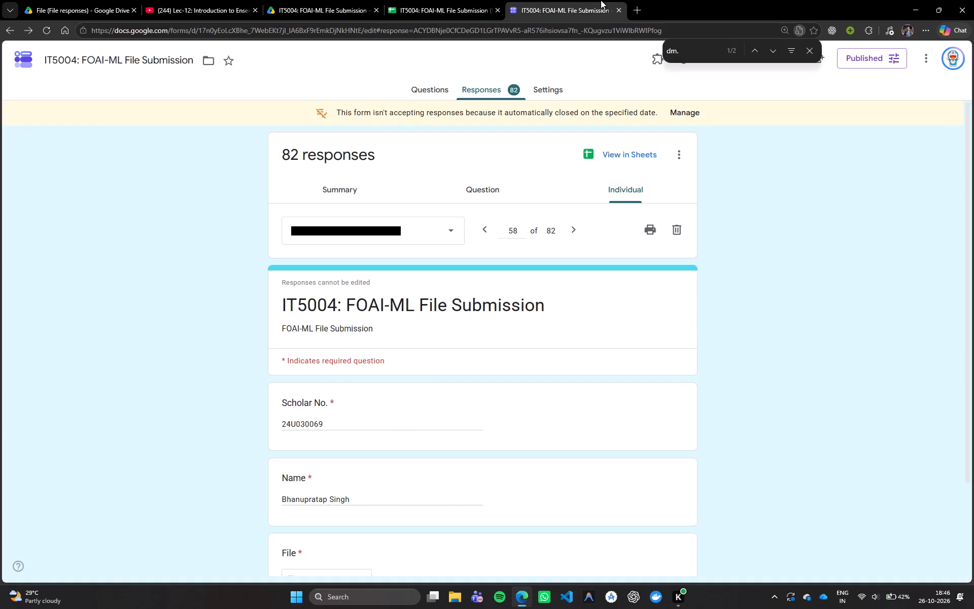
pyautogui.click(419, 232)
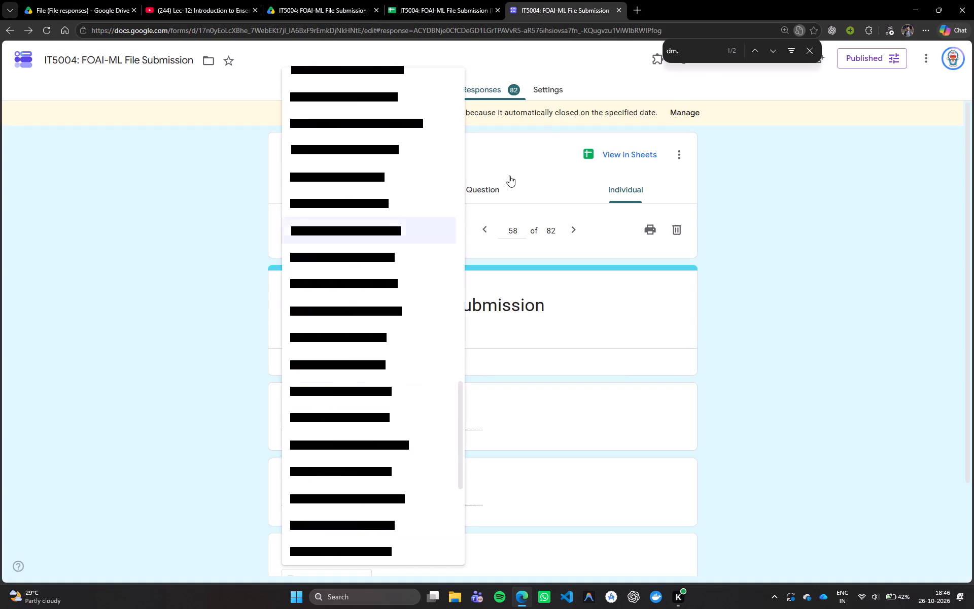
pyautogui.moveTo(706, 54); pyautogui.dragTo(622, 39)
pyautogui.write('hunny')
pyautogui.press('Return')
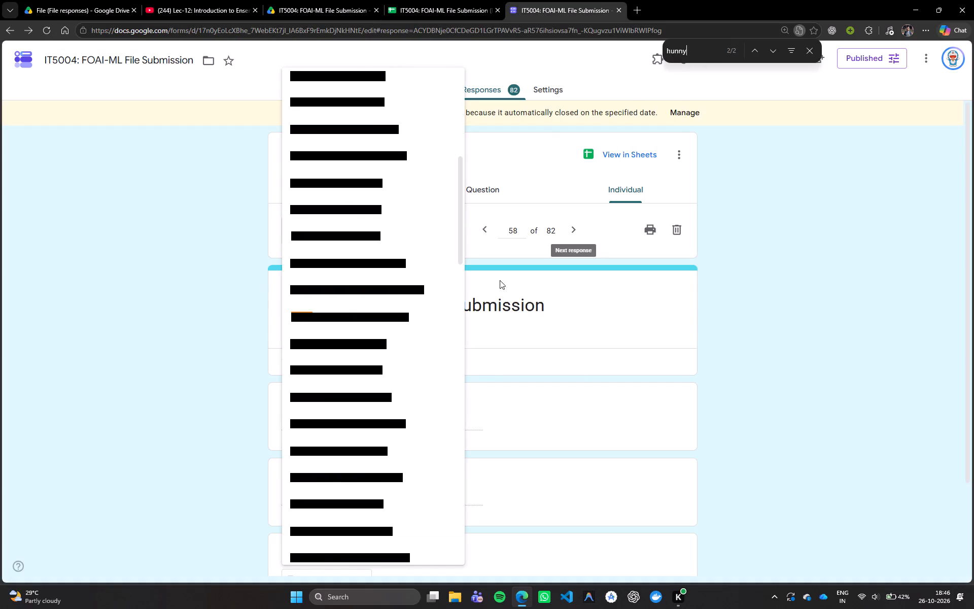
pyautogui.click(399, 316)
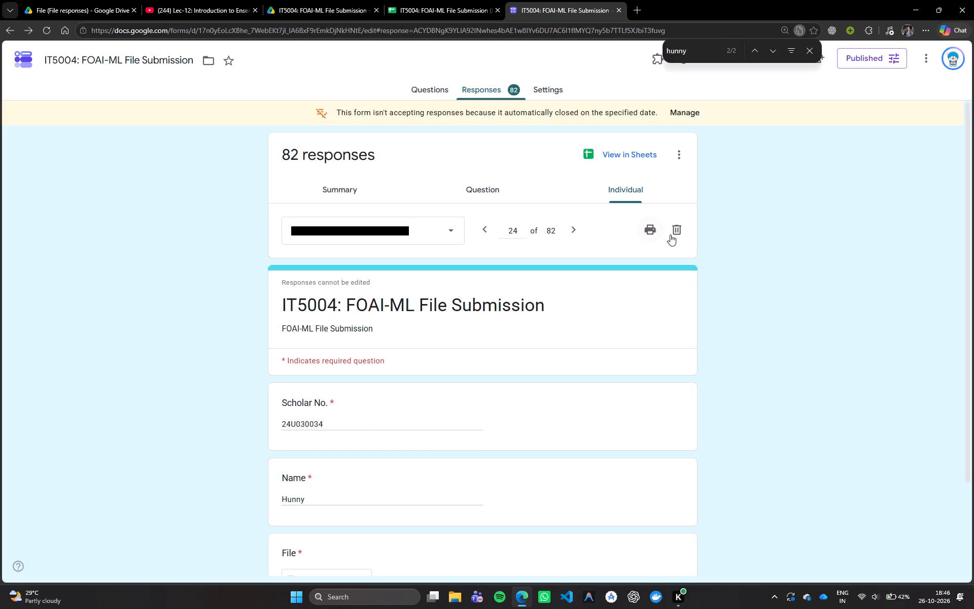
pyautogui.click(675, 233)
pyautogui.click(564, 337)
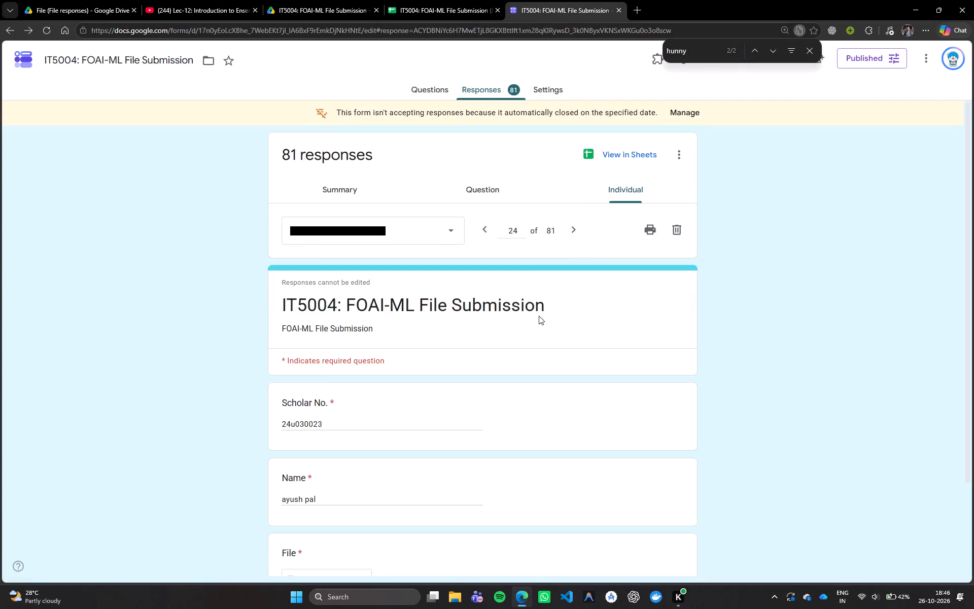
# Return to the responses spreadsheet and look up the entry of the student whose scholar number ends in 026.
pyautogui.click(431, 0)
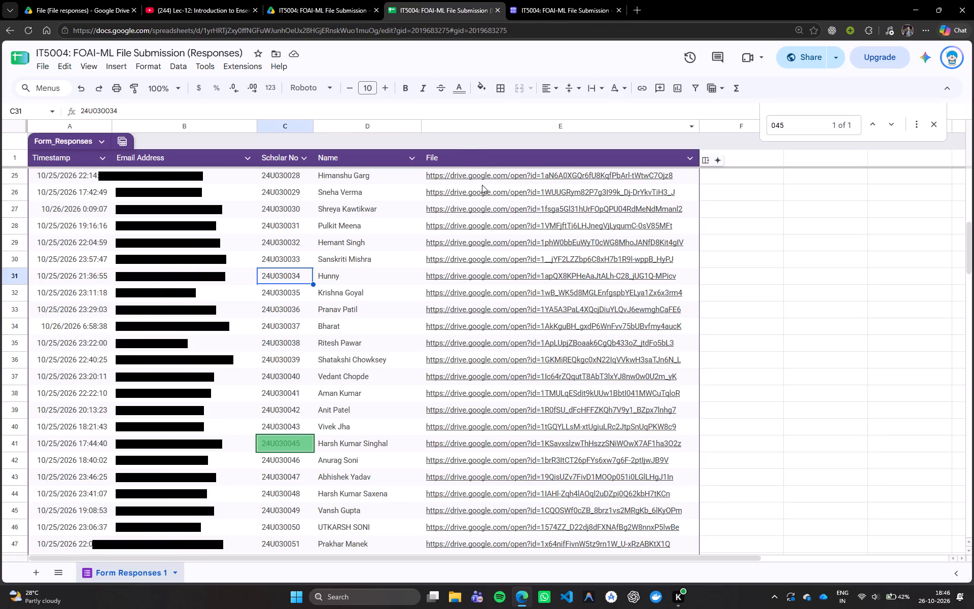
pyautogui.scroll(3, 309, 301)
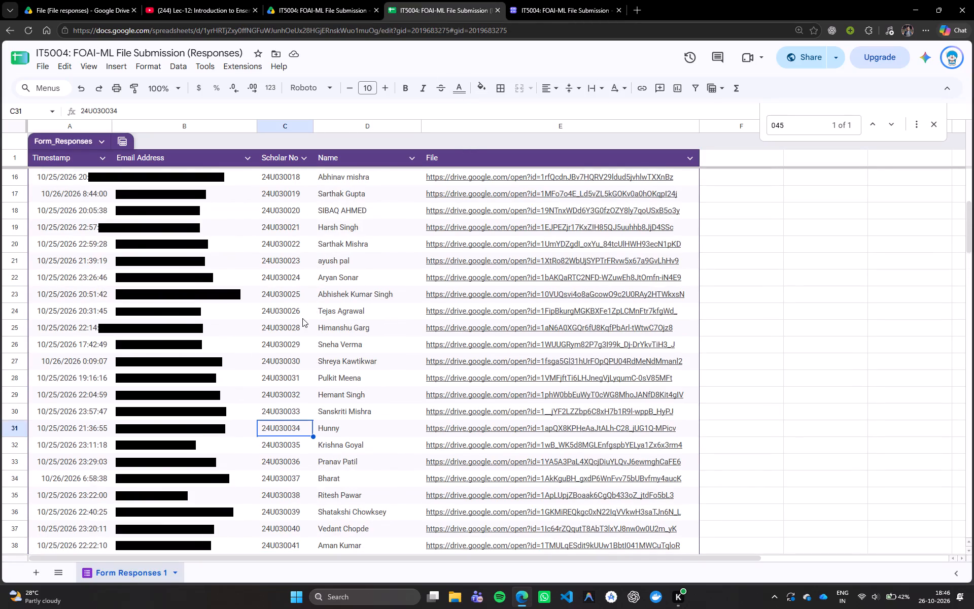
pyautogui.click(297, 315)
pyautogui.click(231, 312)
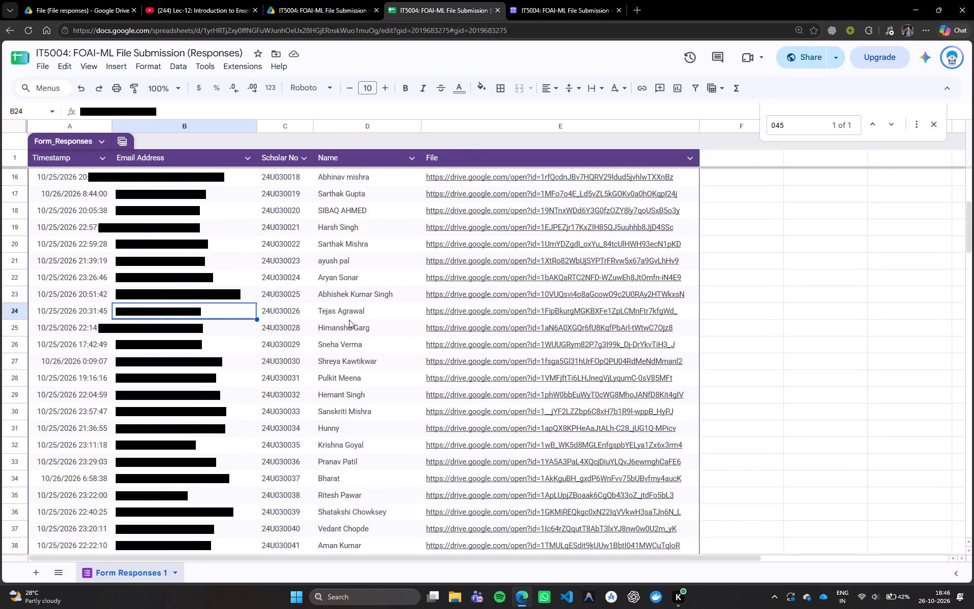
pyautogui.click(357, 313)
# In the form, find the individual response of the student whose scholar number ends in 026 and delete it.
pyautogui.click(532, 0)
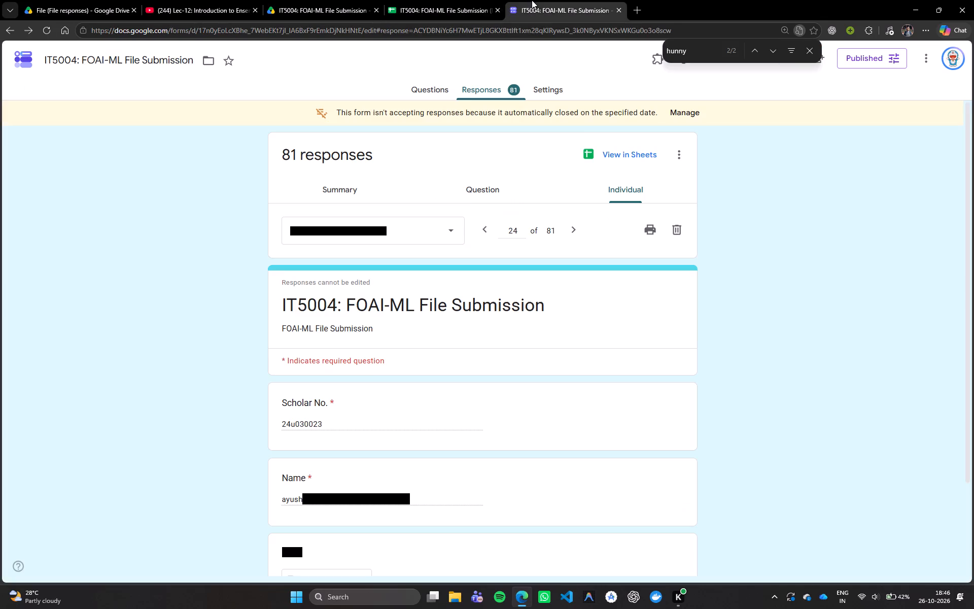
pyautogui.click(428, 229)
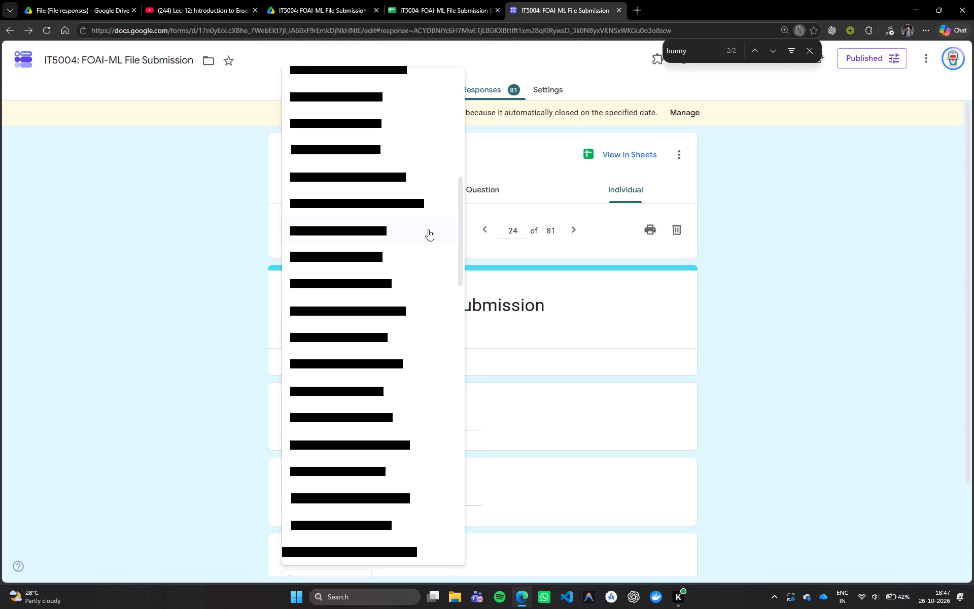
pyautogui.click(548, 210)
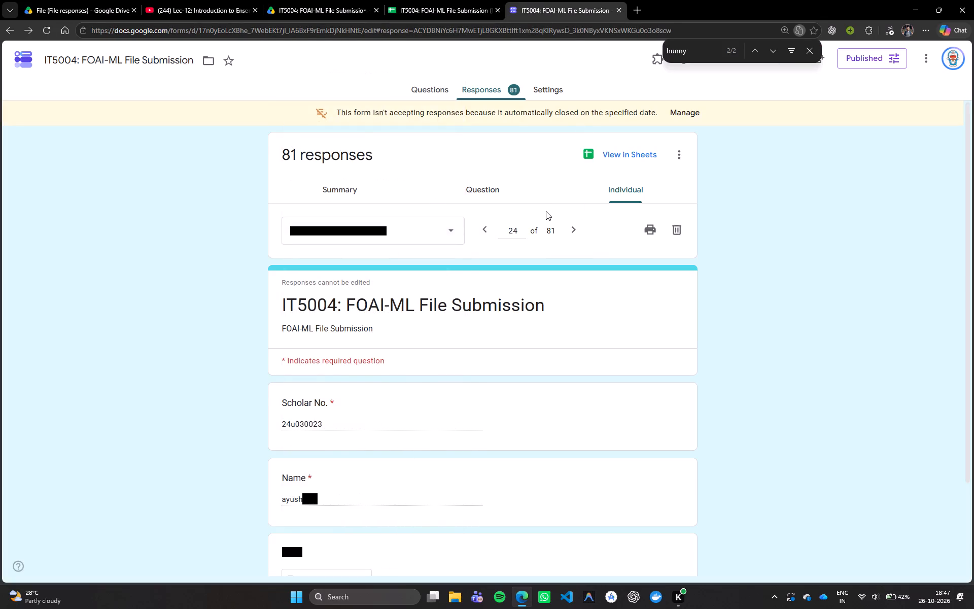
pyautogui.scroll(-1, 527, 213)
pyautogui.click(415, 0)
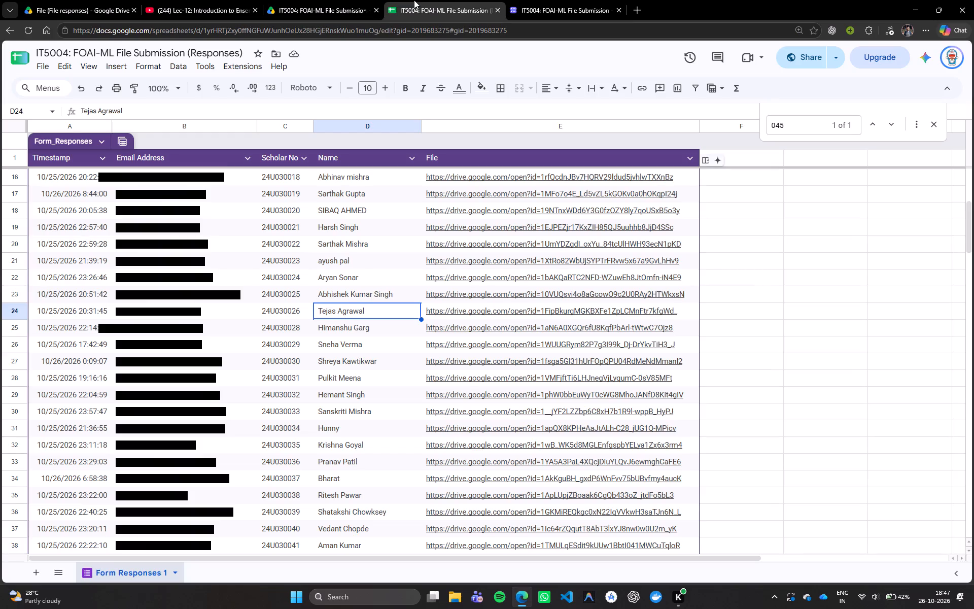
pyautogui.click(555, 0)
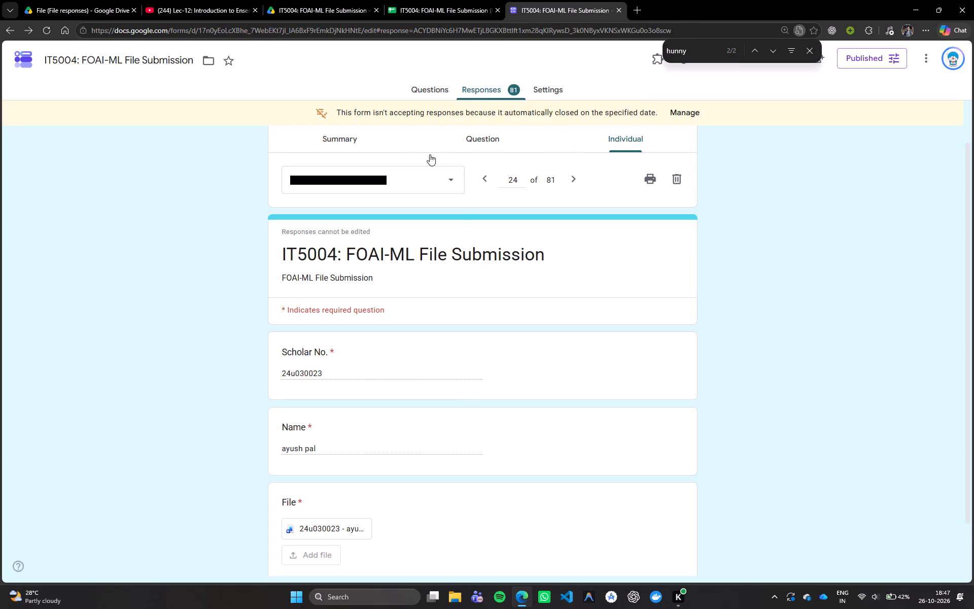
pyautogui.click(422, 168)
pyautogui.moveTo(700, 54); pyautogui.dragTo(637, 52)
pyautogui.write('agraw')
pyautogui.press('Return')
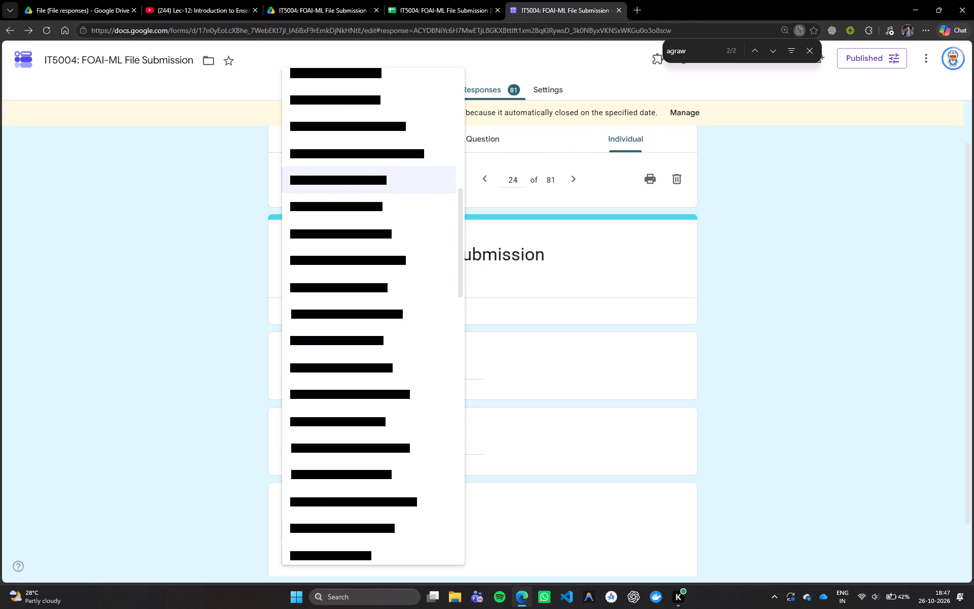
pyautogui.click(365, 77)
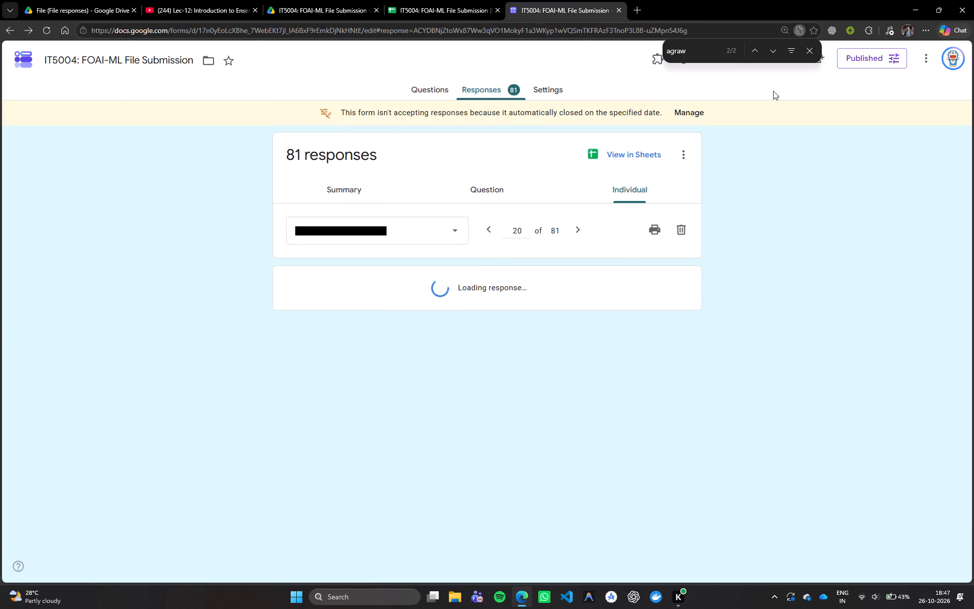
pyautogui.click(672, 231)
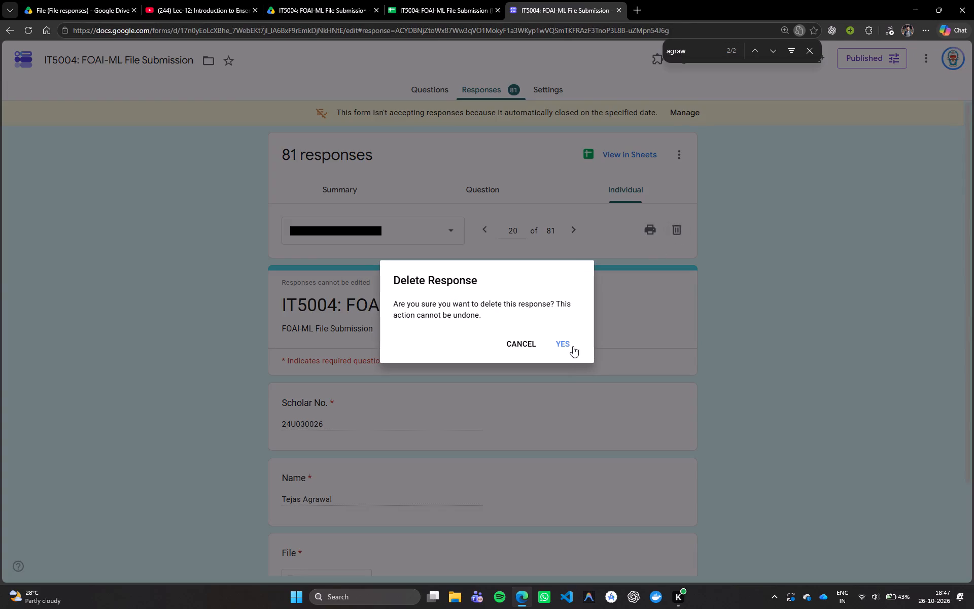
pyautogui.click(566, 340)
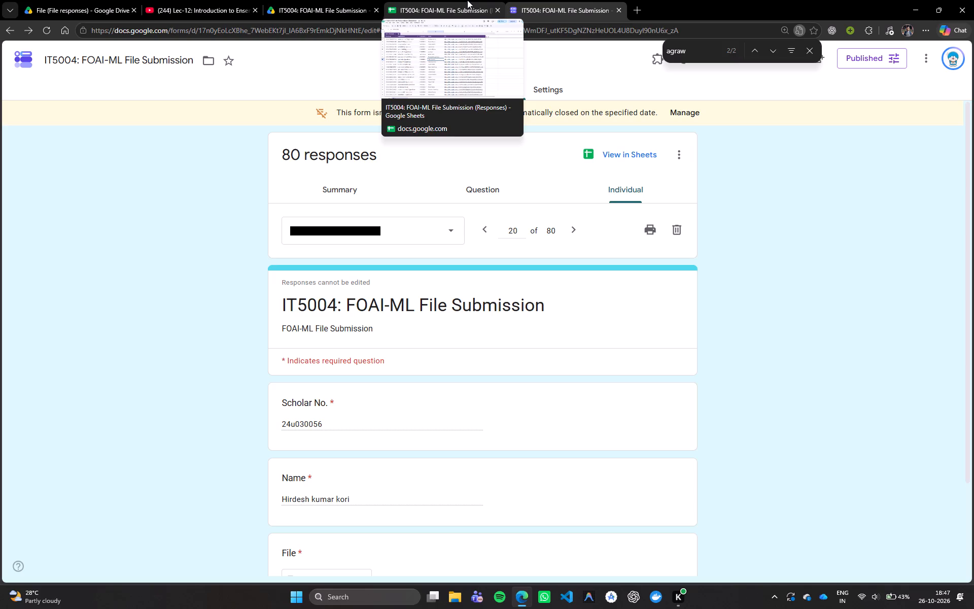
# Return to the responses spreadsheet and look up the entry of the student whose scholar number ends in 056.
pyautogui.click(467, 0)
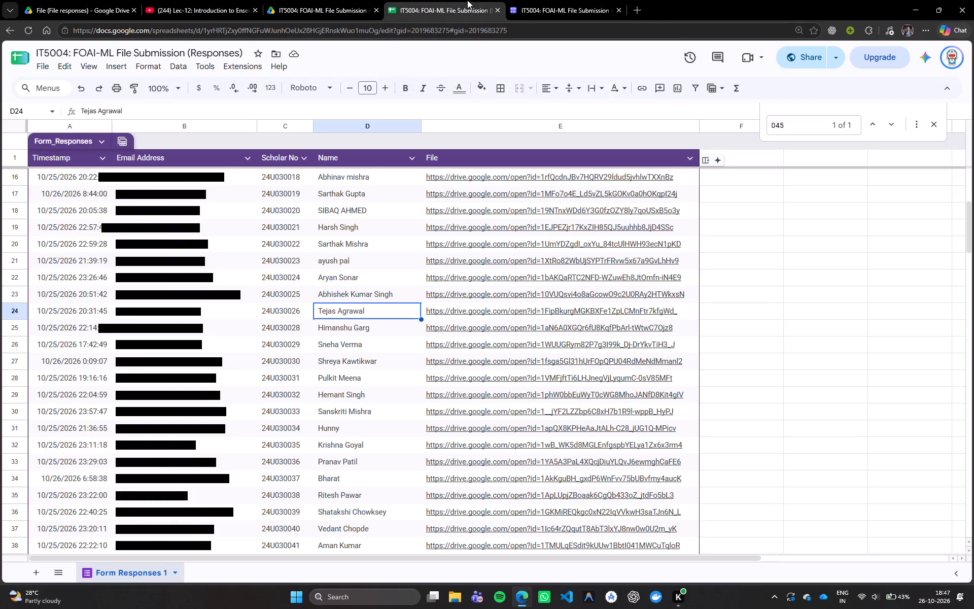
pyautogui.scroll(-3, 293, 358)
pyautogui.scroll(2, 298, 388)
pyautogui.scroll(-3, 296, 389)
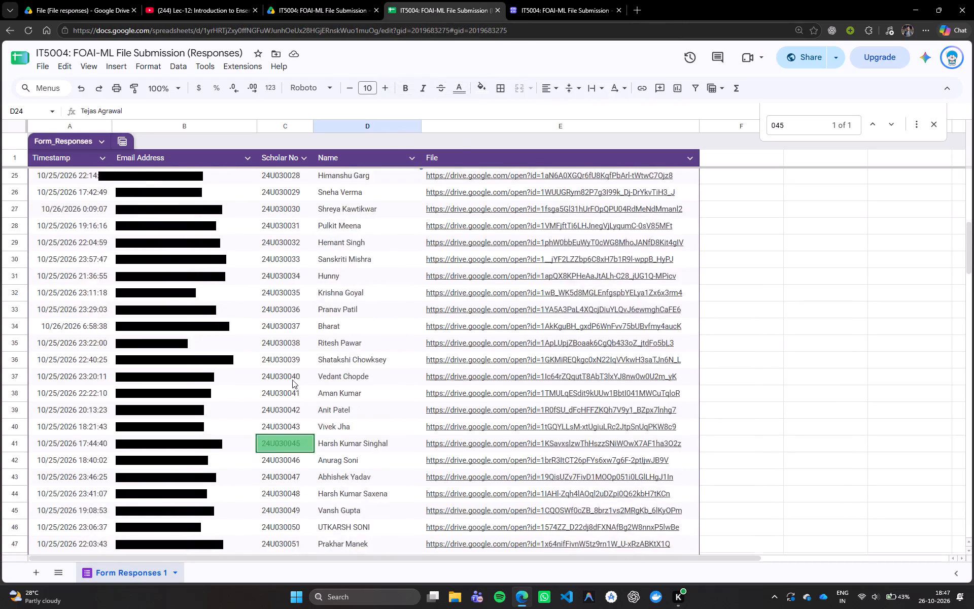
pyautogui.scroll(-2, 292, 380)
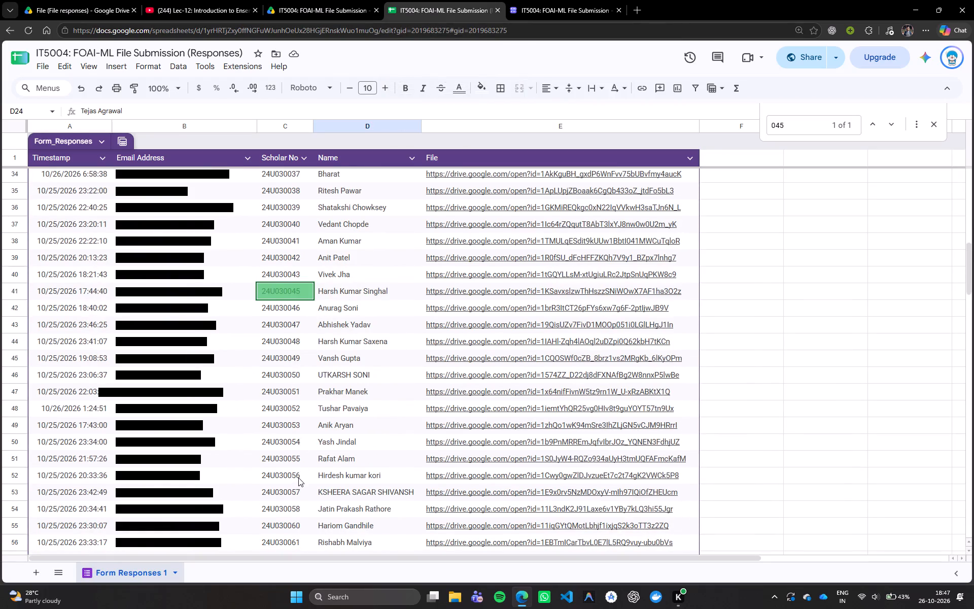
pyautogui.click(296, 479)
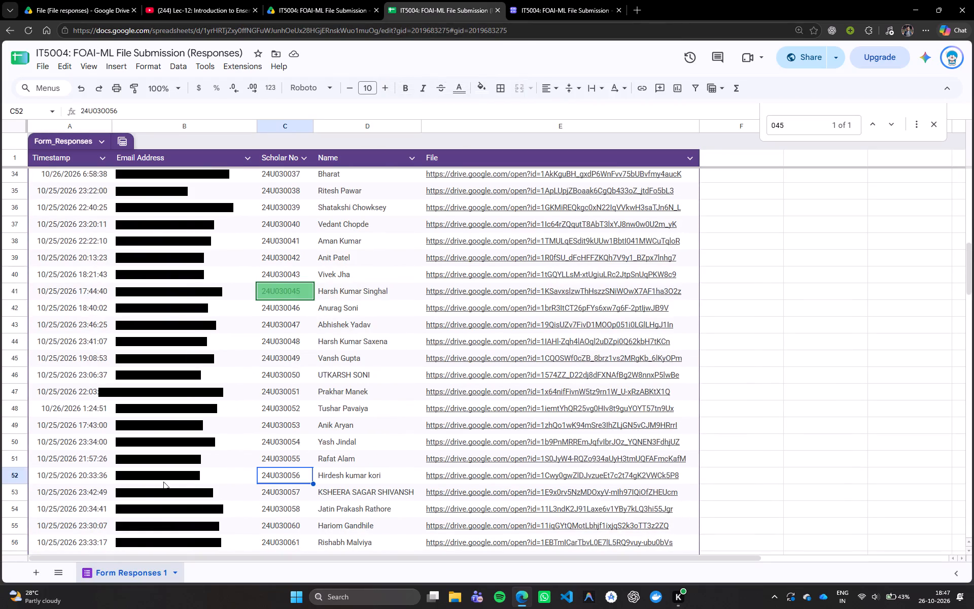
# In the form, find the individual response of the student whose scholar number ends in 056 and delete it.
pyautogui.click(588, 0)
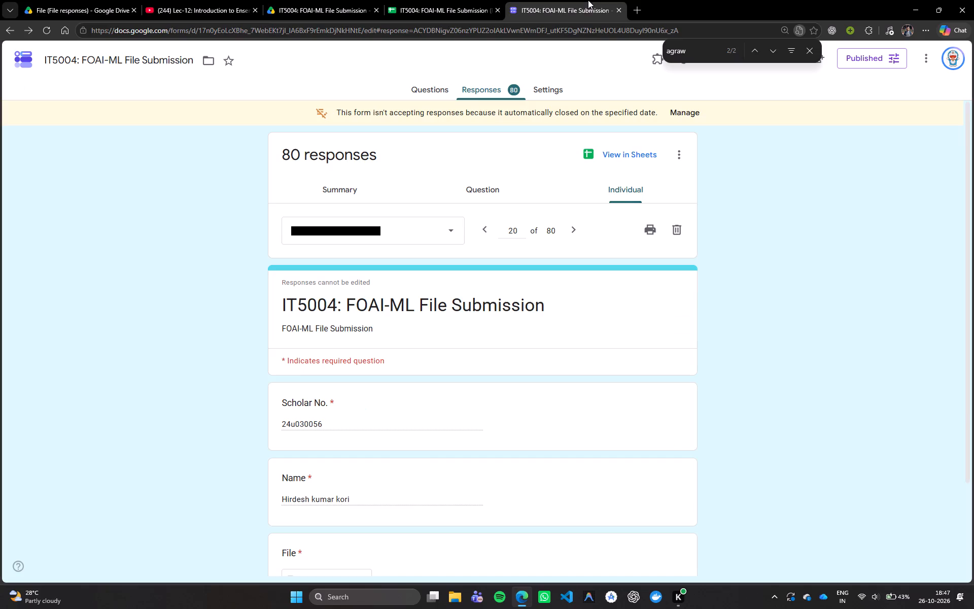
pyautogui.click(392, 239)
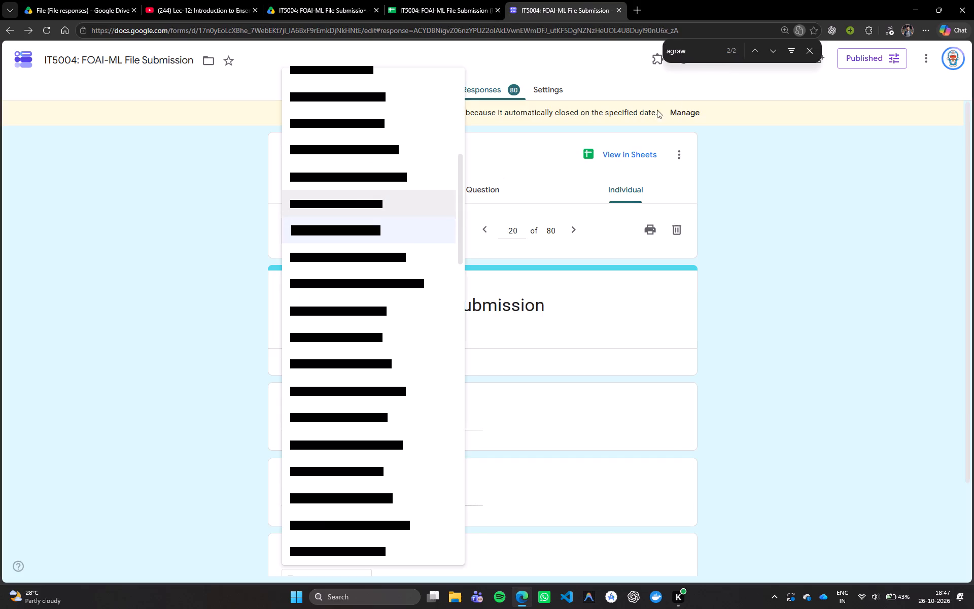
pyautogui.moveTo(708, 53); pyautogui.dragTo(633, 47)
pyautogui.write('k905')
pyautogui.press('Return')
pyautogui.click(367, 235)
pyautogui.click(678, 227)
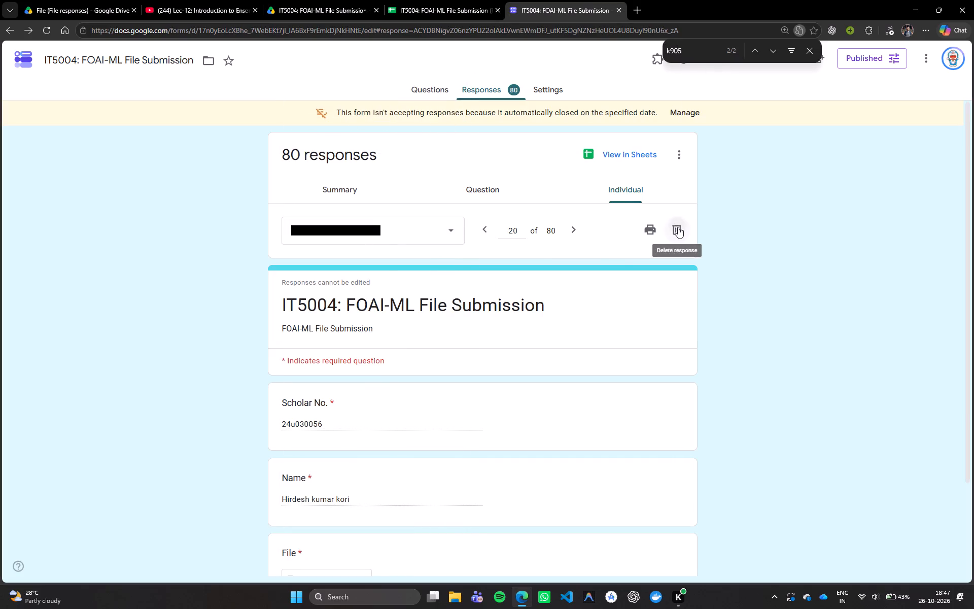
pyautogui.click(566, 340)
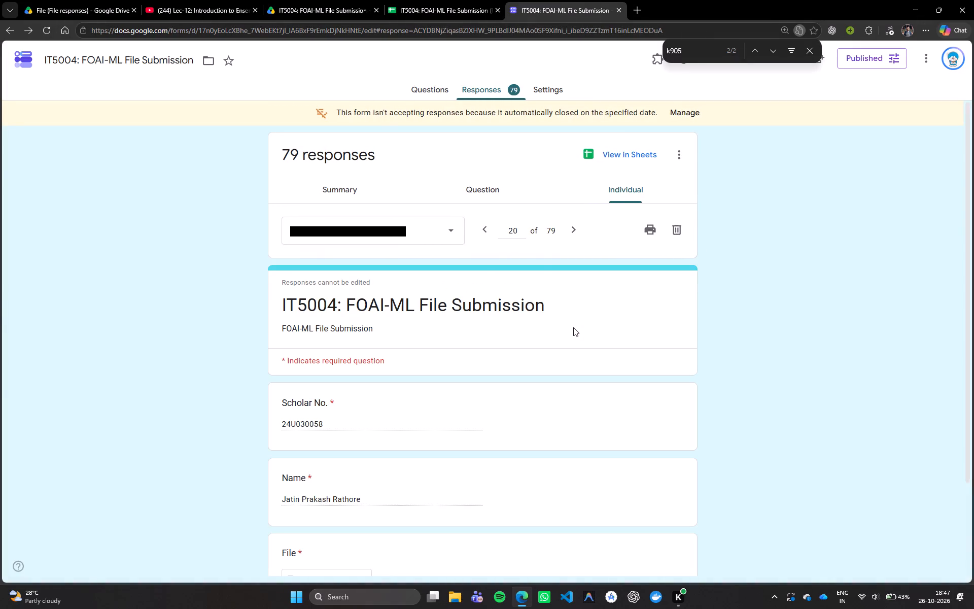
# Look up the student whose scholar number ends in 058 in the responses spreadsheet and delete that student's individual response in the form.
pyautogui.click(458, 0)
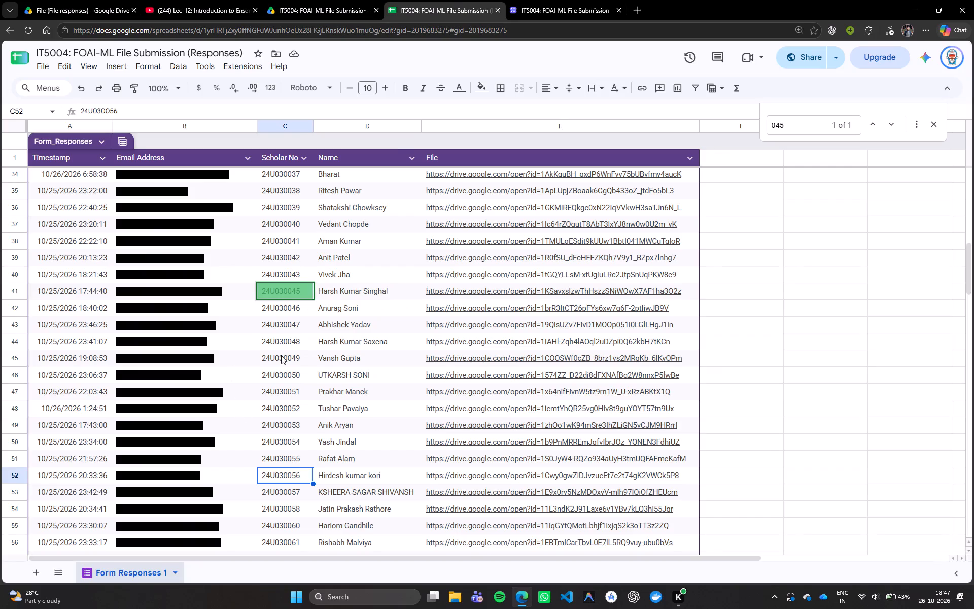
pyautogui.click(283, 509)
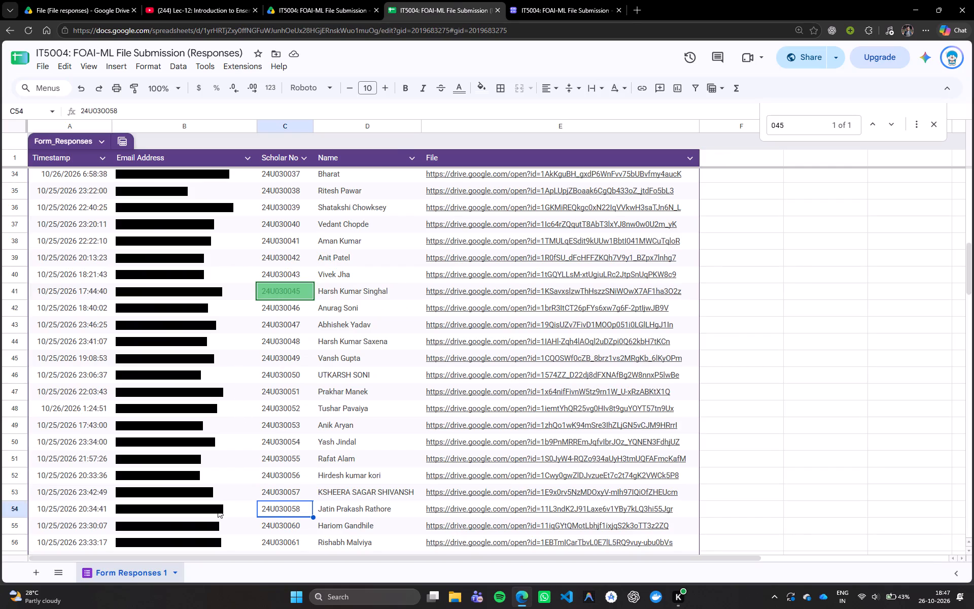
pyautogui.click(584, 0)
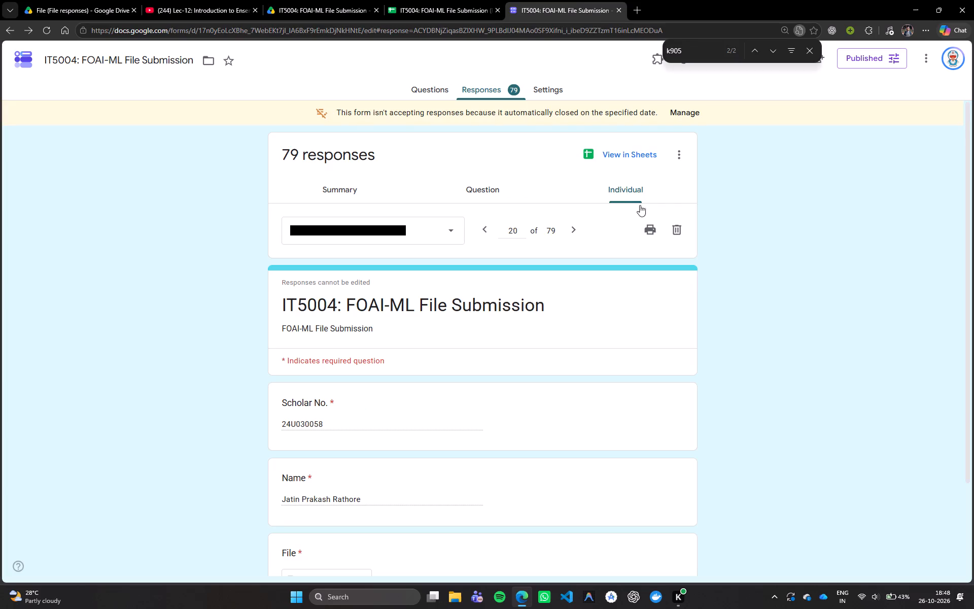
pyautogui.click(457, 228)
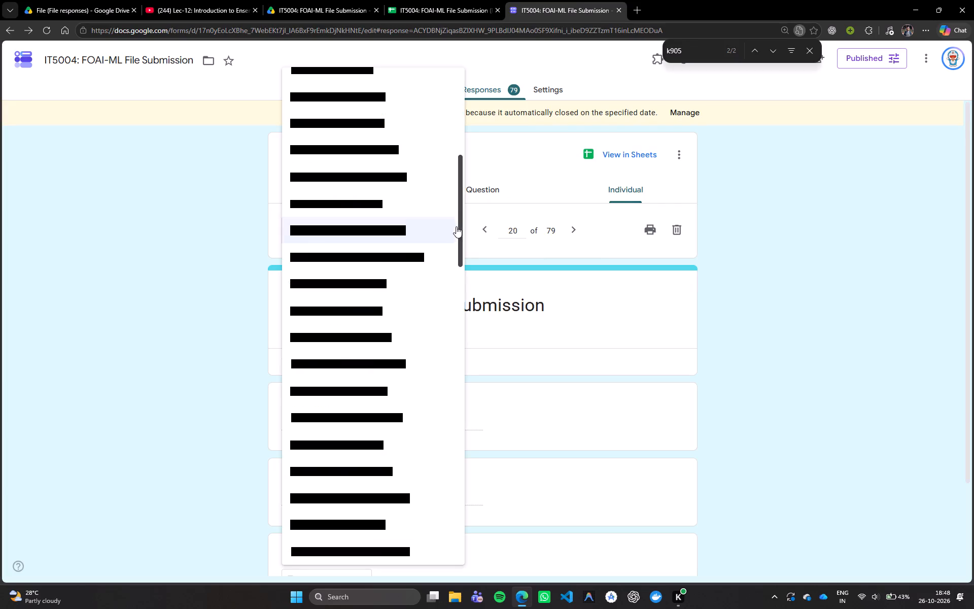
pyautogui.click(454, 225)
pyautogui.click(671, 230)
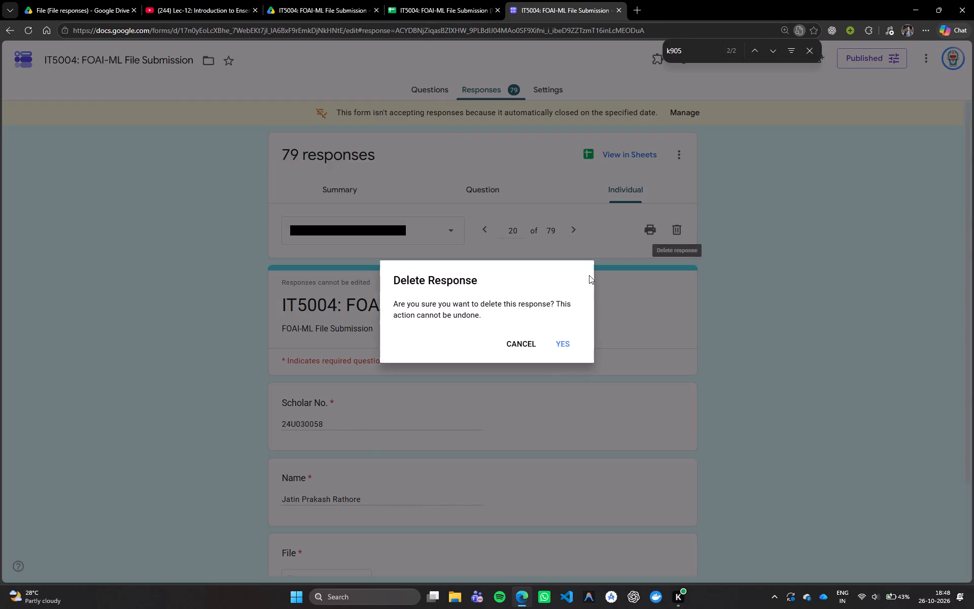
pyautogui.click(557, 347)
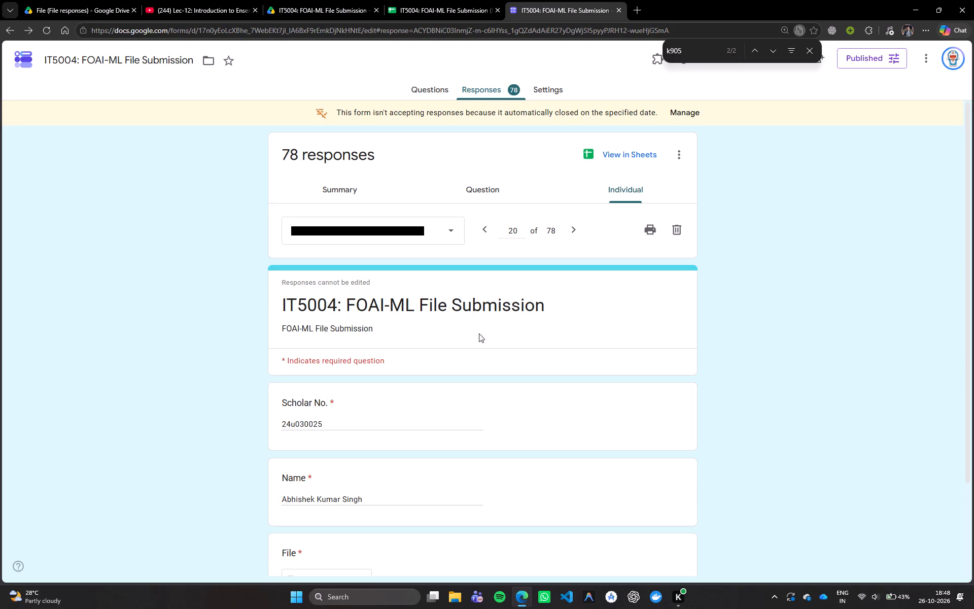
# Look up the student whose scholar number ends in 063 in the responses spreadsheet and delete that student's individual response in the form.
pyautogui.click(406, 0)
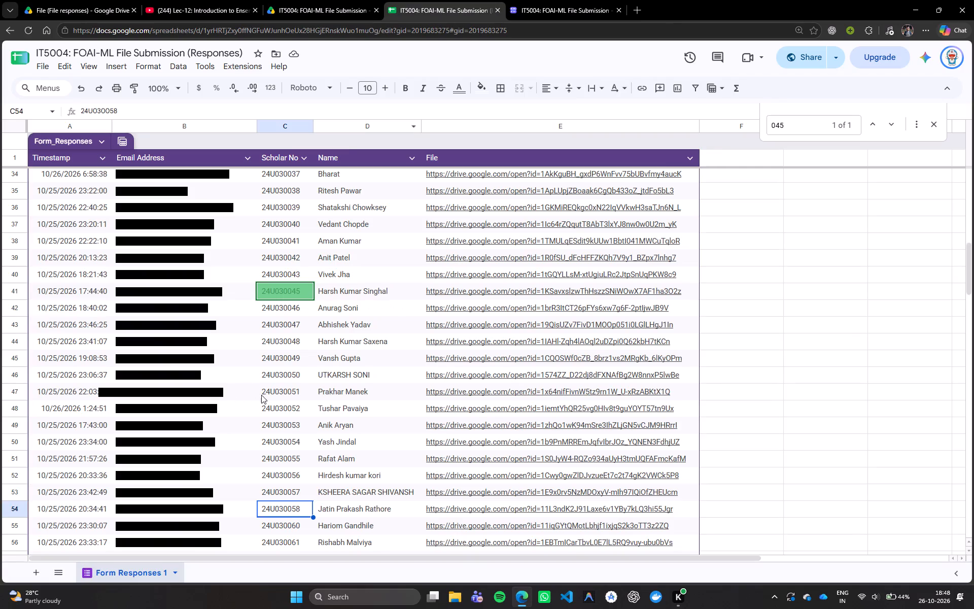
pyautogui.scroll(-1, 285, 505)
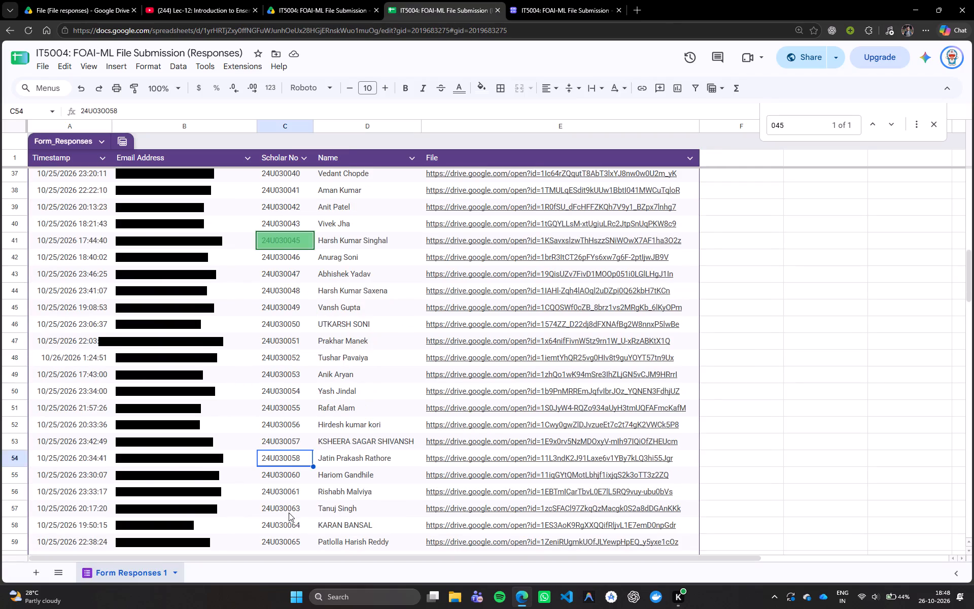
pyautogui.click(289, 510)
pyautogui.click(540, 0)
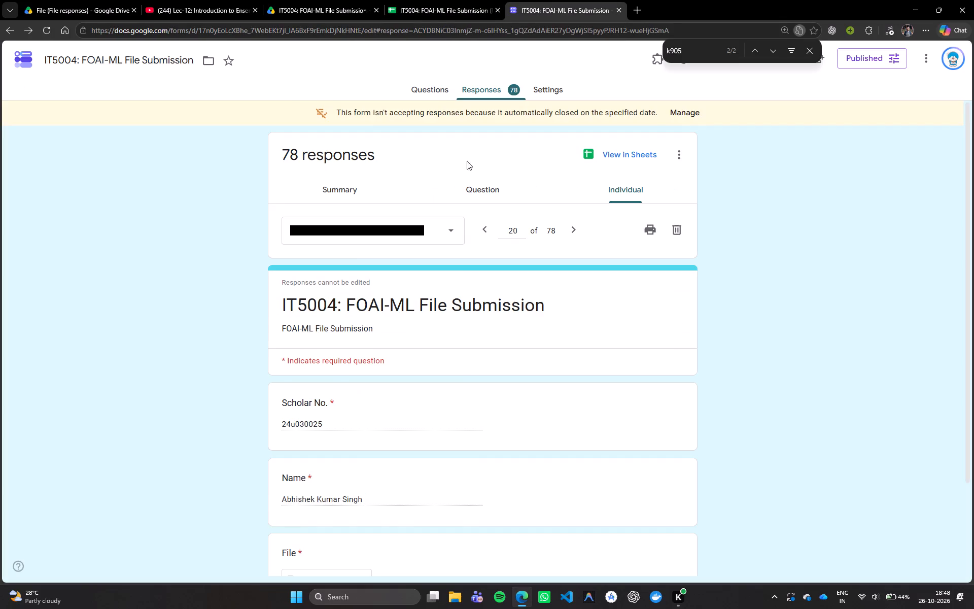
pyautogui.click(432, 227)
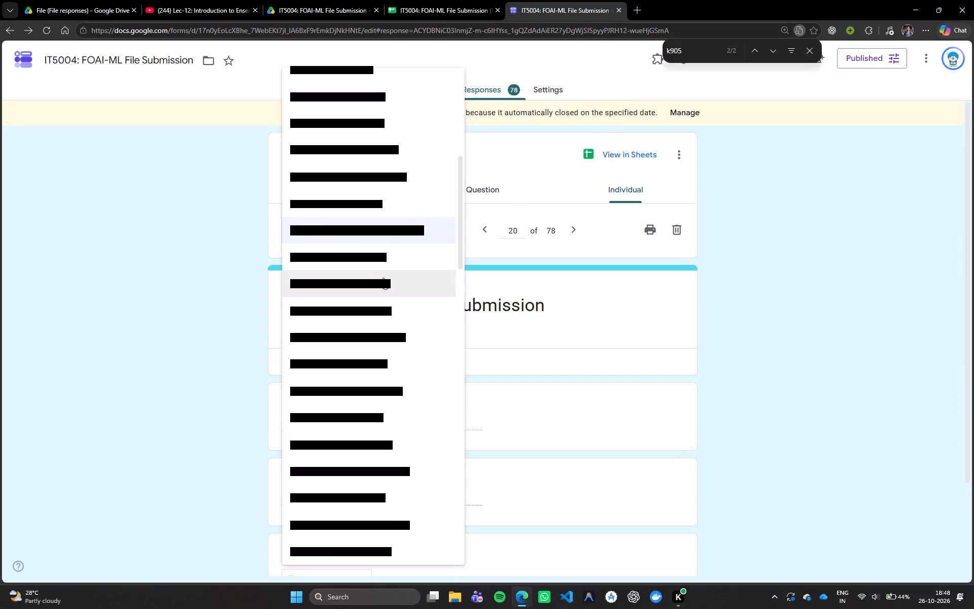
pyautogui.moveTo(701, 51); pyautogui.dragTo(697, 50)
pyautogui.moveTo(697, 50); pyautogui.dragTo(621, 50)
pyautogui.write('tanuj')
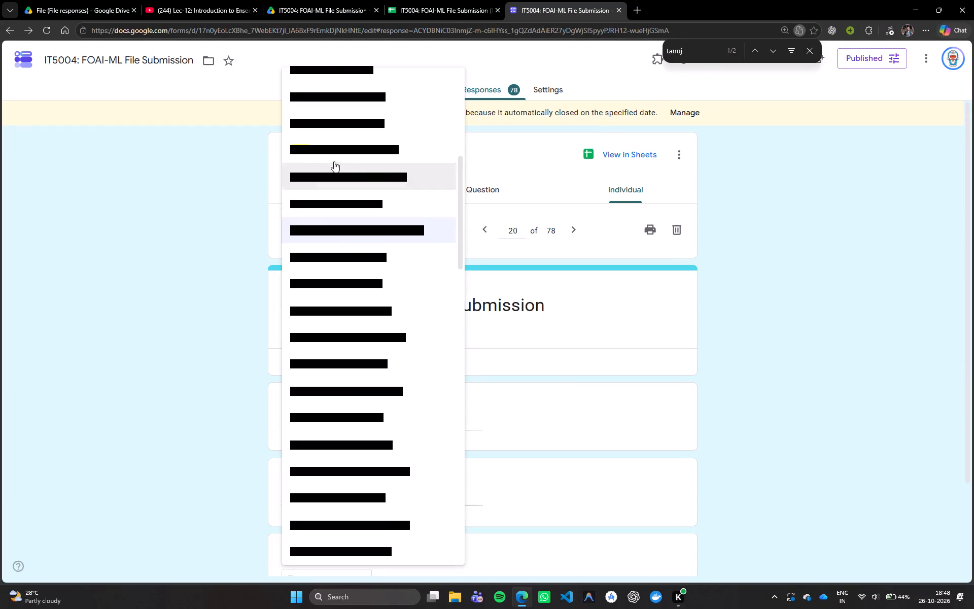
pyautogui.click(349, 142)
pyautogui.click(401, 3)
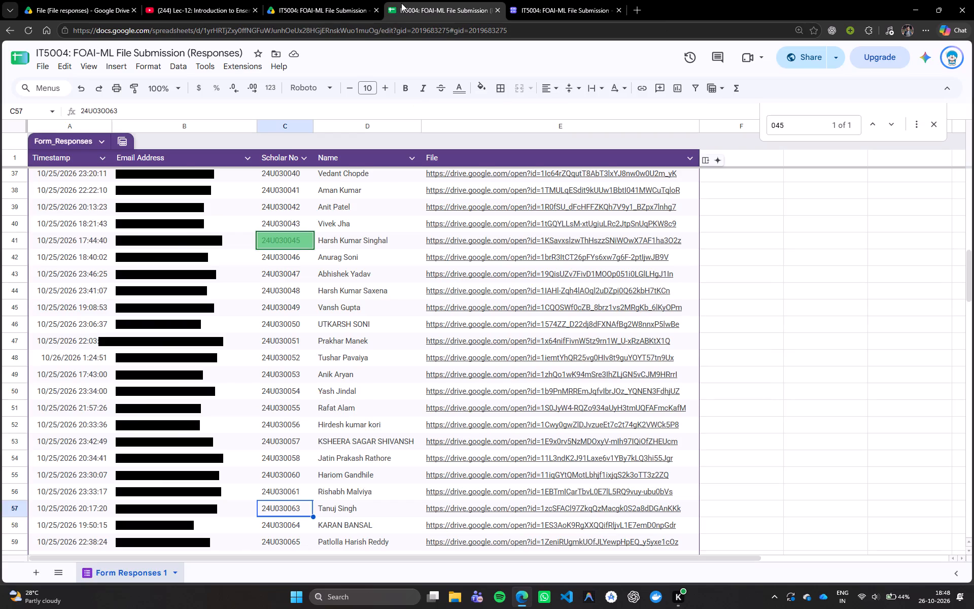
pyautogui.click(541, 0)
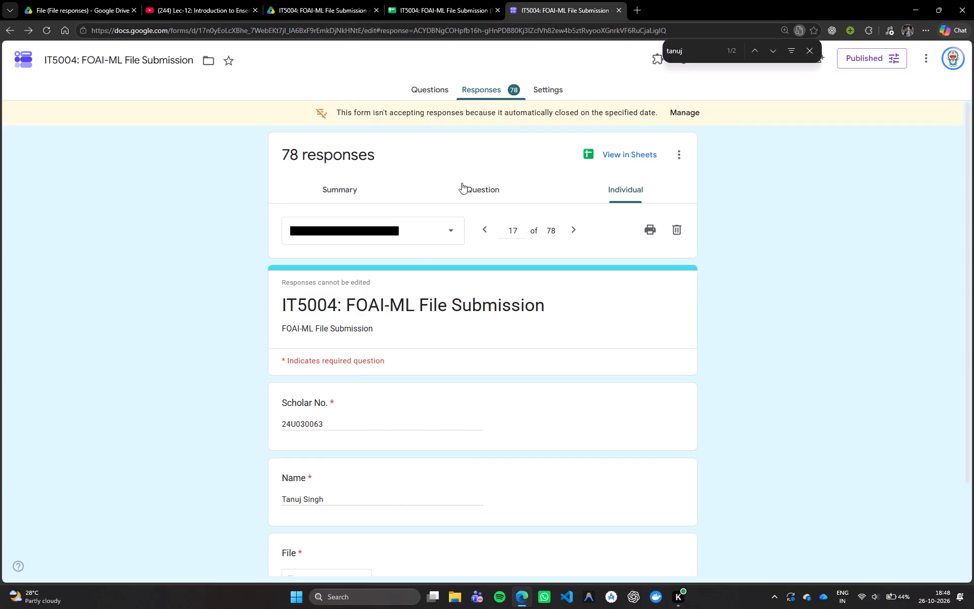
pyautogui.click(676, 224)
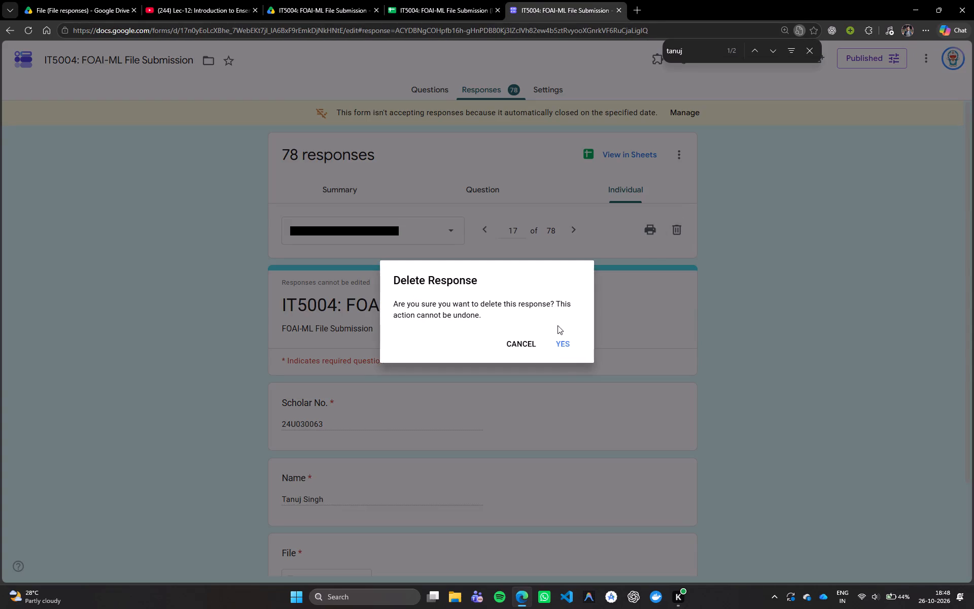
pyautogui.click(562, 338)
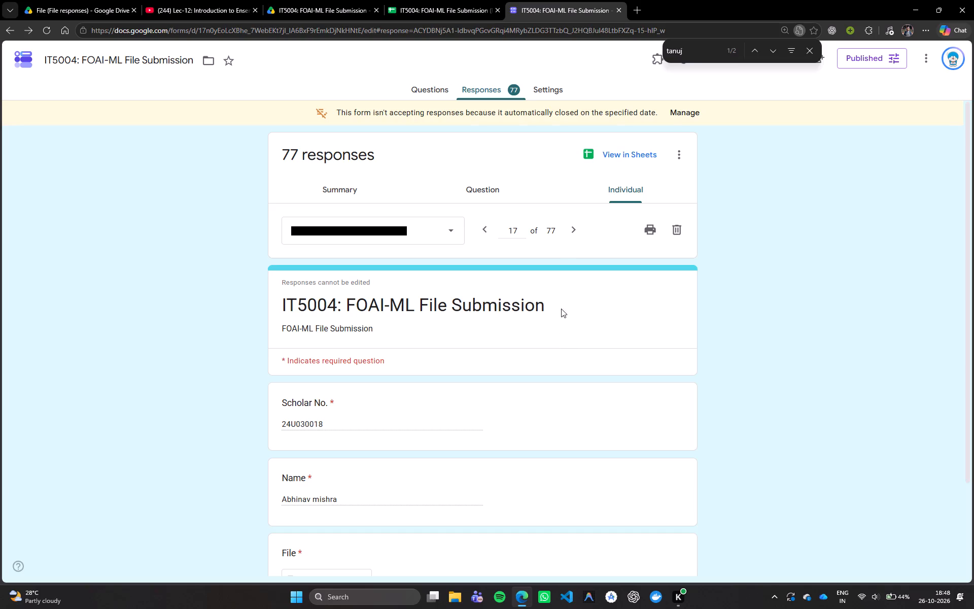
# Look up the student whose scholar number ends in 049 in the responses spreadsheet and delete that student's individual response in the form.
pyautogui.click(453, 0)
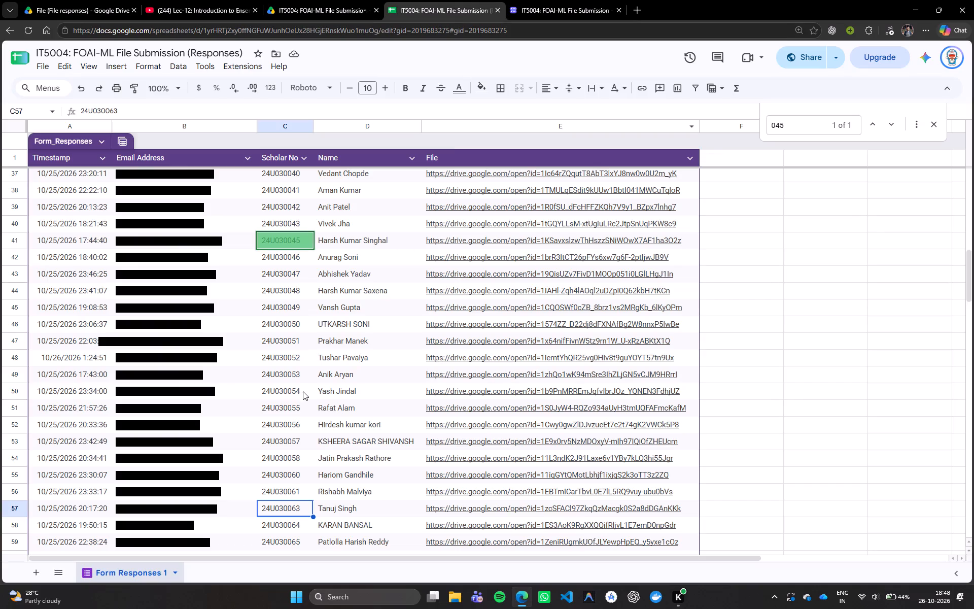
pyautogui.scroll(-1, 299, 388)
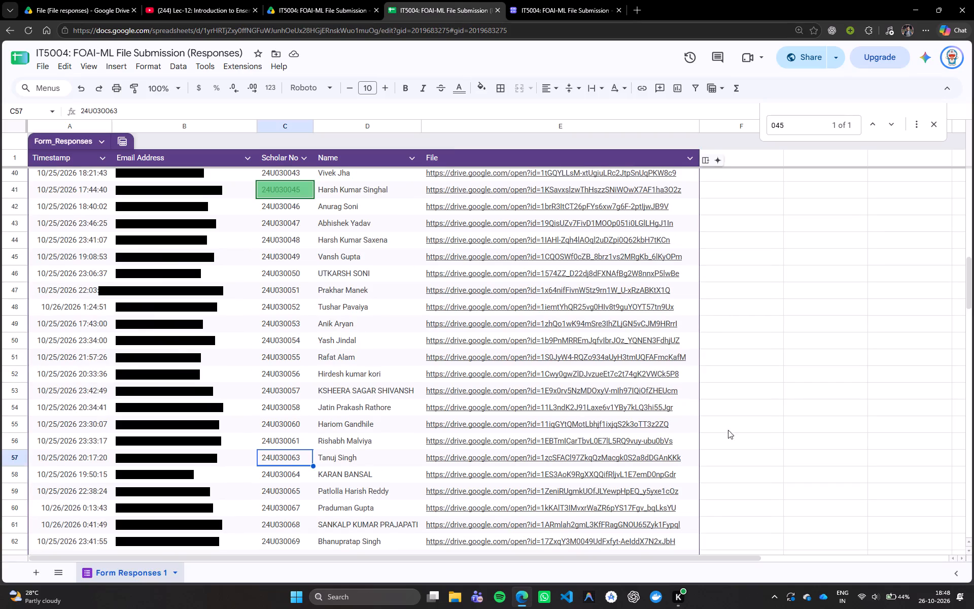
pyautogui.click(221, 259)
pyautogui.click(537, 0)
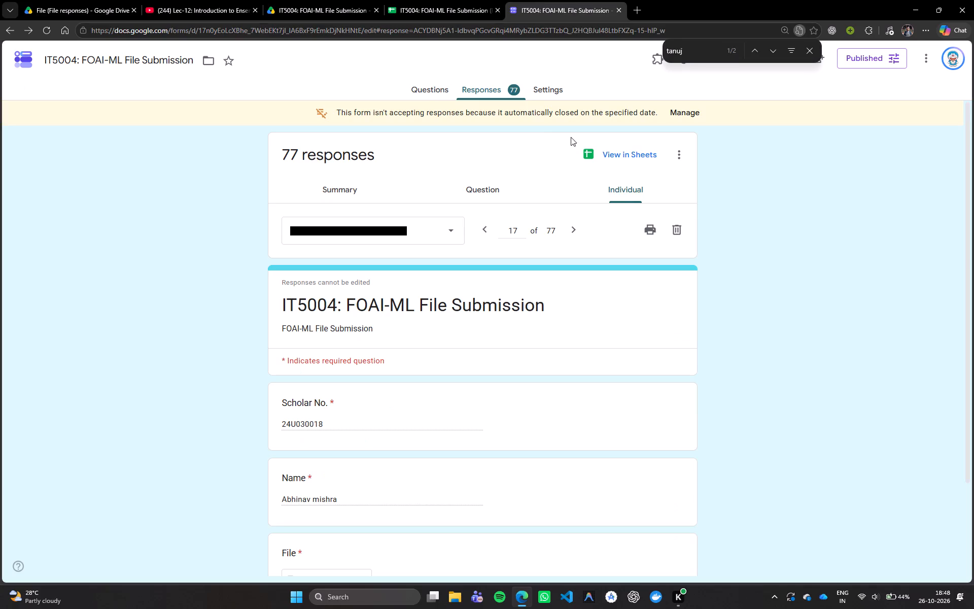
pyautogui.moveTo(692, 45); pyautogui.dragTo(603, 60)
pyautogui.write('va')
pyautogui.scroll(1, 602, 59)
pyautogui.click(419, 237)
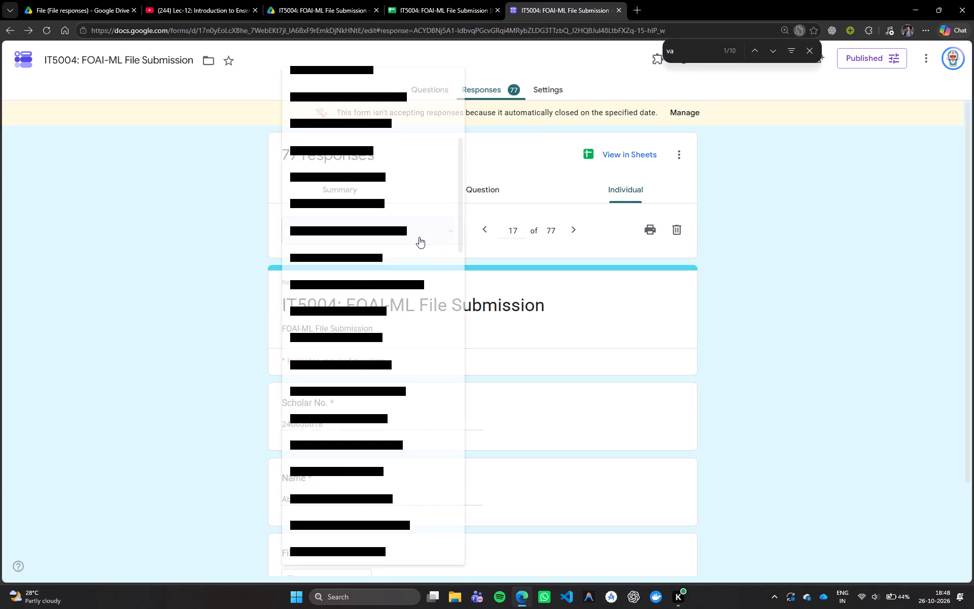
pyautogui.click(690, 48)
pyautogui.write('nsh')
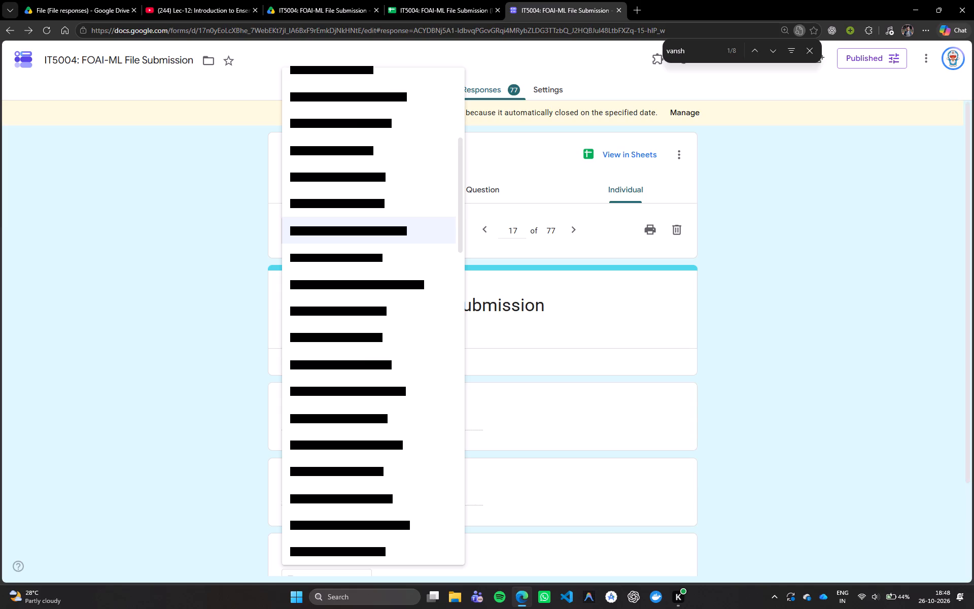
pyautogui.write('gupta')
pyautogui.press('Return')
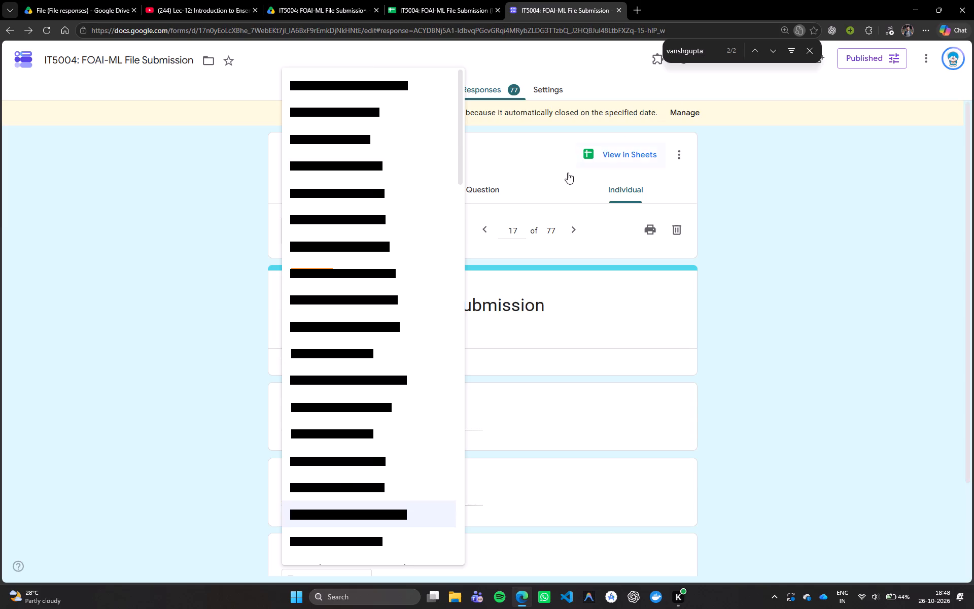
pyautogui.click(411, 273)
pyautogui.click(491, 0)
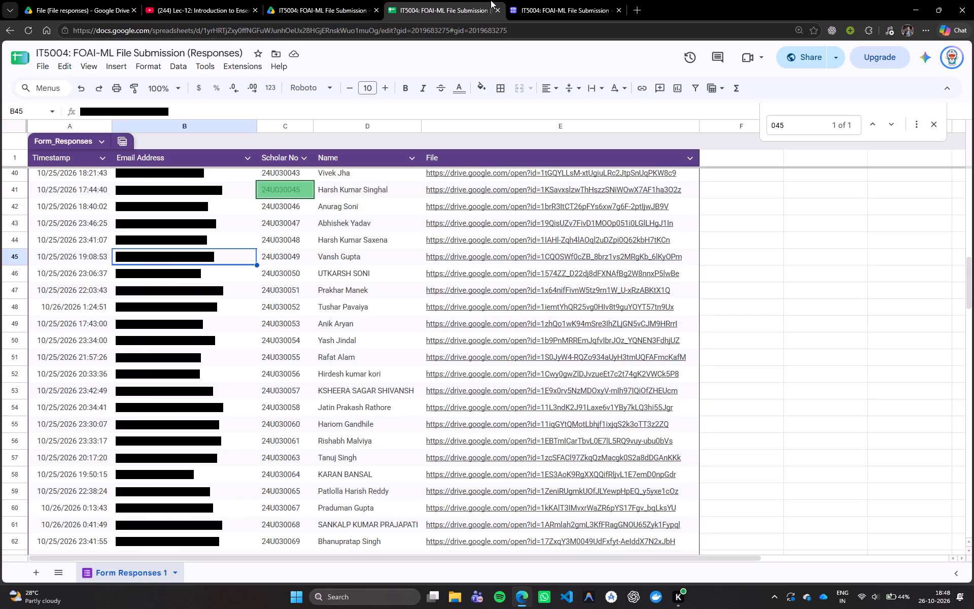
pyautogui.click(520, 0)
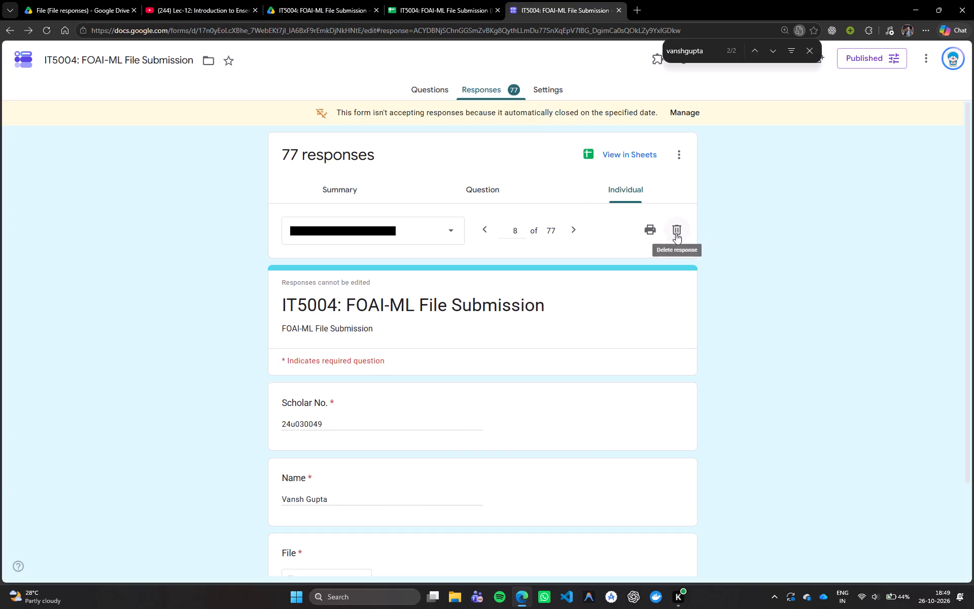
pyautogui.click(676, 233)
pyautogui.click(559, 350)
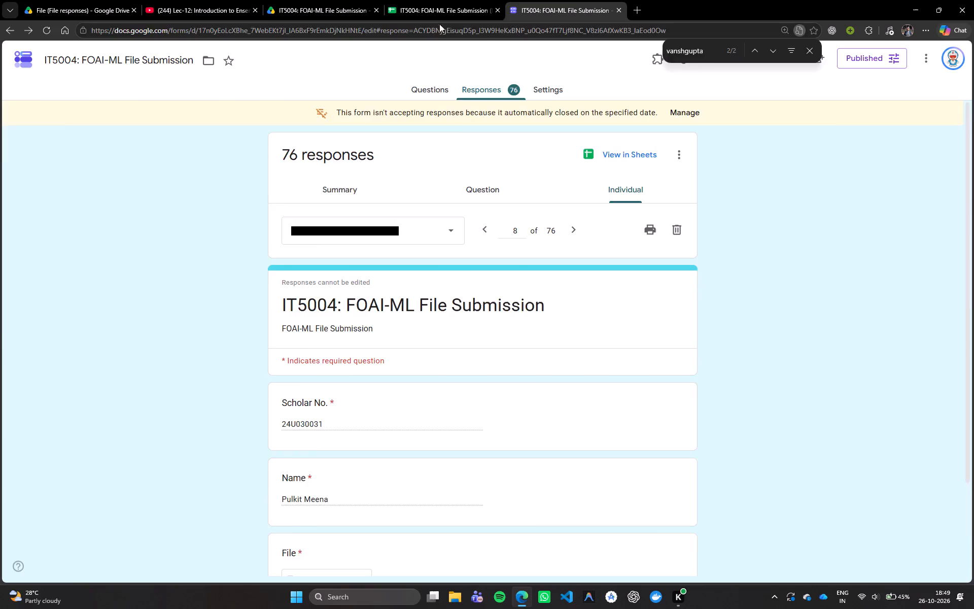
# Look up the student whose scholar number ends in 009 in the responses spreadsheet and delete that student's individual response in the form.
pyautogui.click(446, 0)
pyautogui.scroll(10, 347, 316)
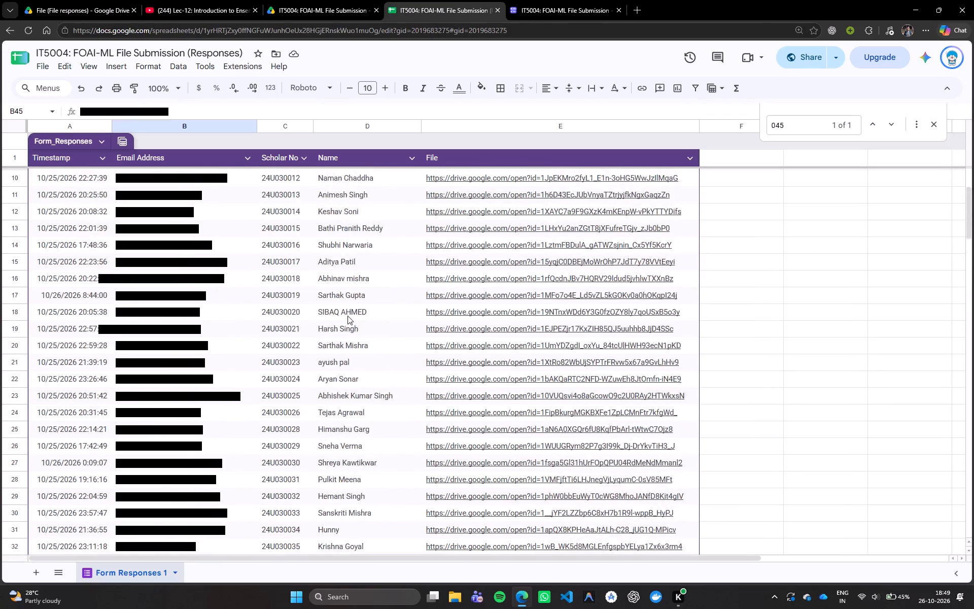
pyautogui.scroll(4, 347, 316)
pyautogui.click(294, 277)
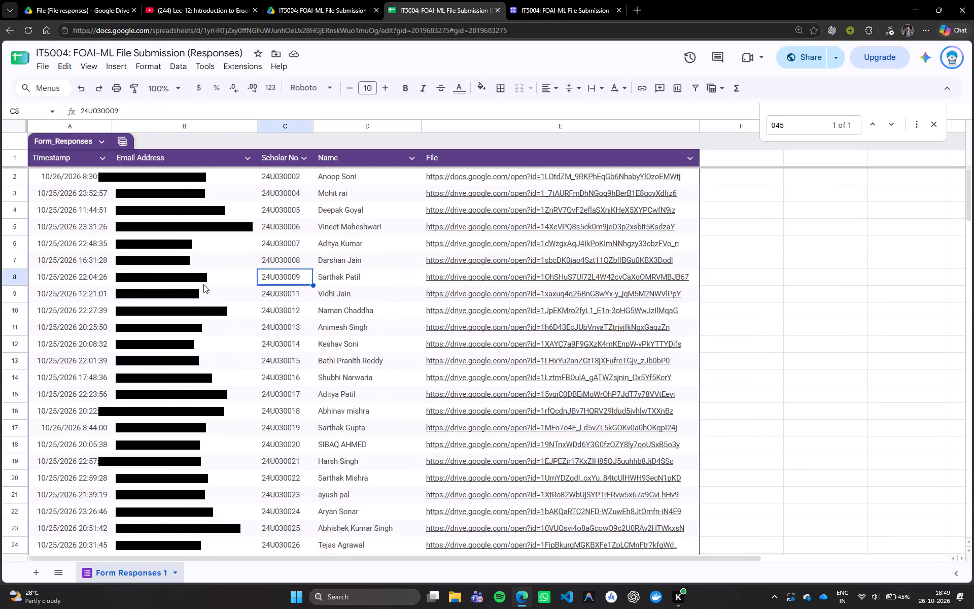
pyautogui.click(564, 0)
pyautogui.click(438, 222)
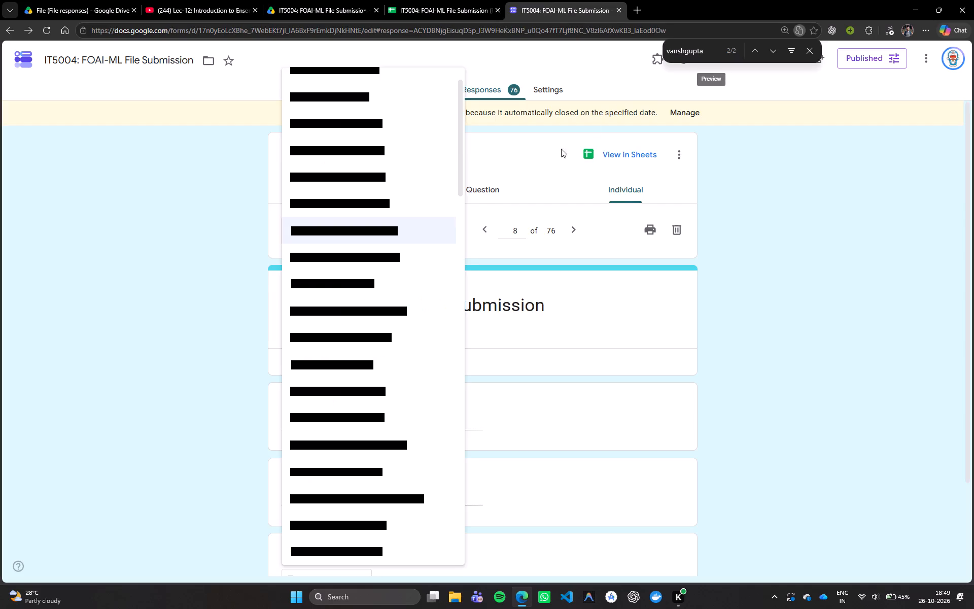
pyautogui.moveTo(718, 44); pyautogui.dragTo(618, 62)
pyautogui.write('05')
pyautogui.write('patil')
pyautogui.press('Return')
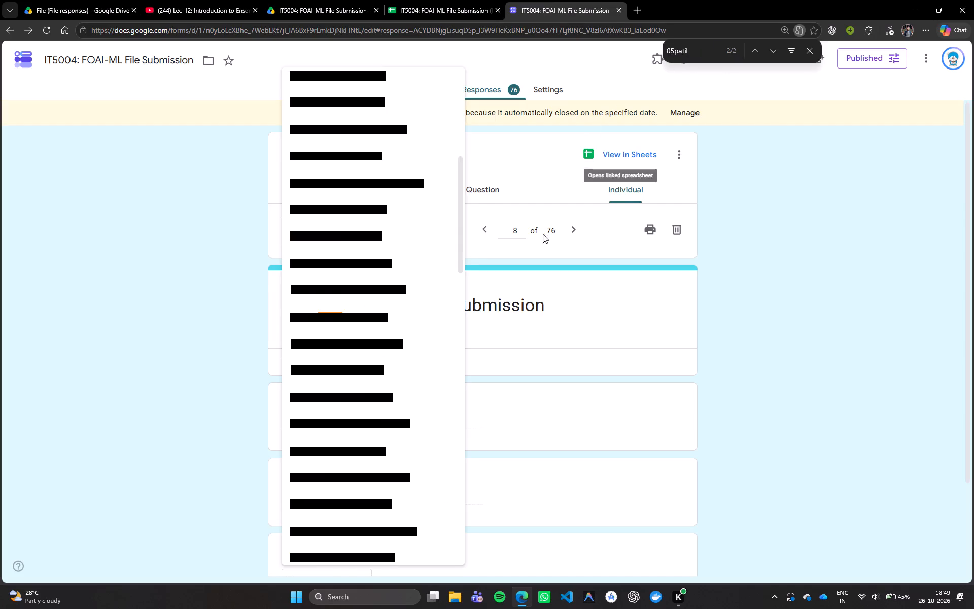
pyautogui.click(363, 321)
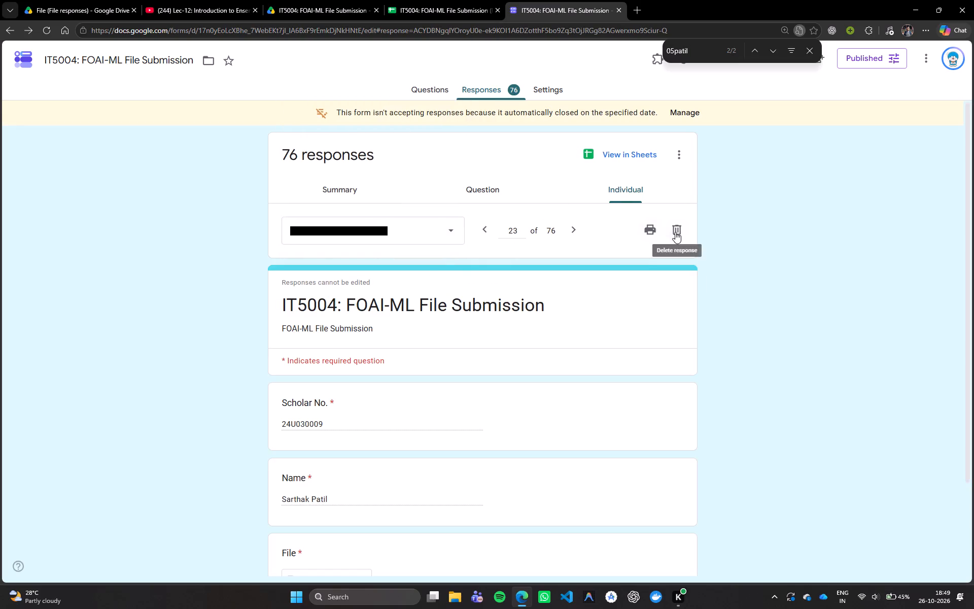
pyautogui.click(675, 232)
pyautogui.click(569, 336)
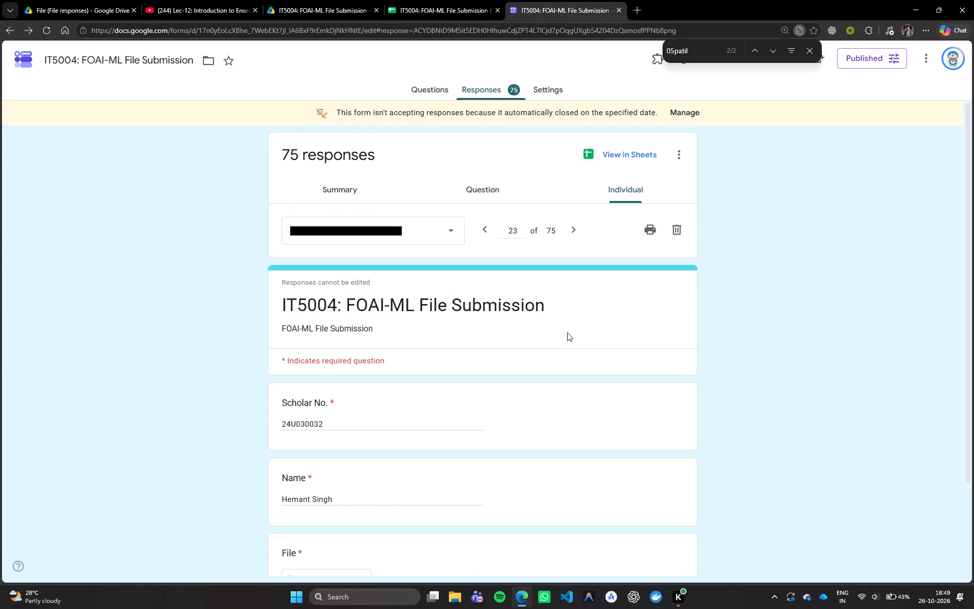
# Look up the student whose scholar number ends in 021 in the responses spreadsheet and delete that student's individual response in the form.
pyautogui.click(449, 0)
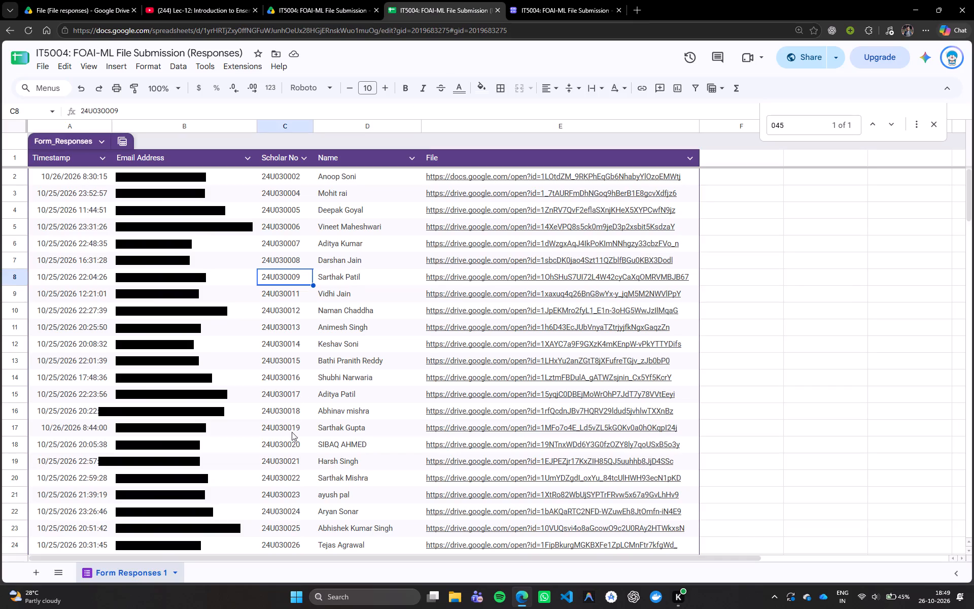
pyautogui.click(290, 461)
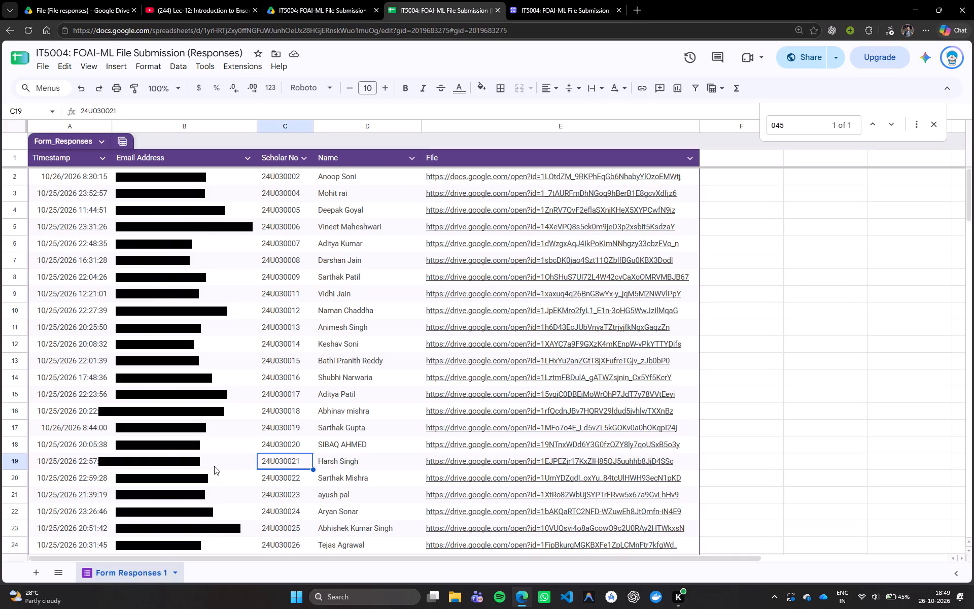
pyautogui.click(613, 0)
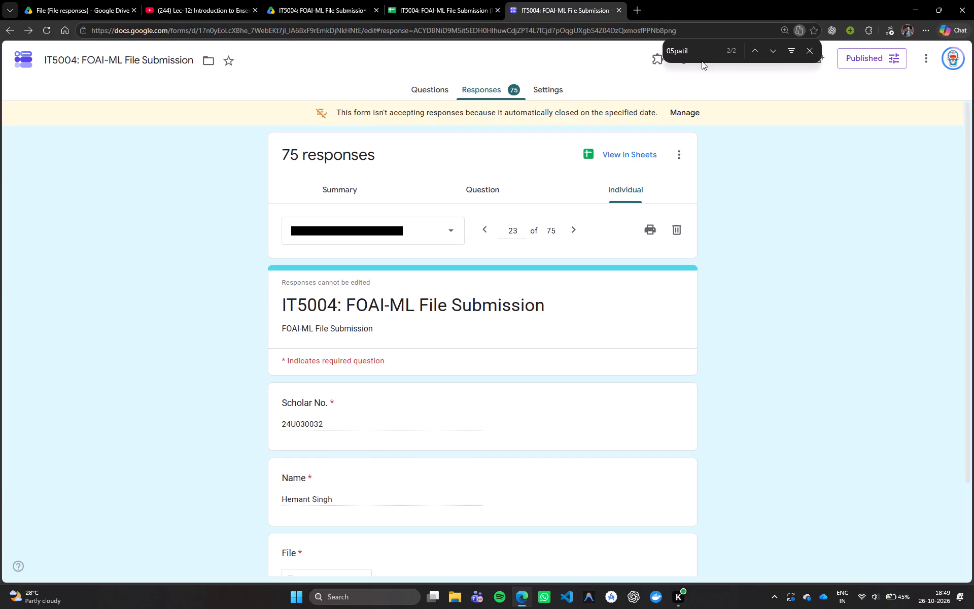
pyautogui.moveTo(701, 51); pyautogui.dragTo(627, 50)
pyautogui.click(438, 239)
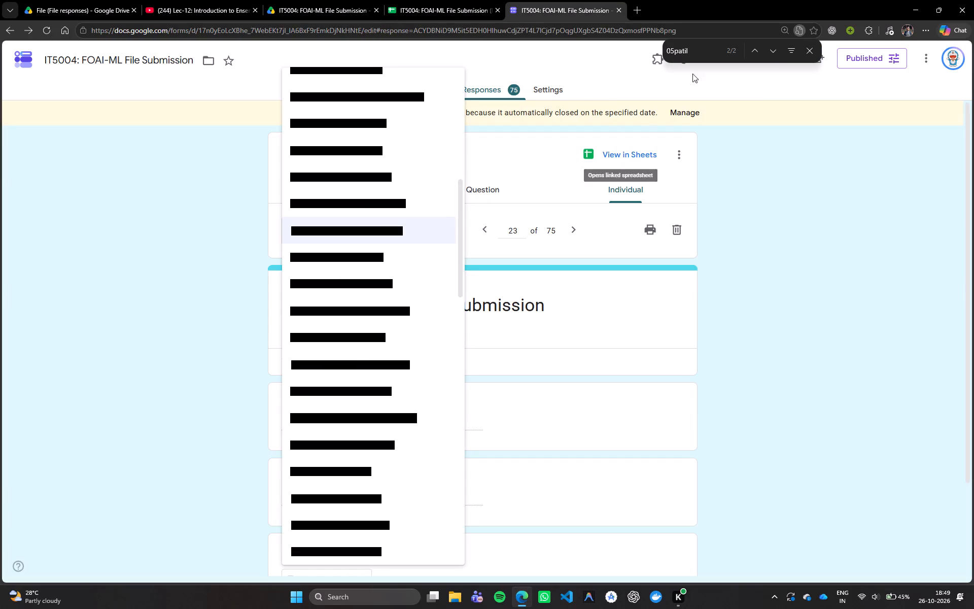
pyautogui.moveTo(690, 50); pyautogui.dragTo(622, 50)
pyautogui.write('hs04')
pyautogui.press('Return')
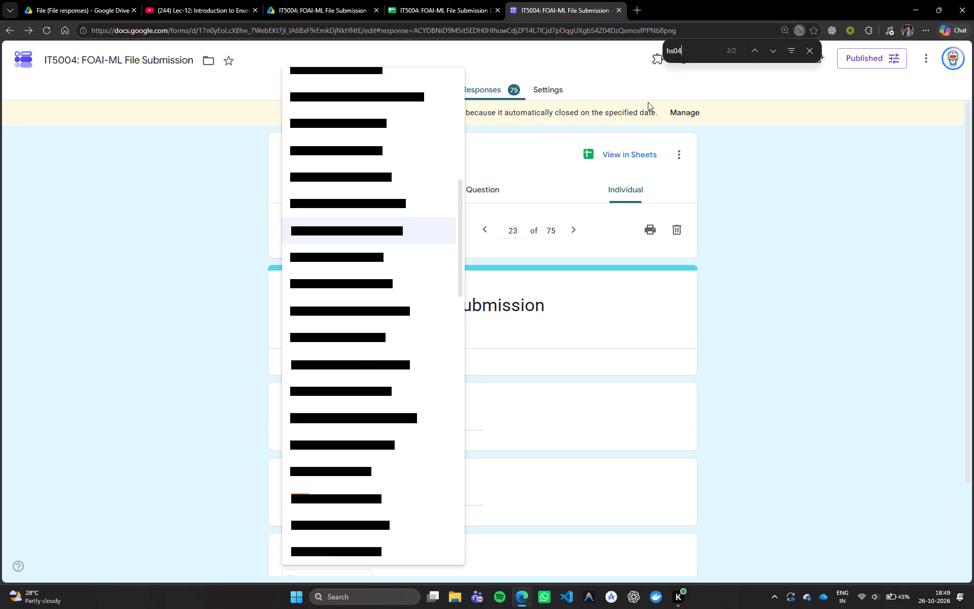
pyautogui.click(402, 490)
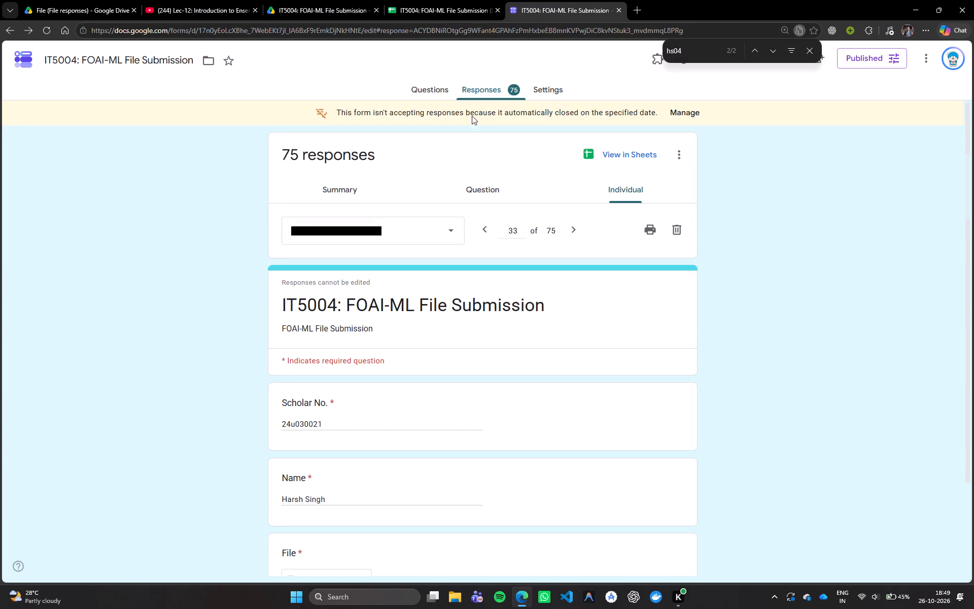
pyautogui.click(681, 233)
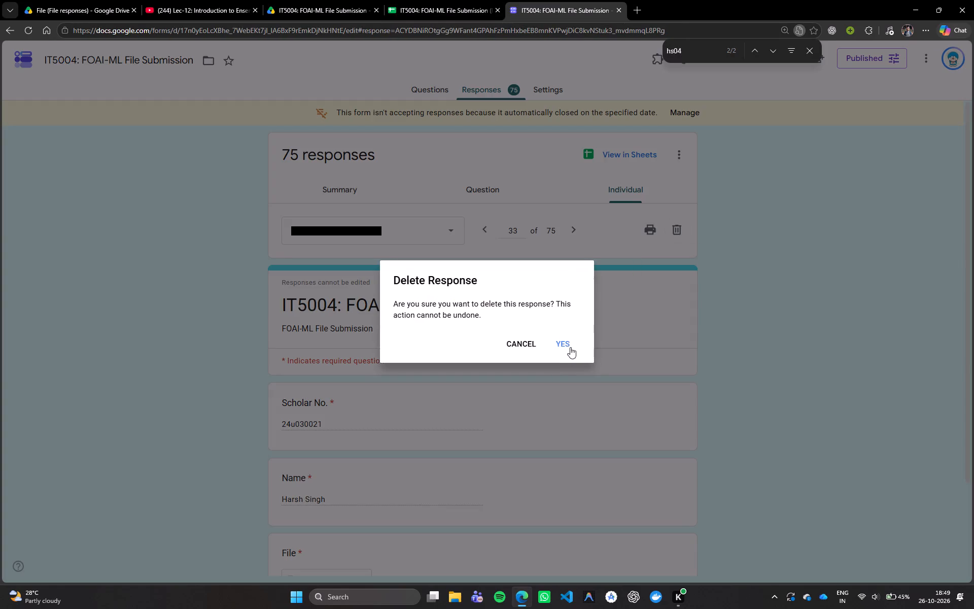
pyautogui.click(570, 347)
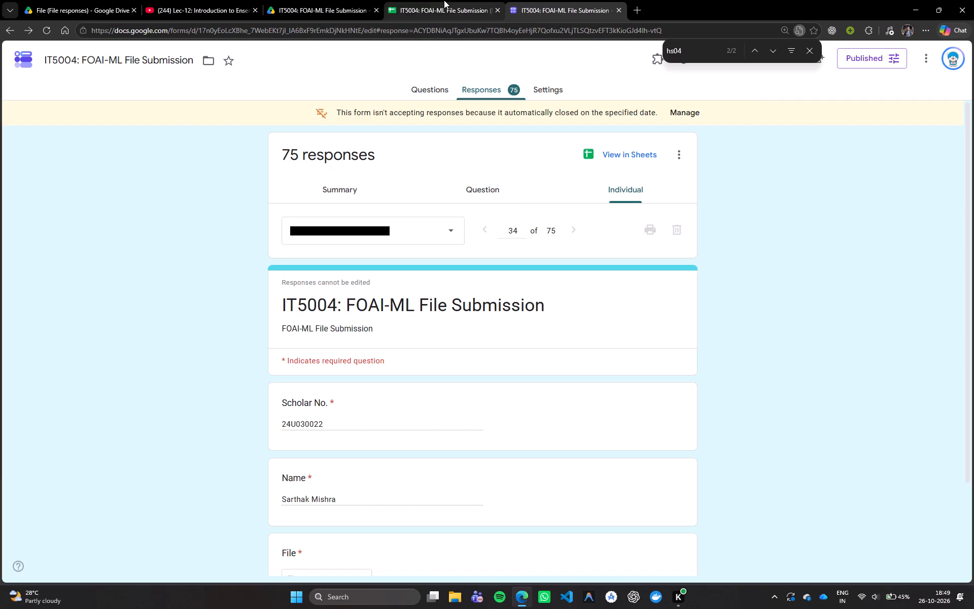
# Look up the student whose scholar number ends in 047 in the responses spreadsheet and delete that student's individual response in the form.
pyautogui.click(443, 0)
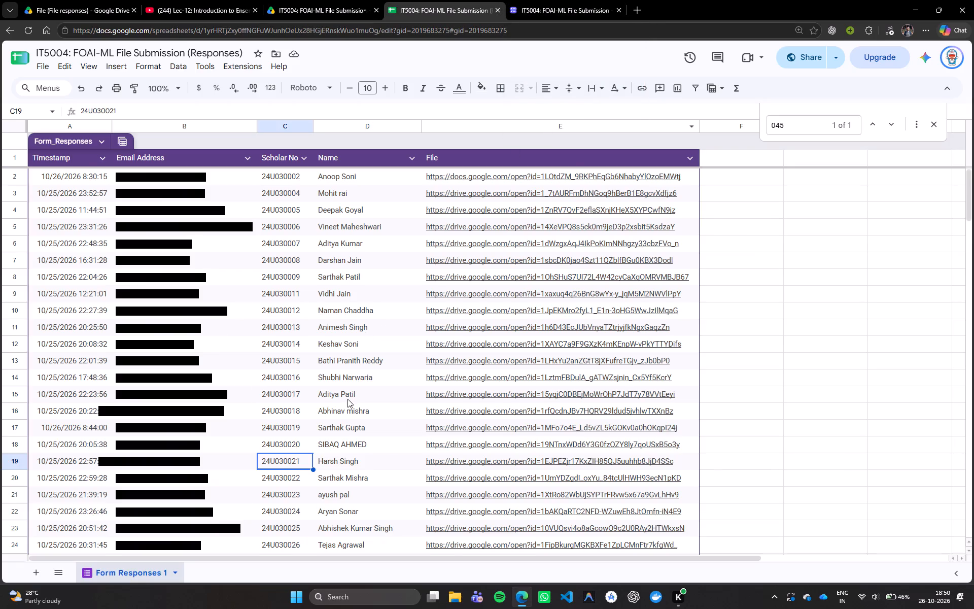
pyautogui.scroll(-9, 347, 399)
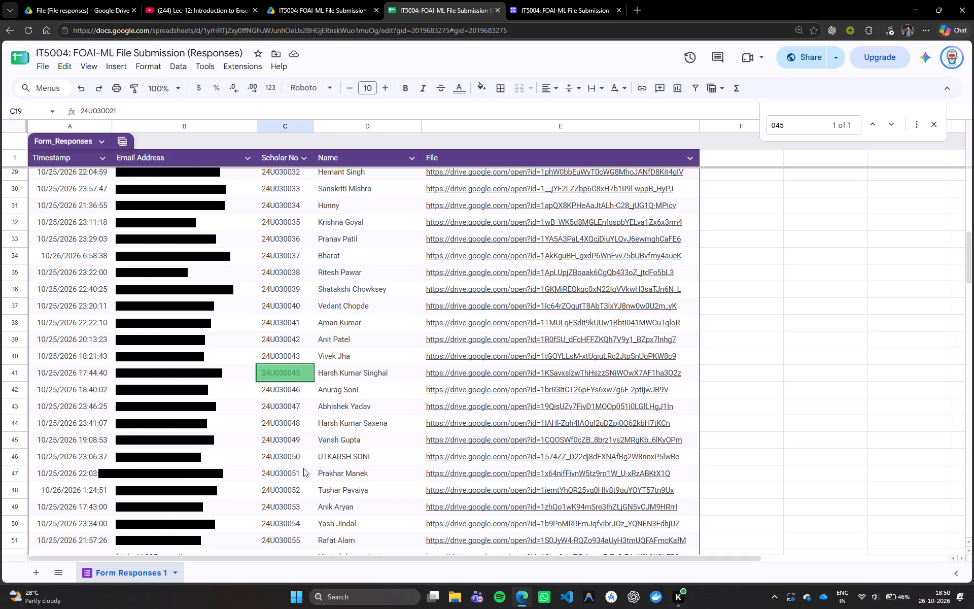
pyautogui.click(287, 409)
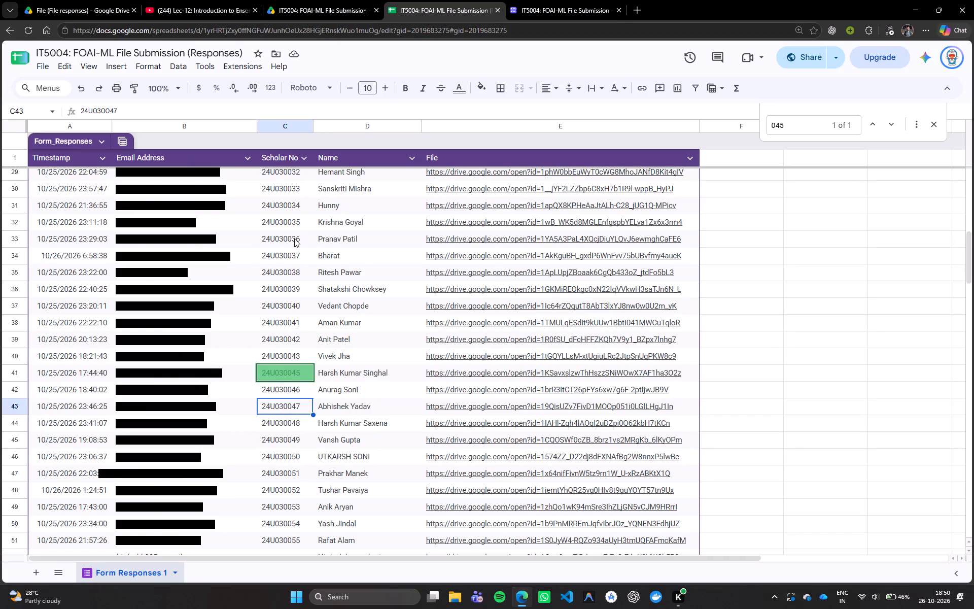
pyautogui.click(553, 0)
pyautogui.click(409, 232)
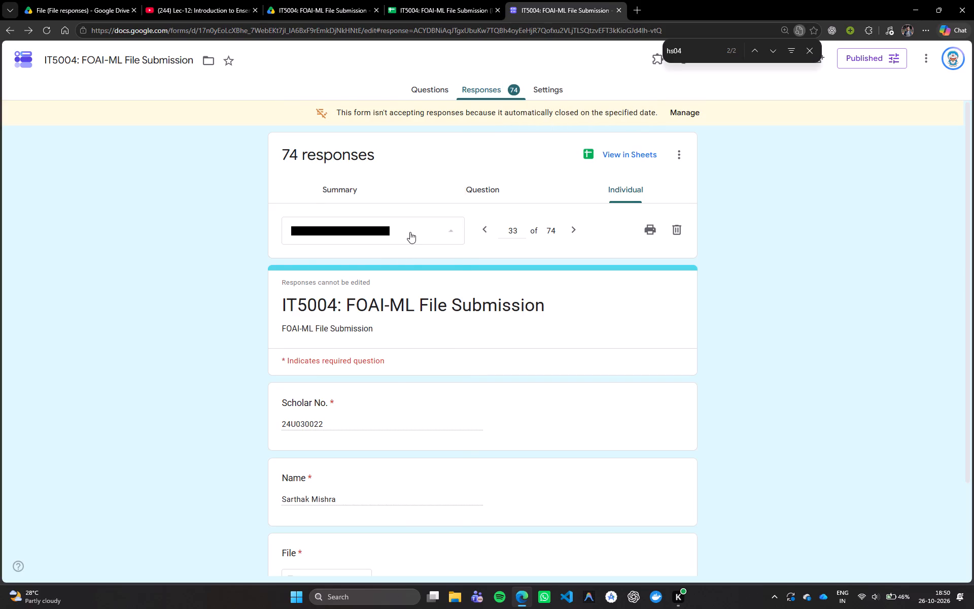
pyautogui.moveTo(696, 53); pyautogui.dragTo(635, 47)
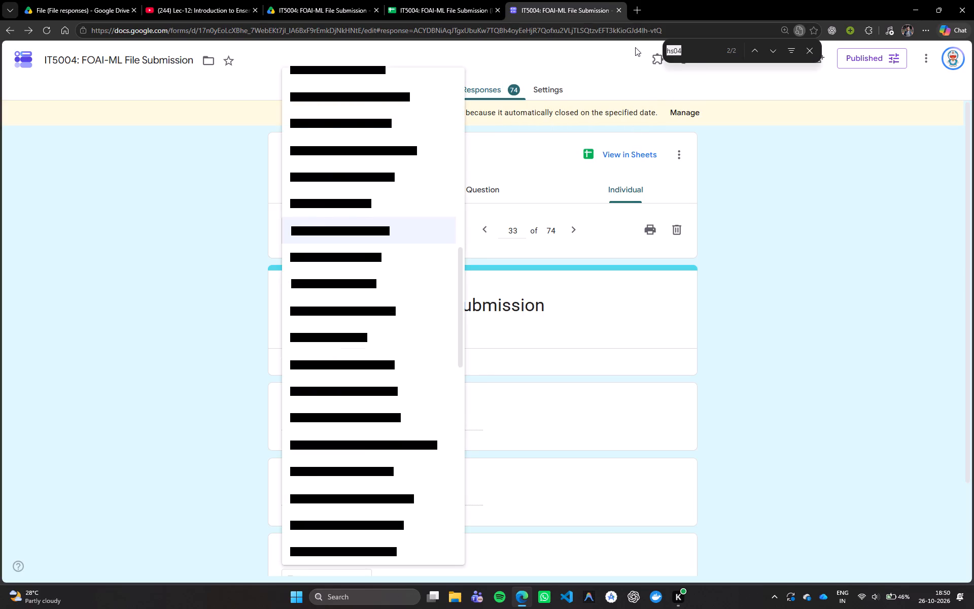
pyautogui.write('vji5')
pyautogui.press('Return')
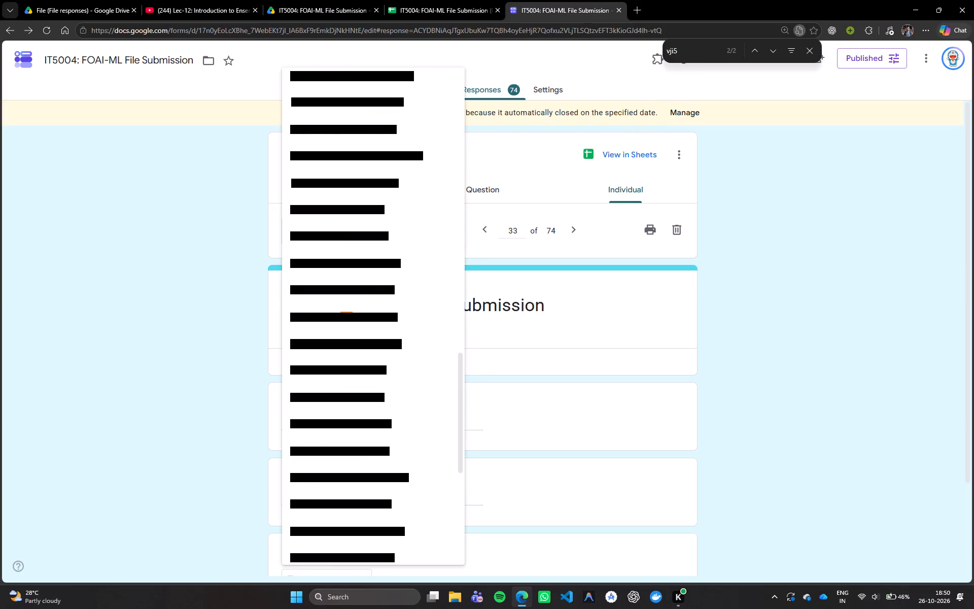
pyautogui.click(404, 325)
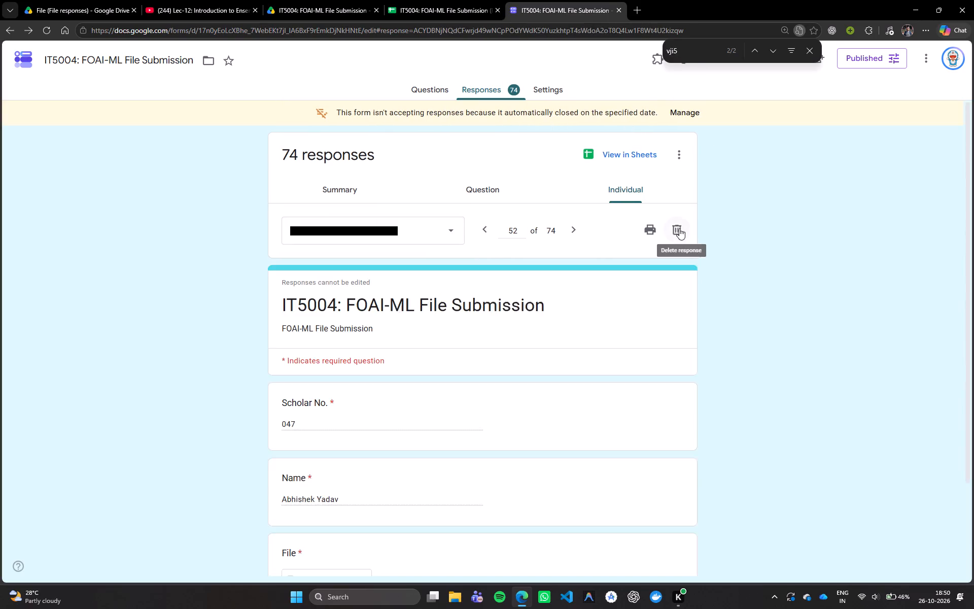
pyautogui.click(679, 228)
pyautogui.click(565, 346)
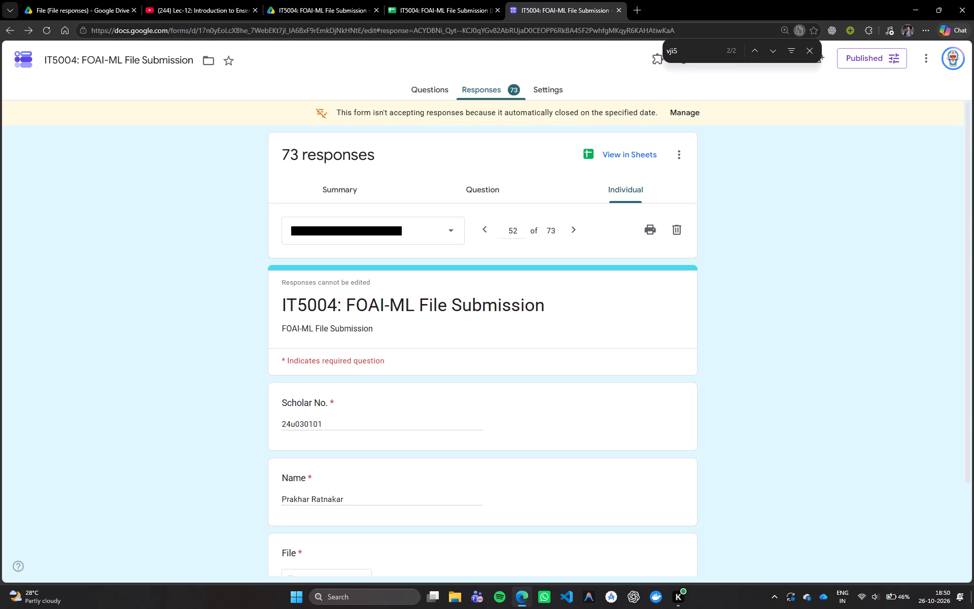
# Review the responses spreadsheet through its last rows, then return to the form and close the page search.
pyautogui.click(461, 1)
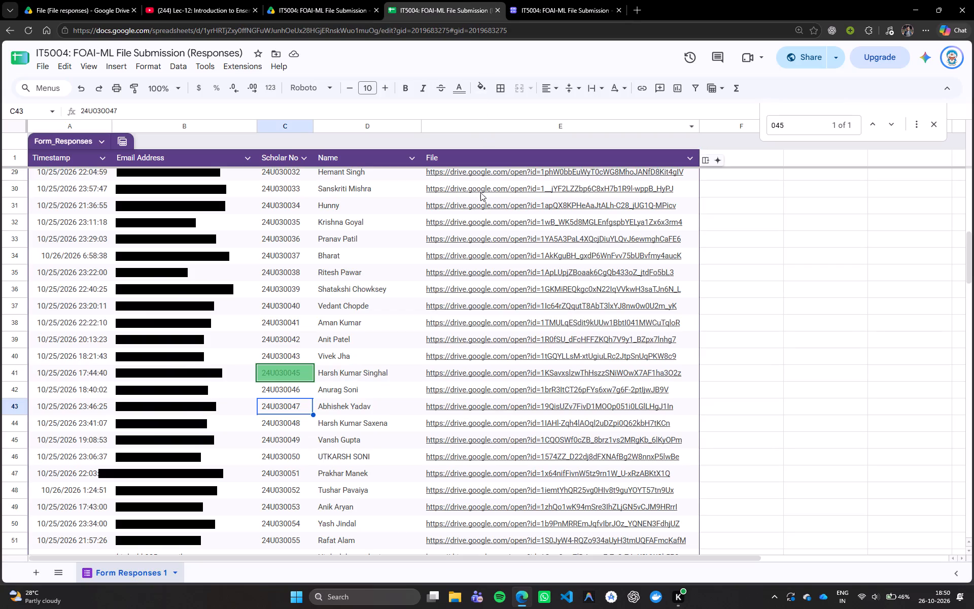
pyautogui.scroll(1, 512, 371)
pyautogui.scroll(-16, 512, 371)
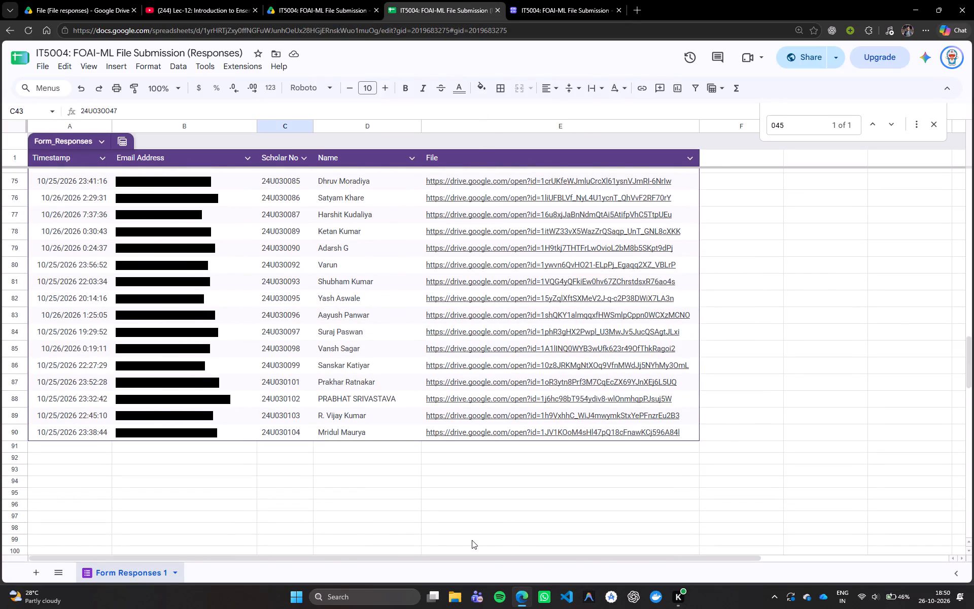
pyautogui.click(503, 0)
pyautogui.click(516, 0)
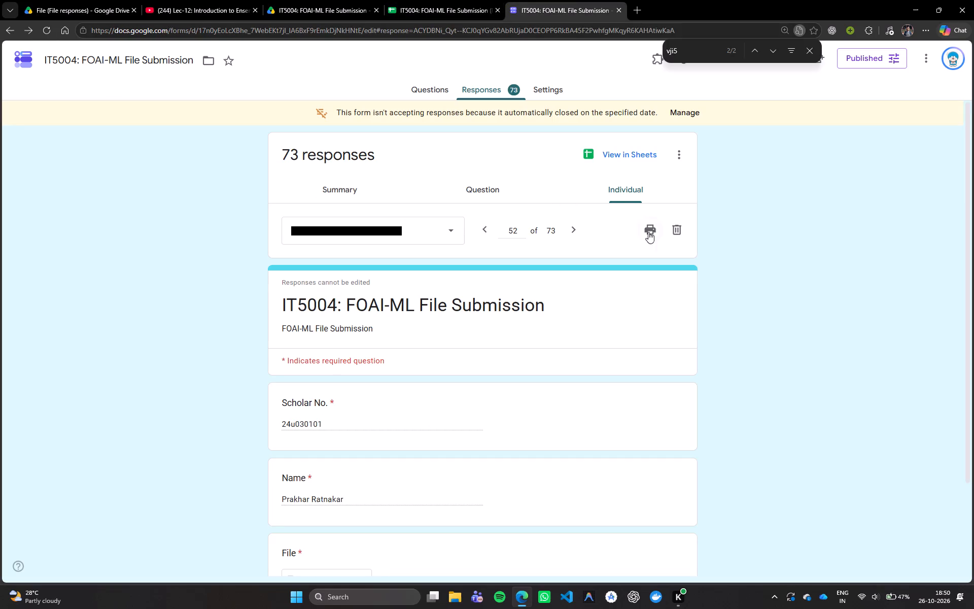
pyautogui.click(808, 51)
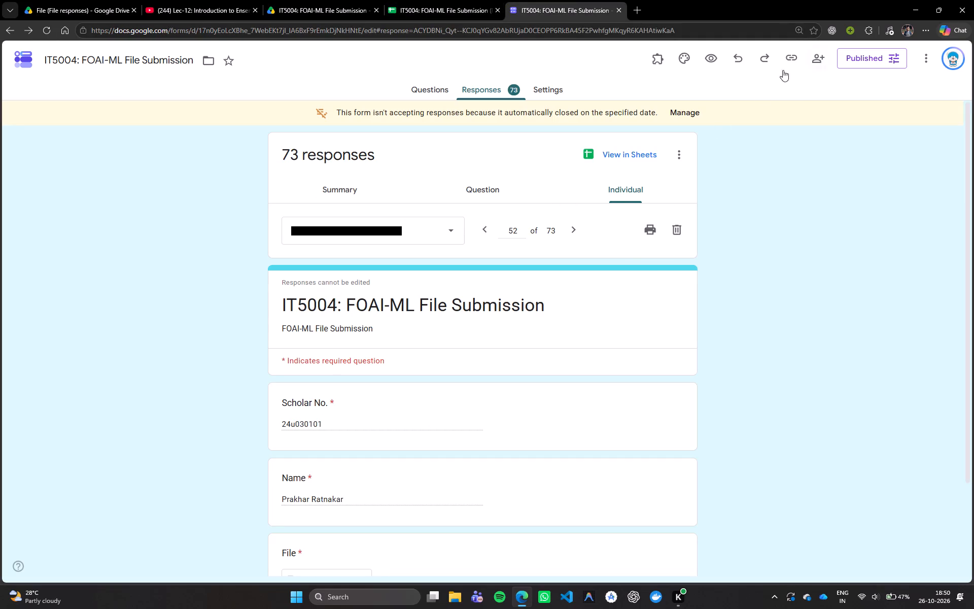
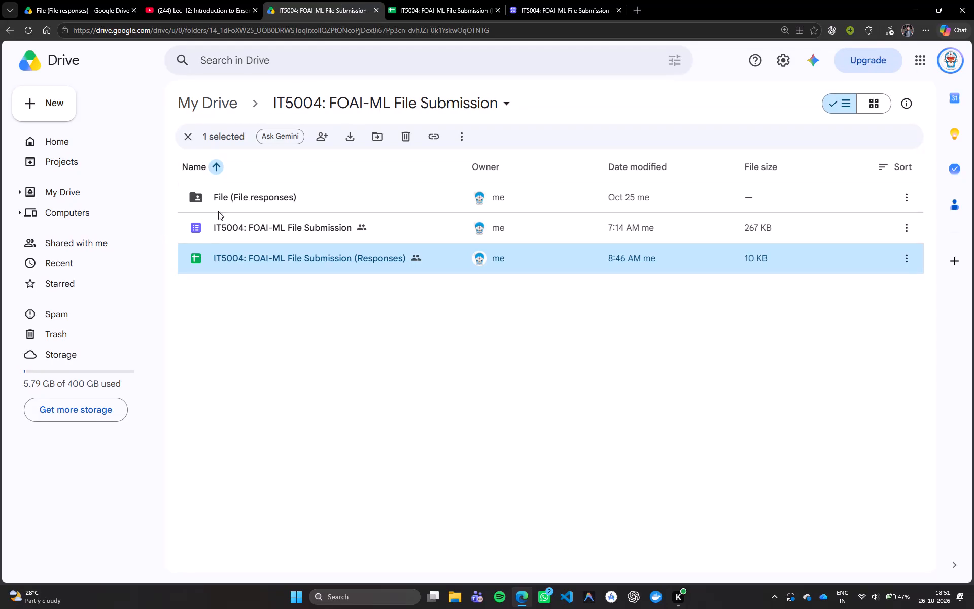
# Go back to My Drive and close the open IT5004: FOAI-ML responses spreadsheet and form.
pyautogui.click(223, 108)
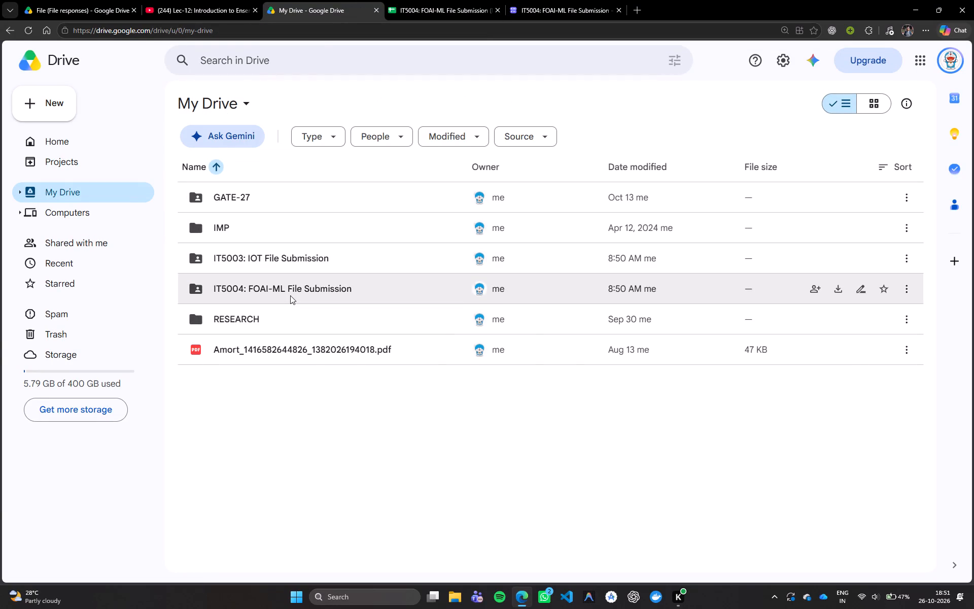
pyautogui.click(424, 0)
pyautogui.tripleClick(493, 11)
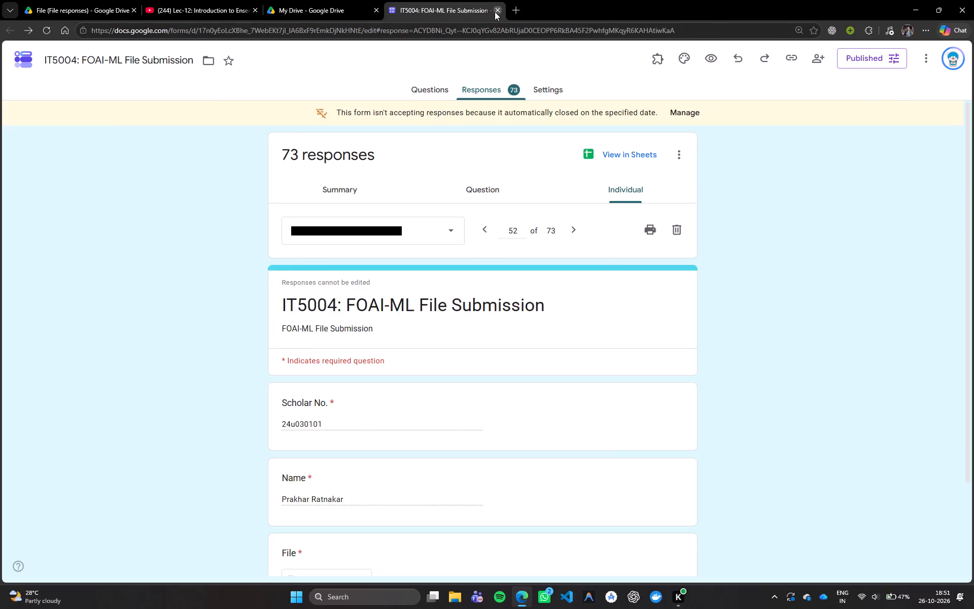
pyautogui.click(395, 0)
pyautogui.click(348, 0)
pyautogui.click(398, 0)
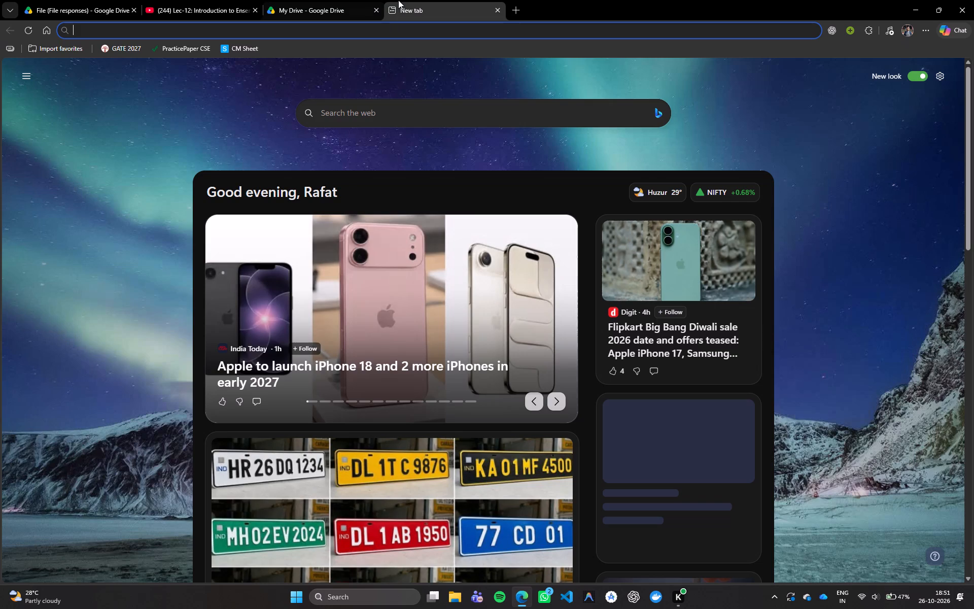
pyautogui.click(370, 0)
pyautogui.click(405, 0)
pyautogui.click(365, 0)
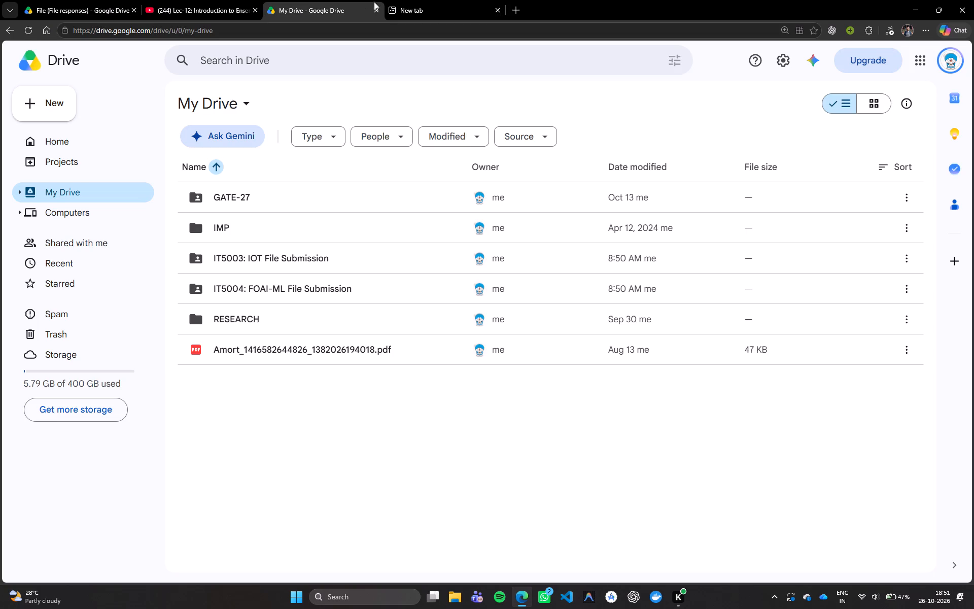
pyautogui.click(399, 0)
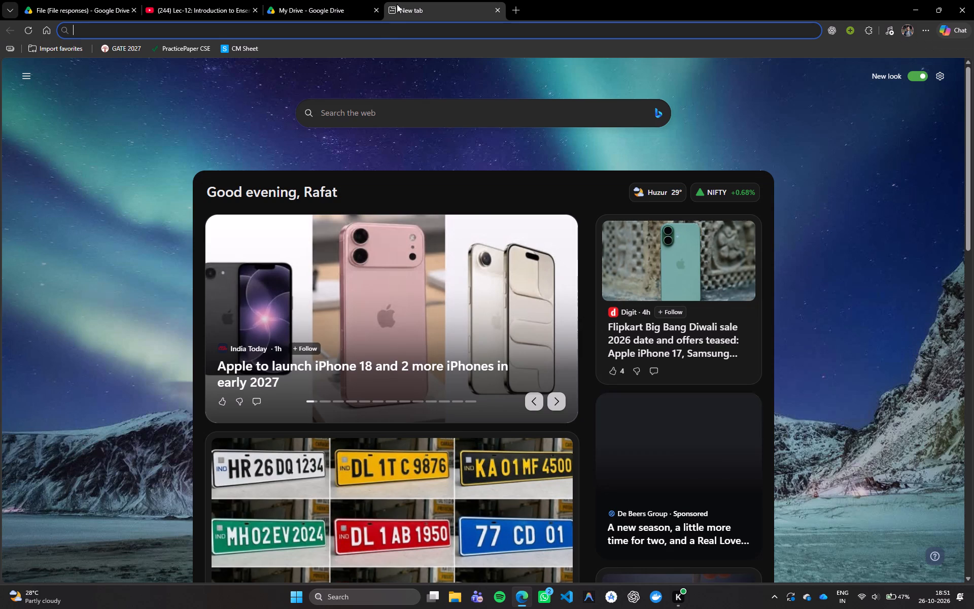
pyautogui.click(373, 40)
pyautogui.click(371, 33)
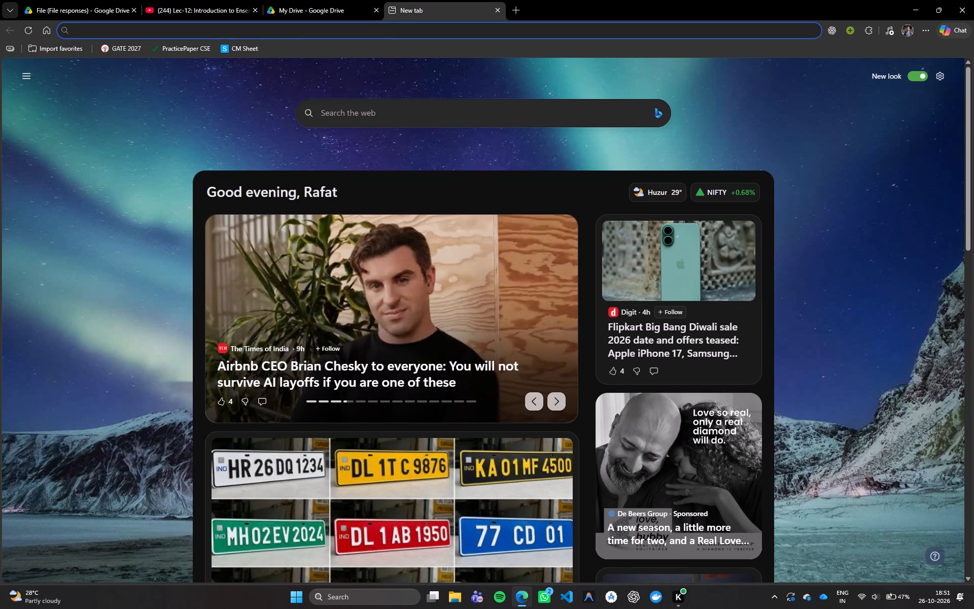
# Search the web for "google form" and open the Google Forms home page.
pyautogui.write('form')
pyautogui.press('Return')
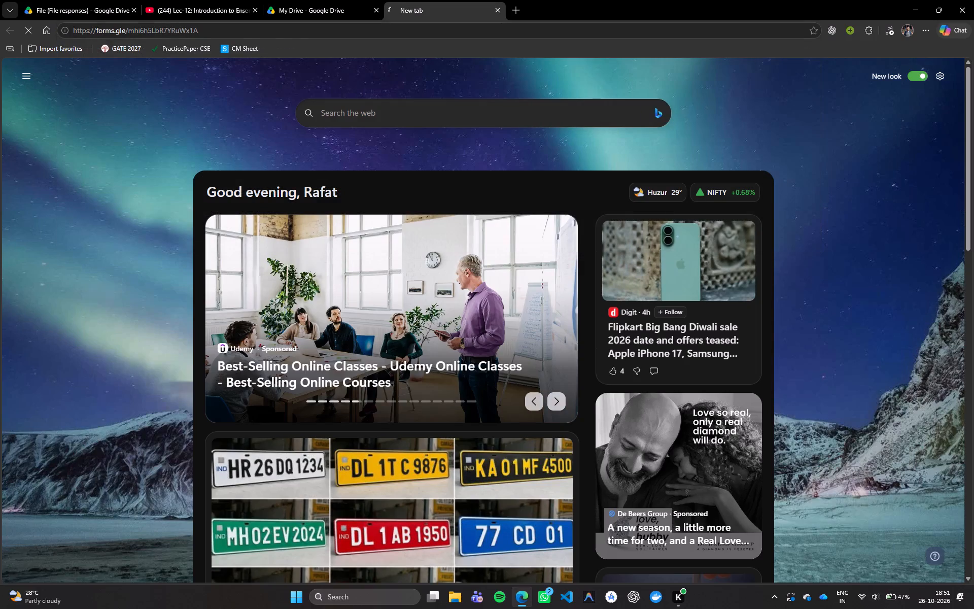
pyautogui.click(262, 31)
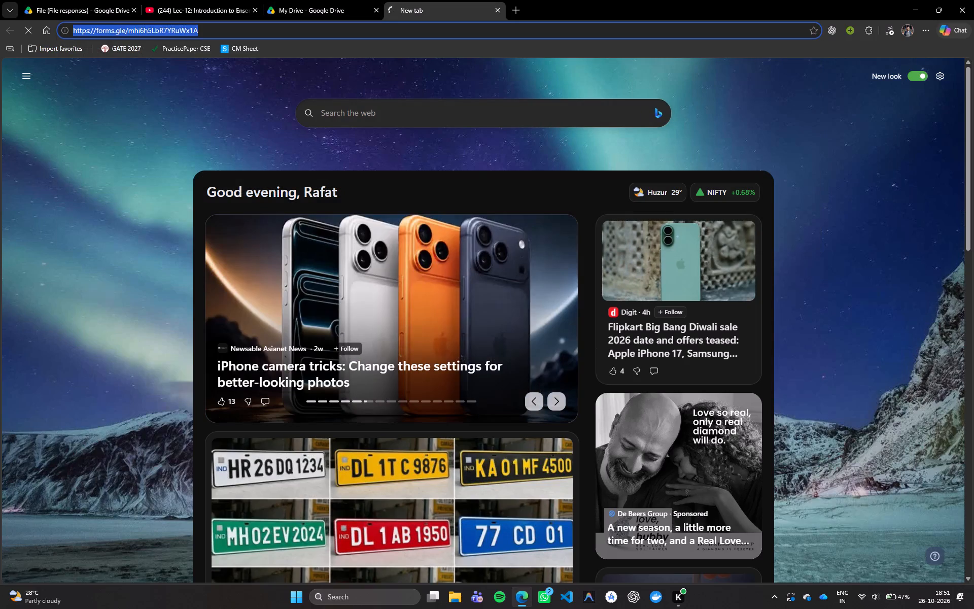
pyautogui.write('goo')
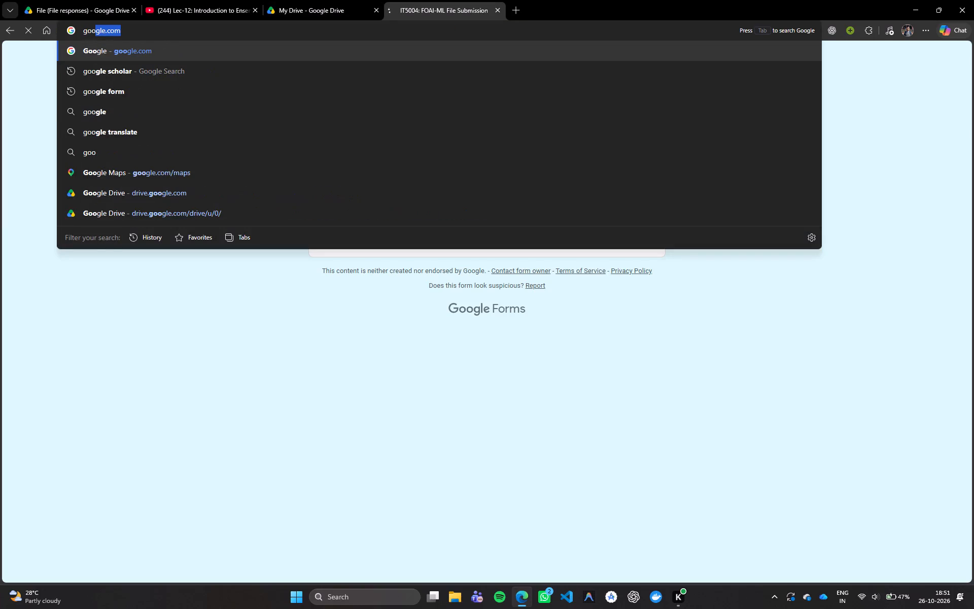
pyautogui.press('Down')
pyautogui.press('Down')
pyautogui.press('Return')
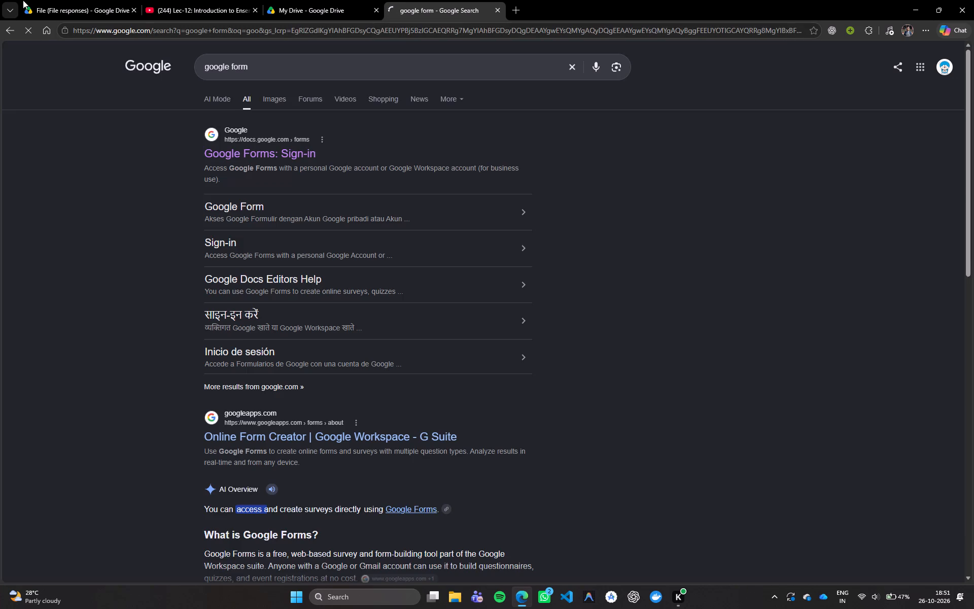
pyautogui.click(242, 145)
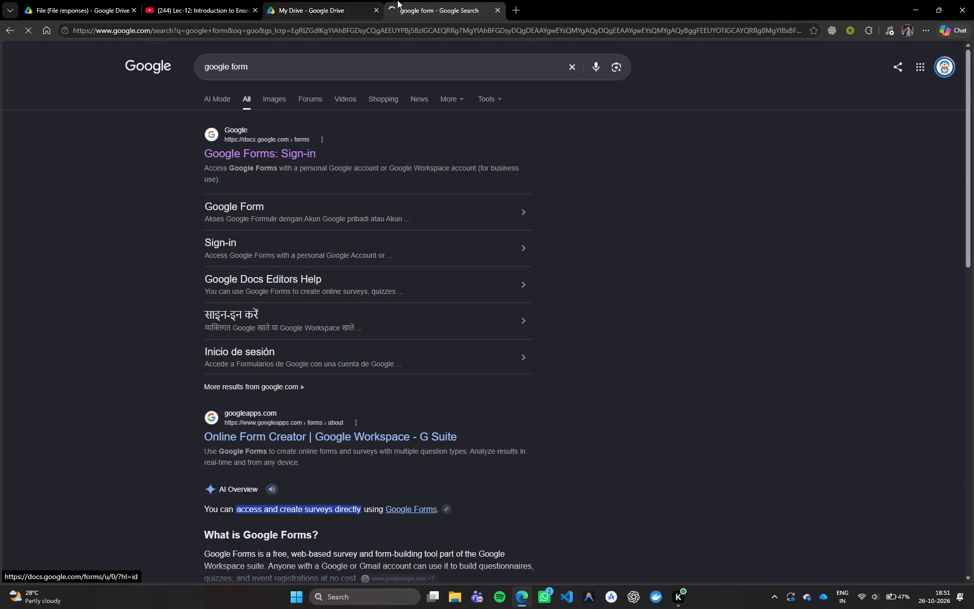
pyautogui.click(365, 0)
pyautogui.click(396, 0)
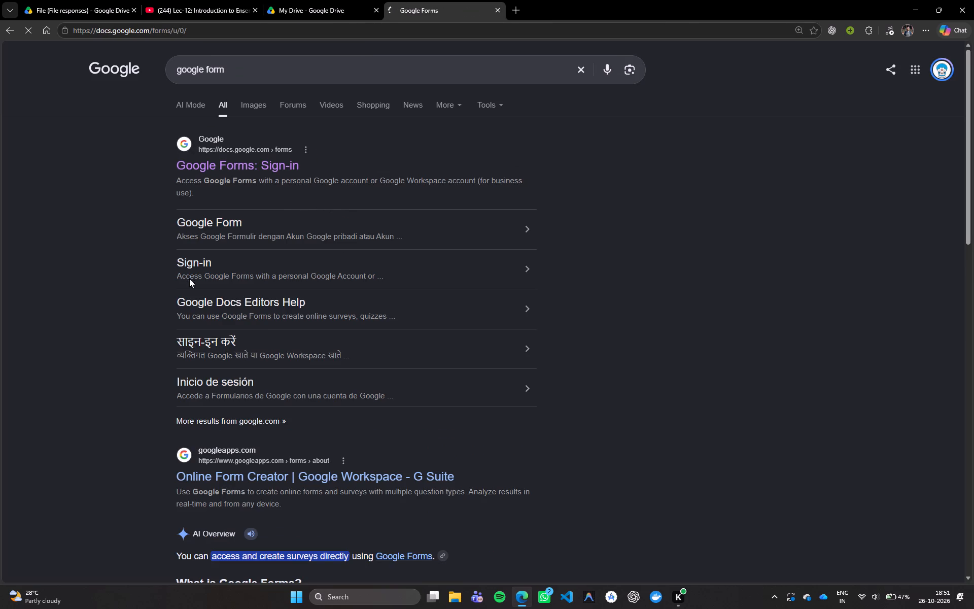
pyautogui.click(310, 0)
pyautogui.click(421, 0)
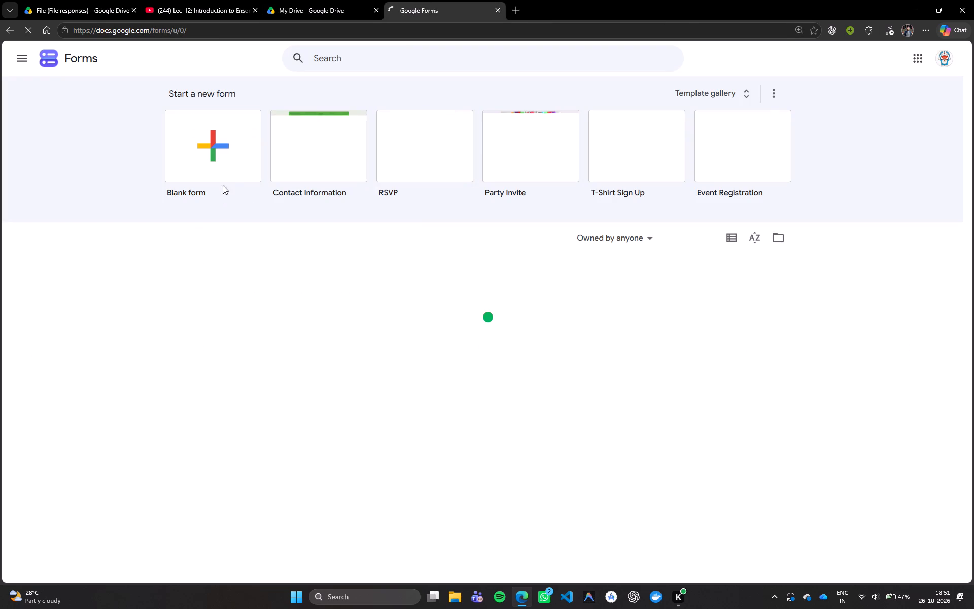
# Create a new blank form.
pyautogui.click(226, 166)
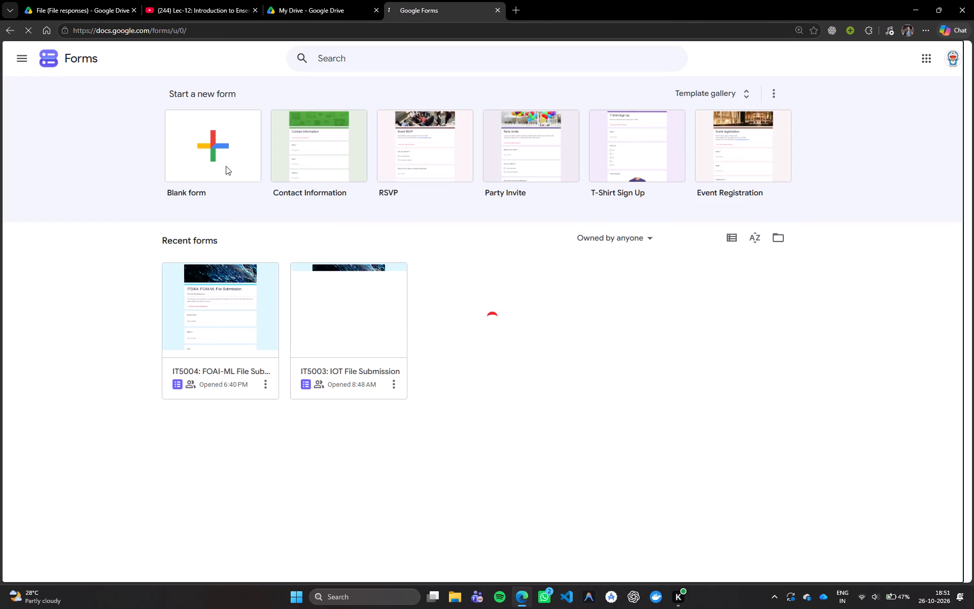
pyautogui.click(320, 0)
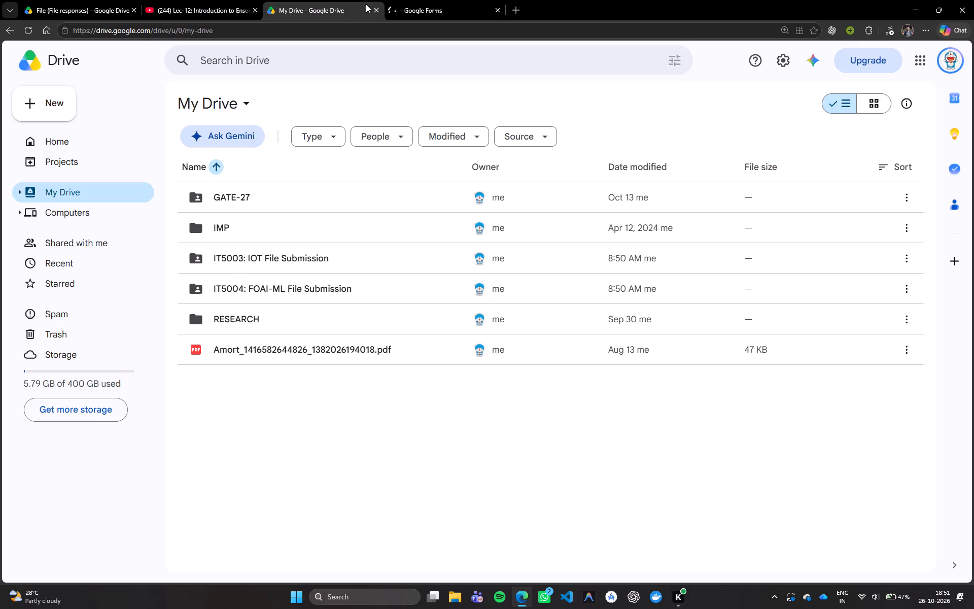
pyautogui.click(413, 3)
pyautogui.click(396, 139)
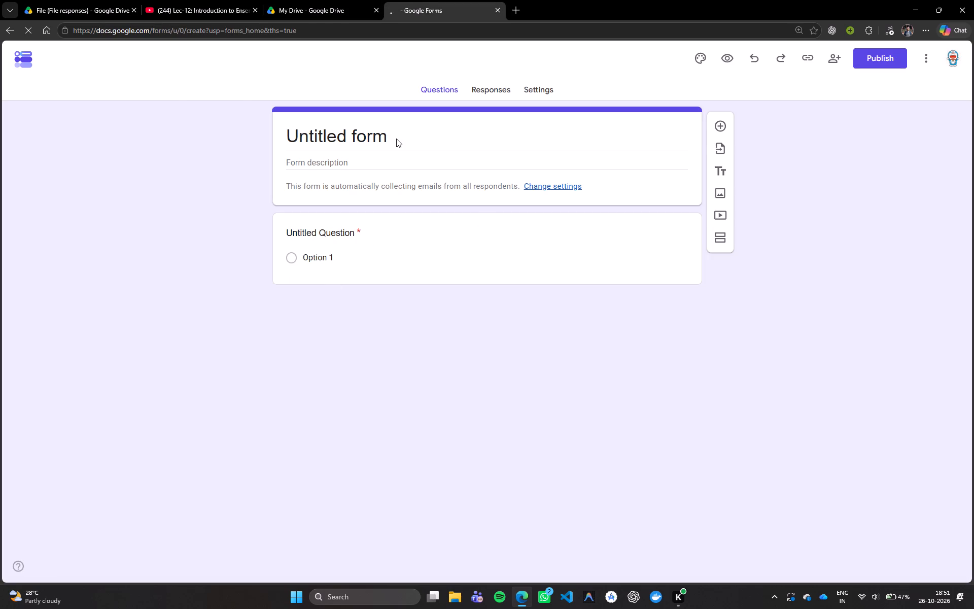
pyautogui.click(314, 0)
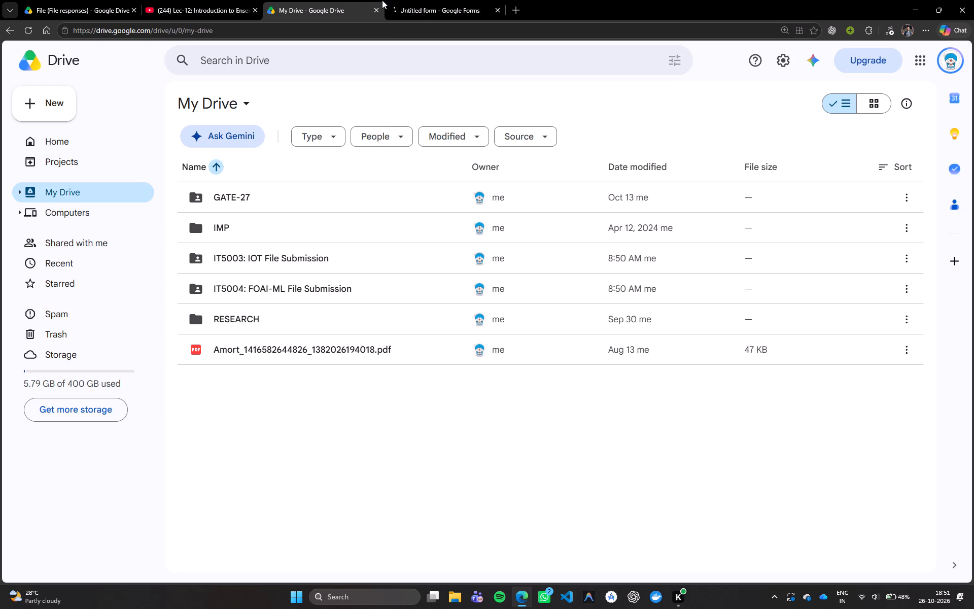
# Title the new form "IT5004: FOAI-ML File Submission".
pyautogui.click(408, 5)
pyautogui.click(389, 141)
pyautogui.moveTo(395, 138); pyautogui.dragTo(281, 123)
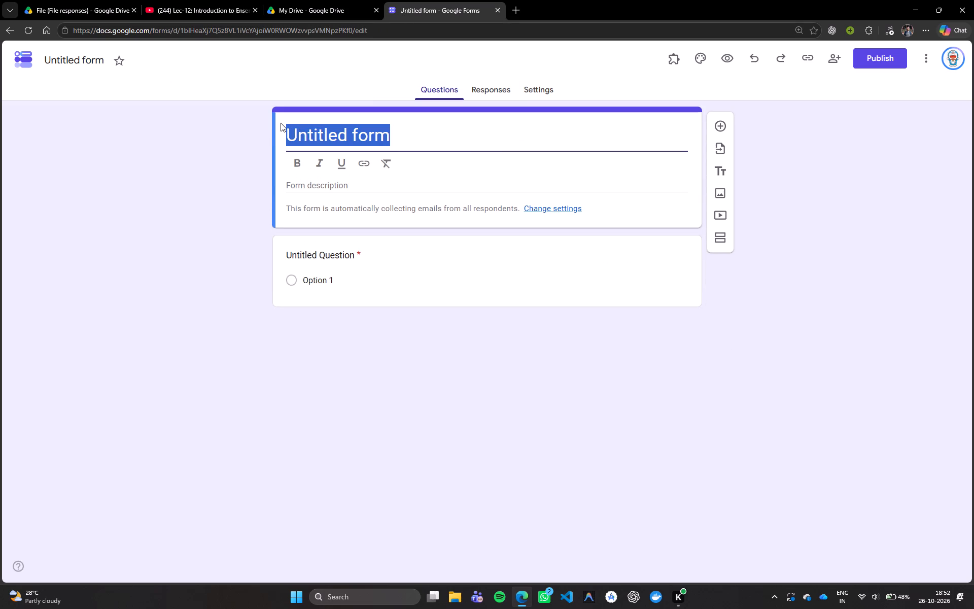
pyautogui.moveTo(281, 123); pyautogui.dragTo(266, 121)
pyautogui.hotkey('shift', 'f')
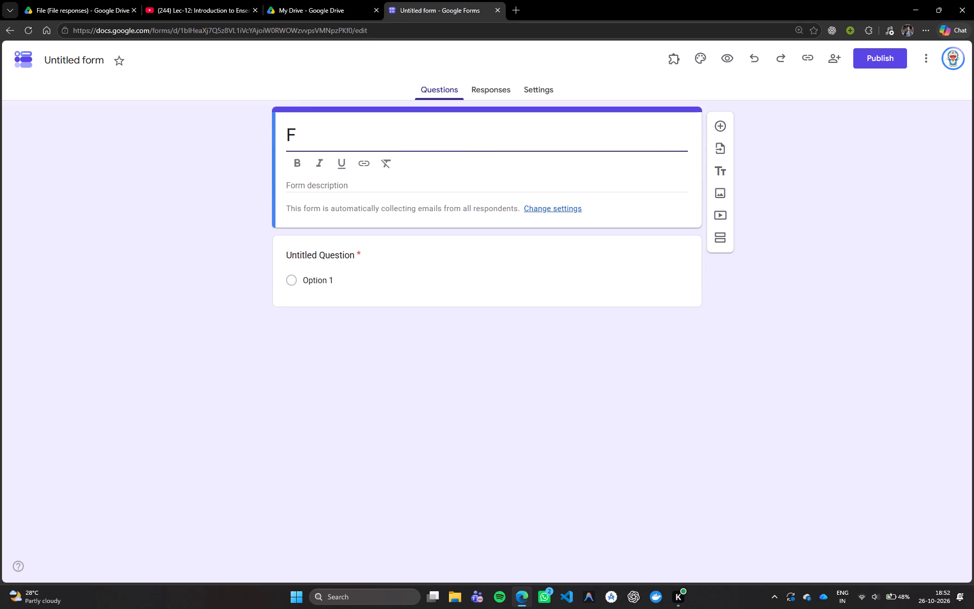
pyautogui.hotkey('shift', 'o')
pyautogui.press('Left')
pyautogui.press('Left')
pyautogui.press('Left')
pyautogui.hotkey('shift', 'i')
pyautogui.write('T500')
pyautogui.click(275, 0)
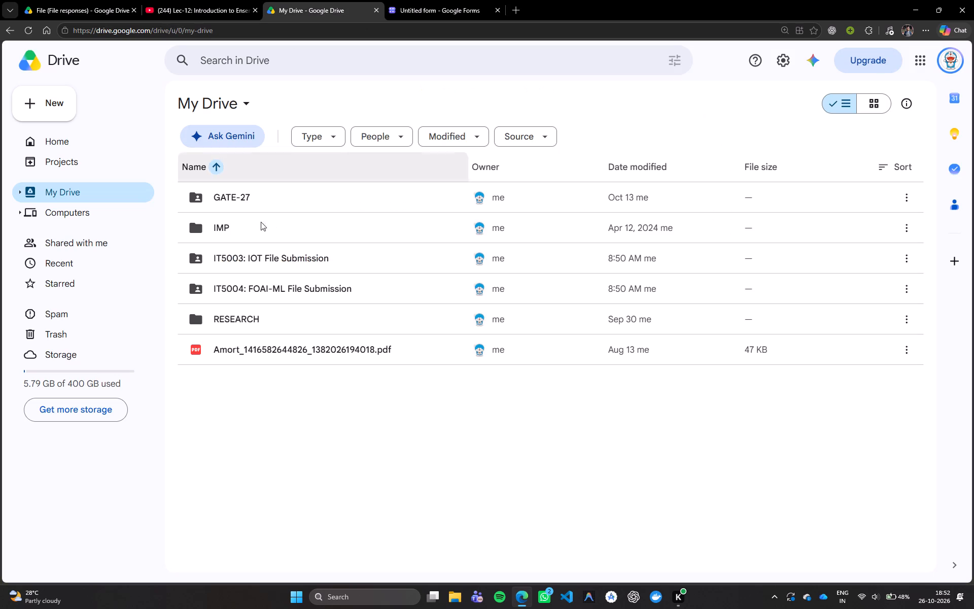
pyautogui.click(440, 0)
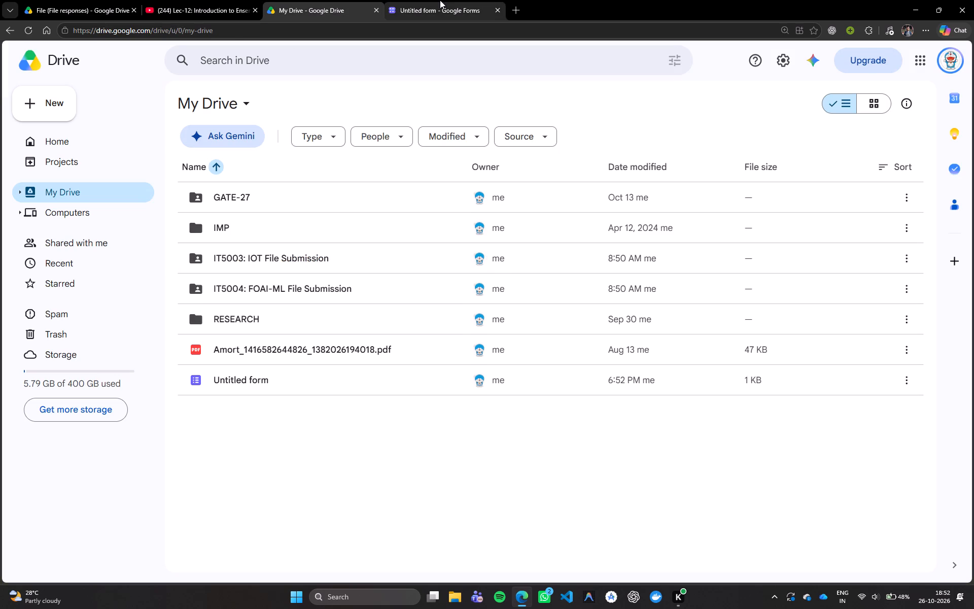
pyautogui.write('4:')
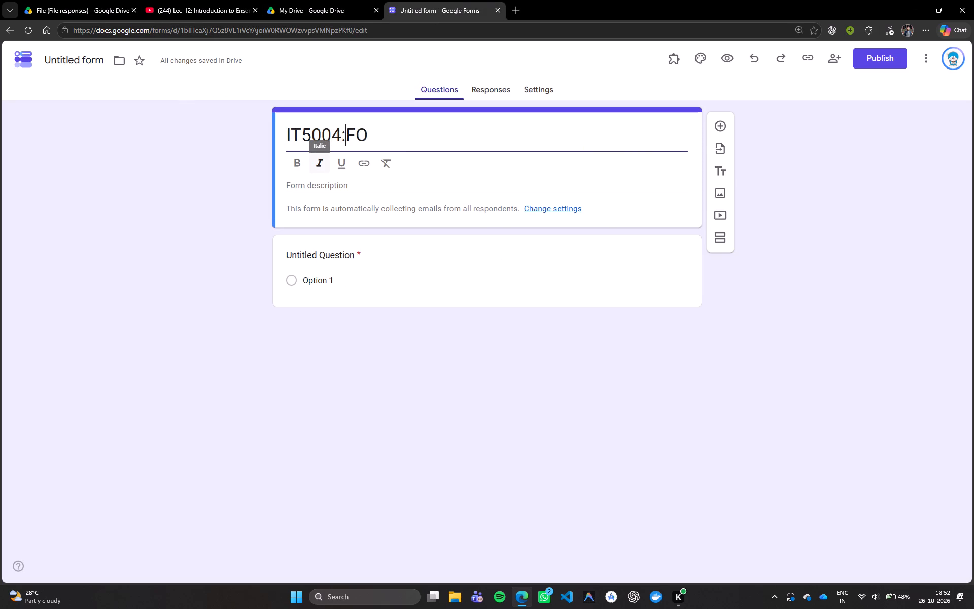
pyautogui.press('space')
pyautogui.press('Right')
pyautogui.press('Right')
pyautogui.press('Right')
pyautogui.press('Right')
pyautogui.press('Right')
pyautogui.press('Right')
pyautogui.press('Right')
pyautogui.press('Right')
pyautogui.press('Right')
pyautogui.press('Right')
pyautogui.write('AI-ML')
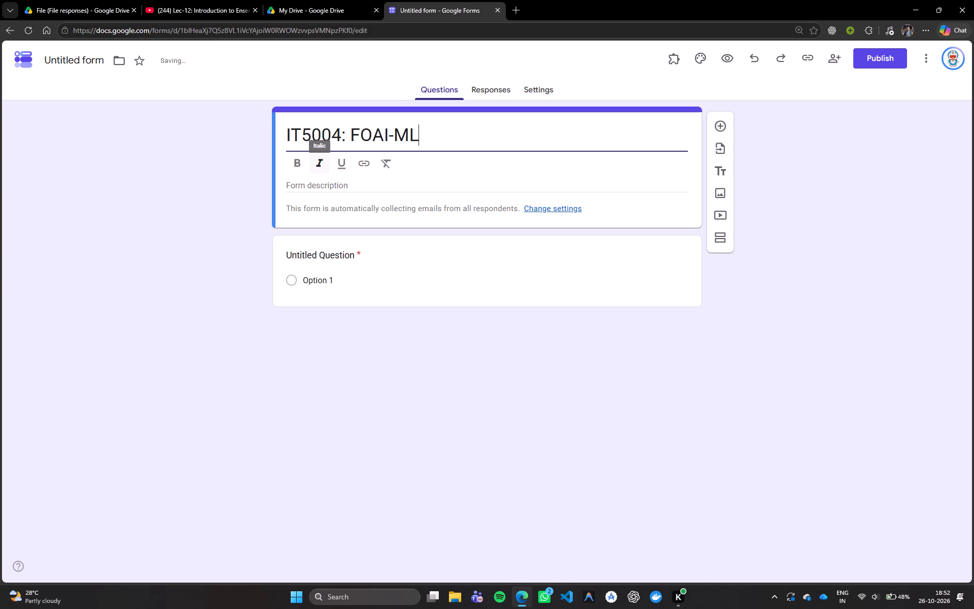
pyautogui.click(314, 0)
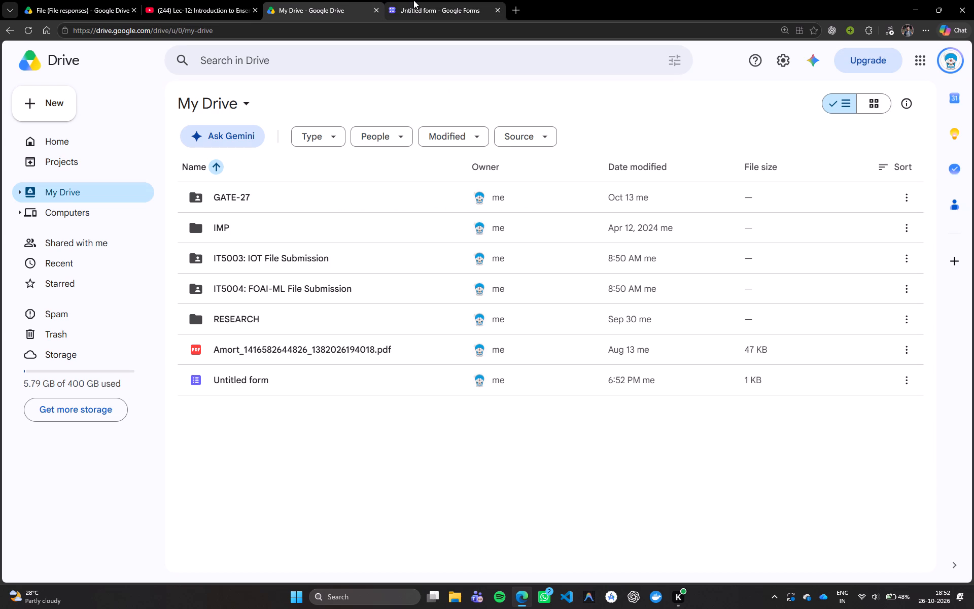
pyautogui.click(413, 0)
pyautogui.press('space')
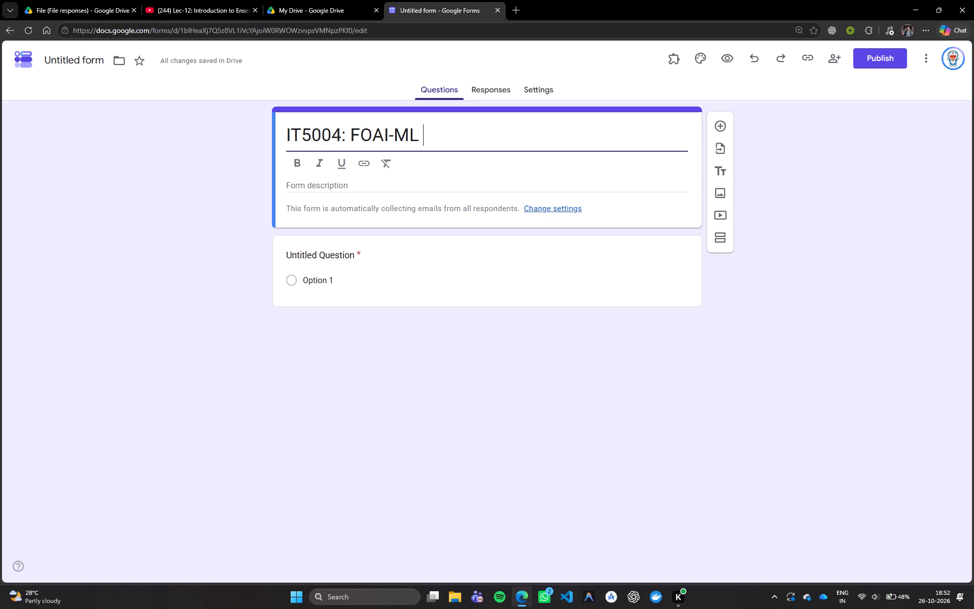
pyautogui.write('File Submission')
# Copy "FOAI-ML File Submission" from the form title into the form description.
pyautogui.moveTo(349, 135); pyautogui.dragTo(421, 135)
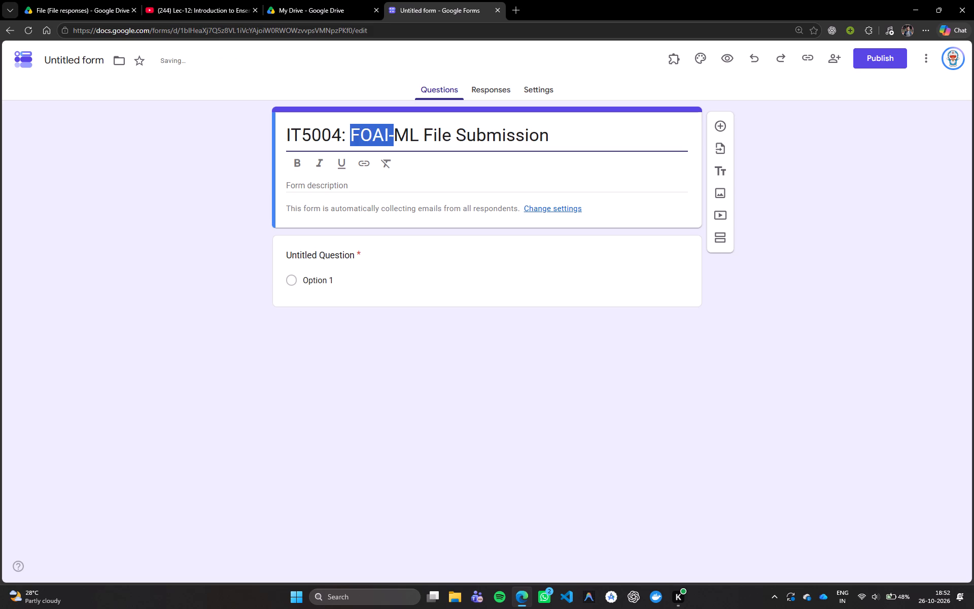
pyautogui.moveTo(421, 135); pyautogui.dragTo(658, 137)
pyautogui.hotkey('ctrl', 'c')
pyautogui.click(382, 186)
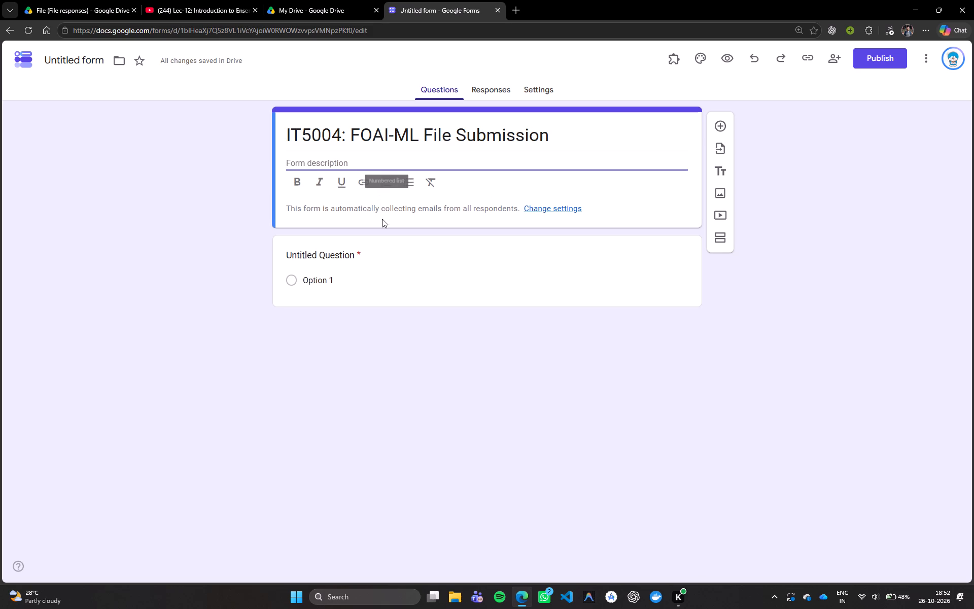
pyautogui.hotkey('ctrl', 'v')
pyautogui.click(314, 210)
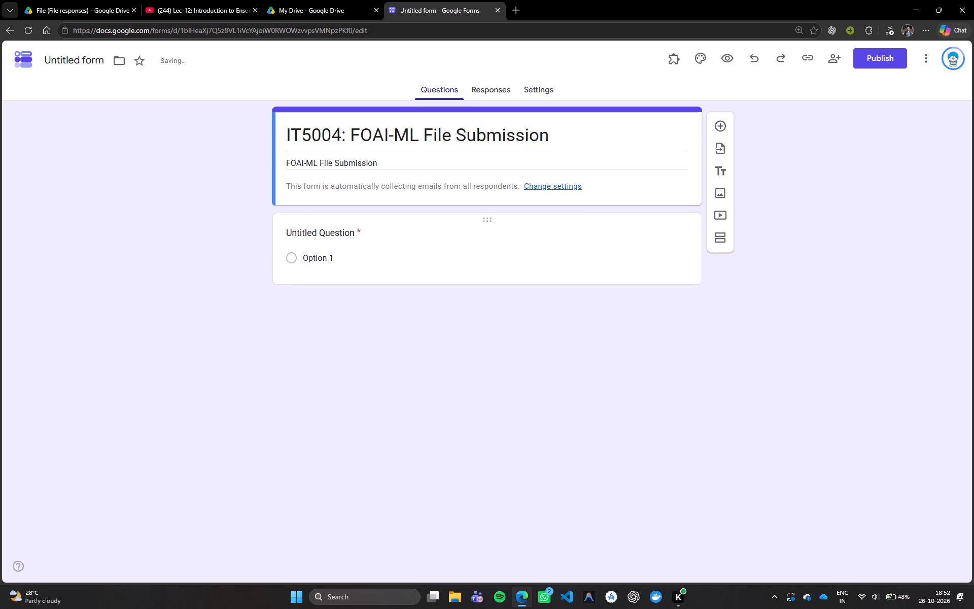
# Rename the untitled question "Scholar Number" and change its answer type to Short answer.
pyautogui.click(321, 240)
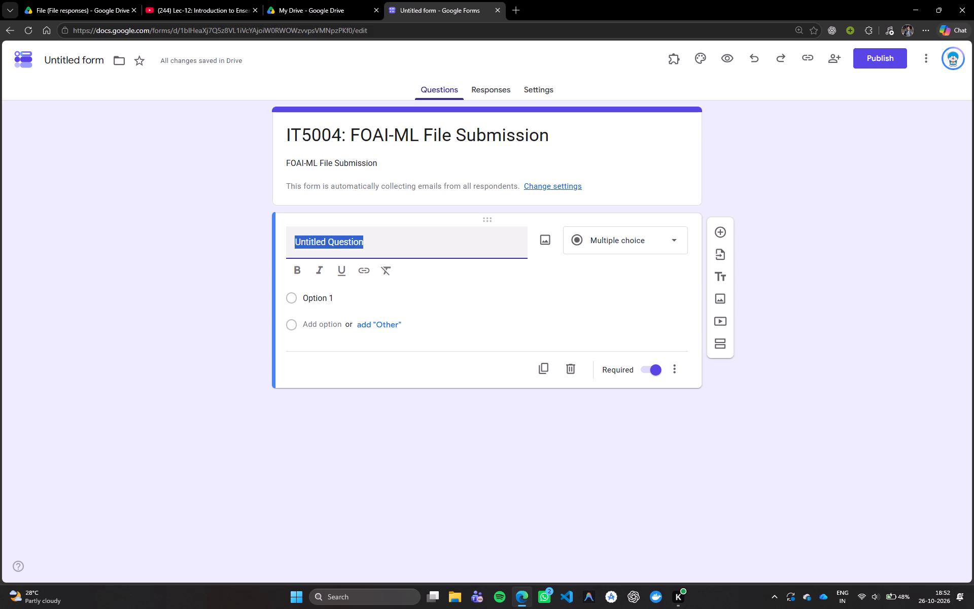
pyautogui.write('Scholar Number')
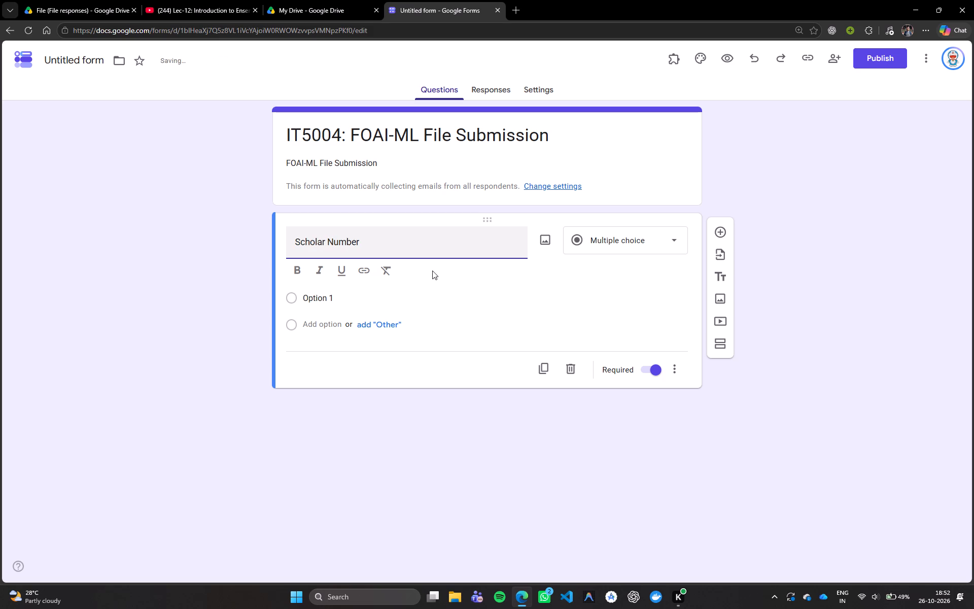
pyautogui.click(585, 232)
pyautogui.click(592, 204)
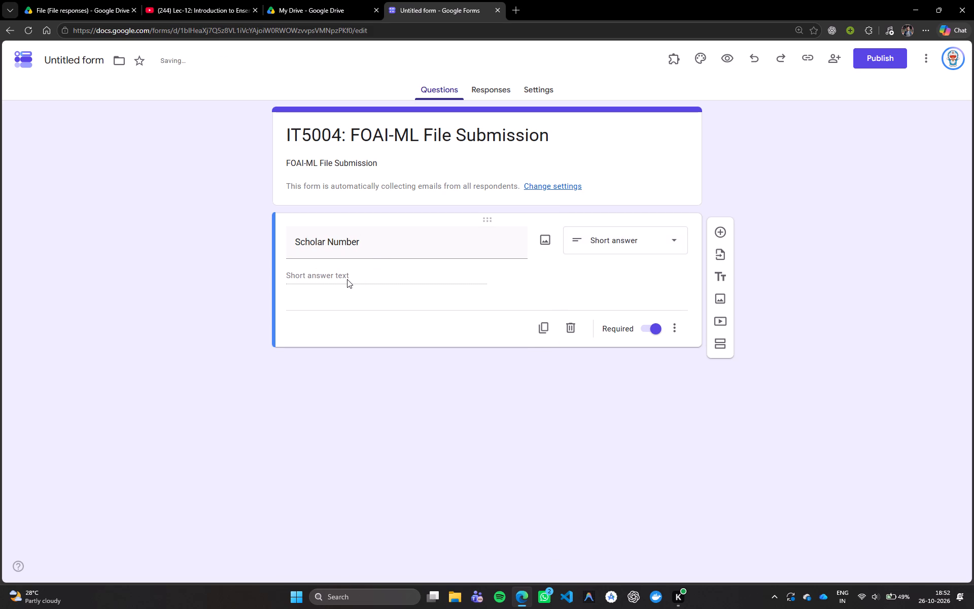
pyautogui.click(347, 279)
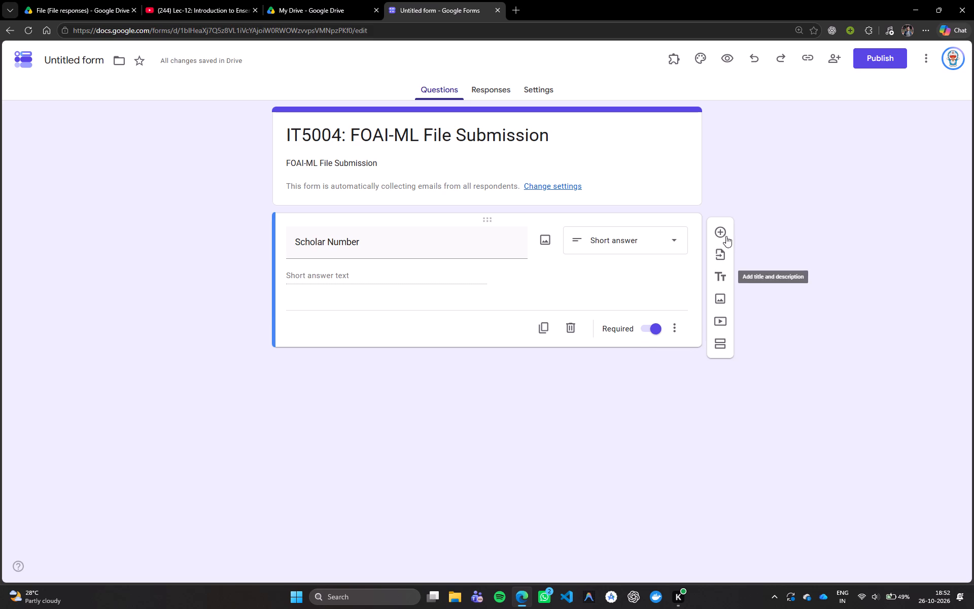
# Add a second question titled "Name" below the Scholar Number question.
pyautogui.click(722, 231)
pyautogui.write('Name')
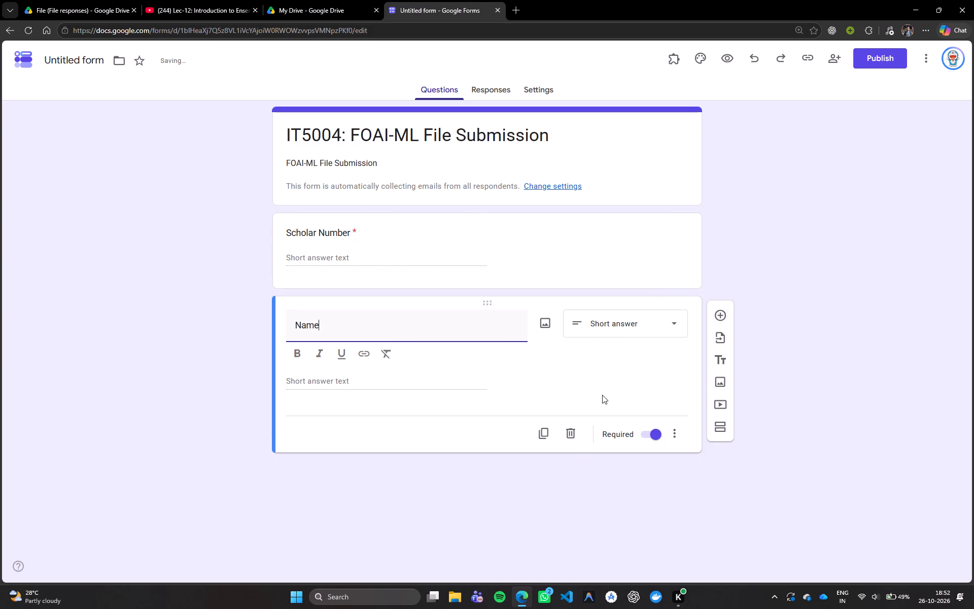
# Add a third question titled "File" below the Name question, with its answer type set to File upload.
pyautogui.click(721, 313)
pyautogui.scroll(-3, 570, 432)
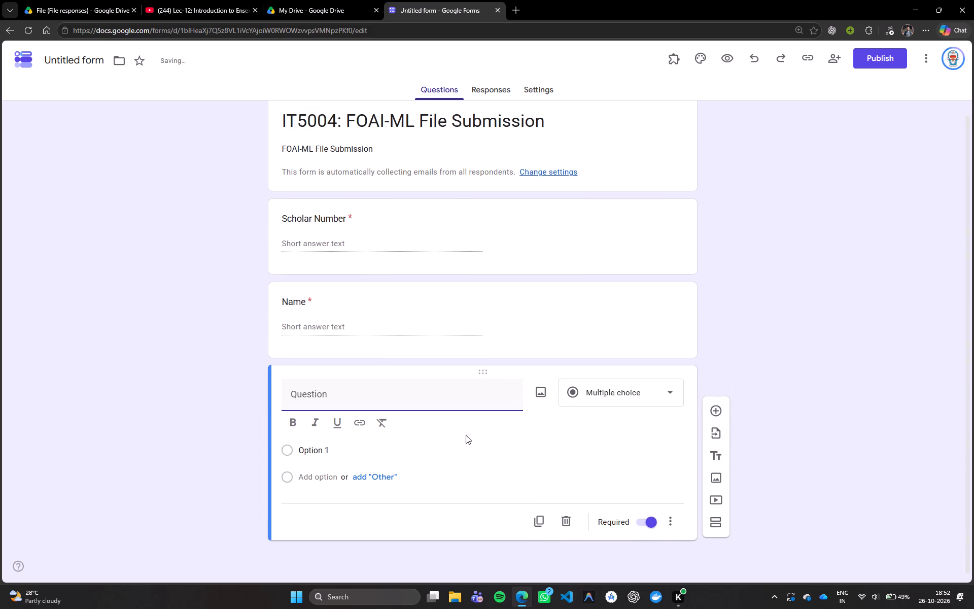
pyautogui.click(586, 391)
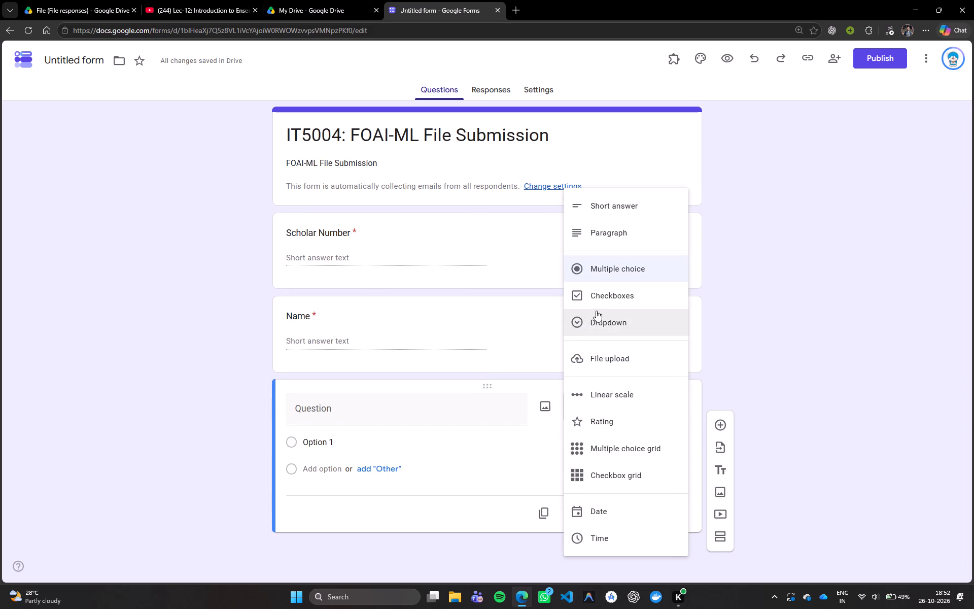
pyautogui.click(605, 362)
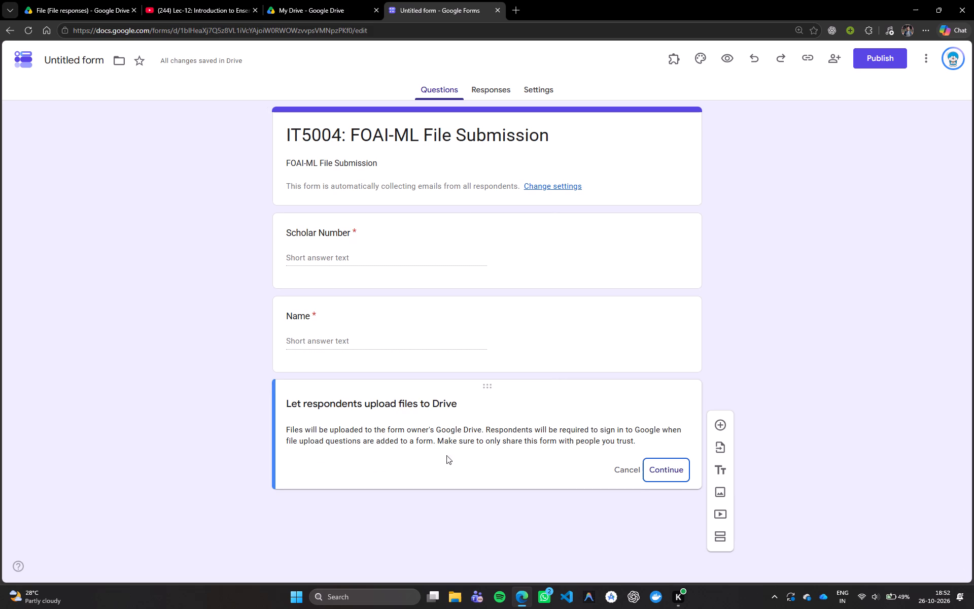
pyautogui.click(653, 470)
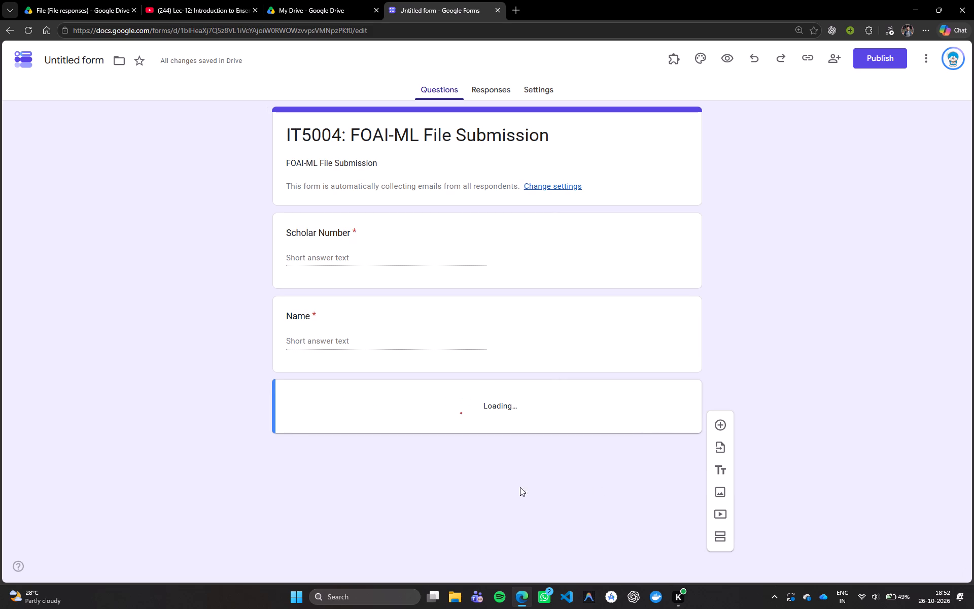
pyautogui.scroll(-2, 401, 501)
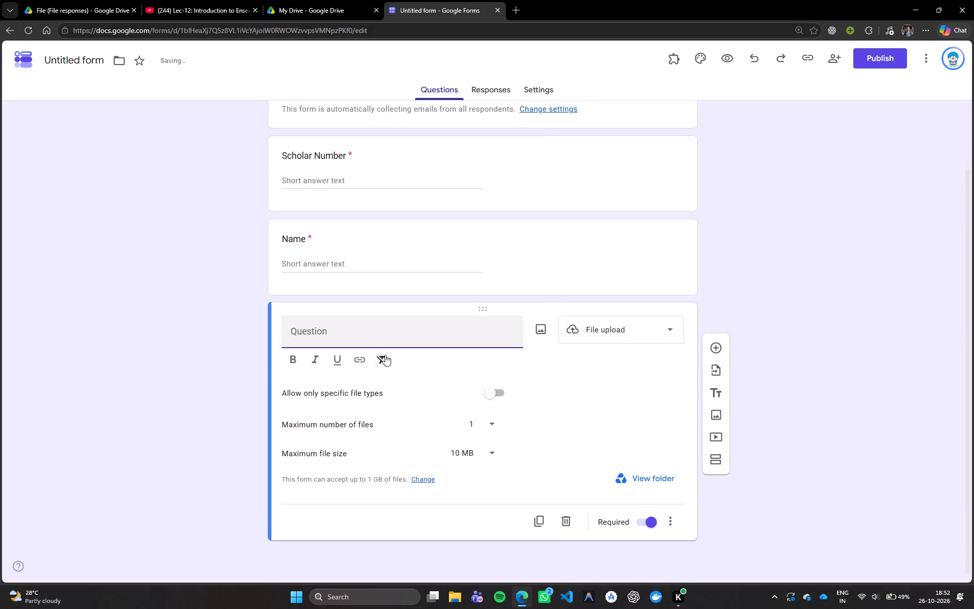
pyautogui.write('File')
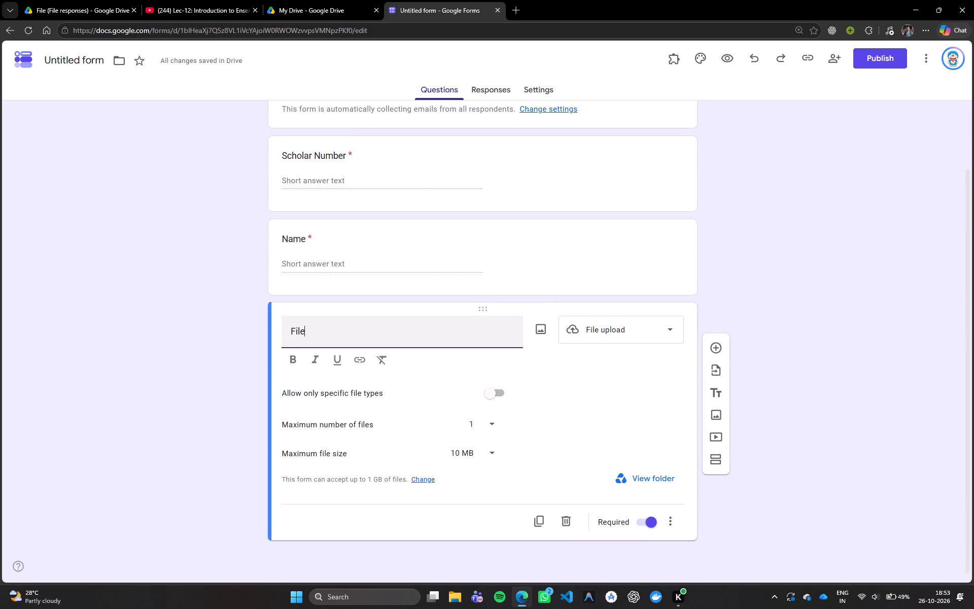
# Restrict the File question's uploads to the Document file type, with a maximum of 1 file and a maximum size of 100 MB.
pyautogui.click(501, 394)
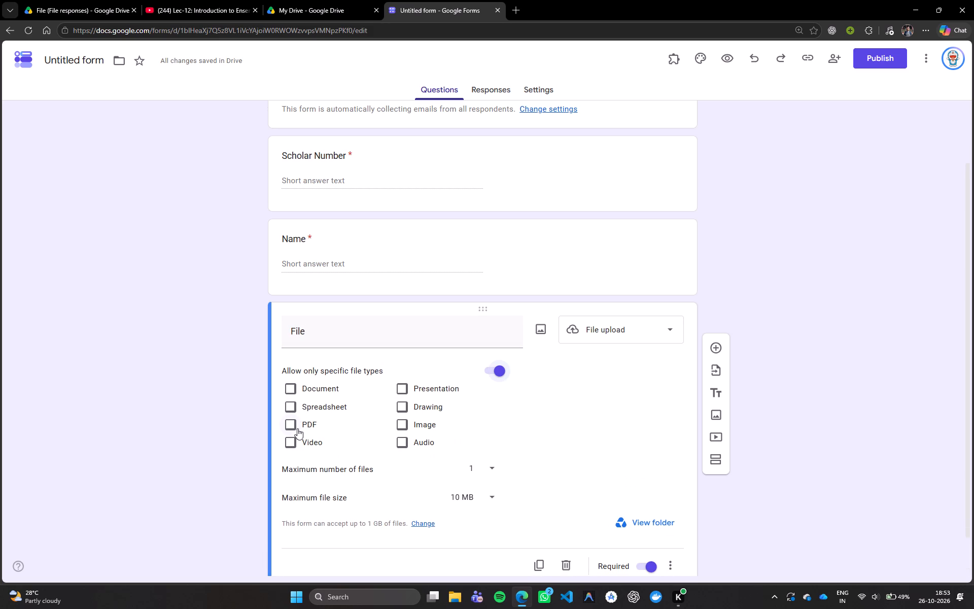
pyautogui.click(295, 384)
pyautogui.scroll(-1, 362, 441)
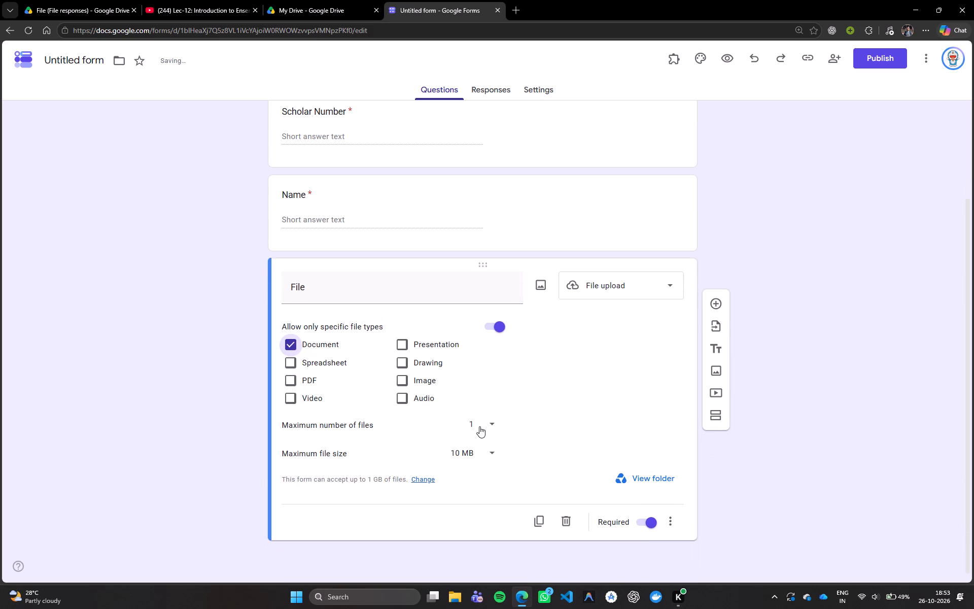
pyautogui.click(479, 425)
pyautogui.click(479, 425)
pyautogui.click(466, 450)
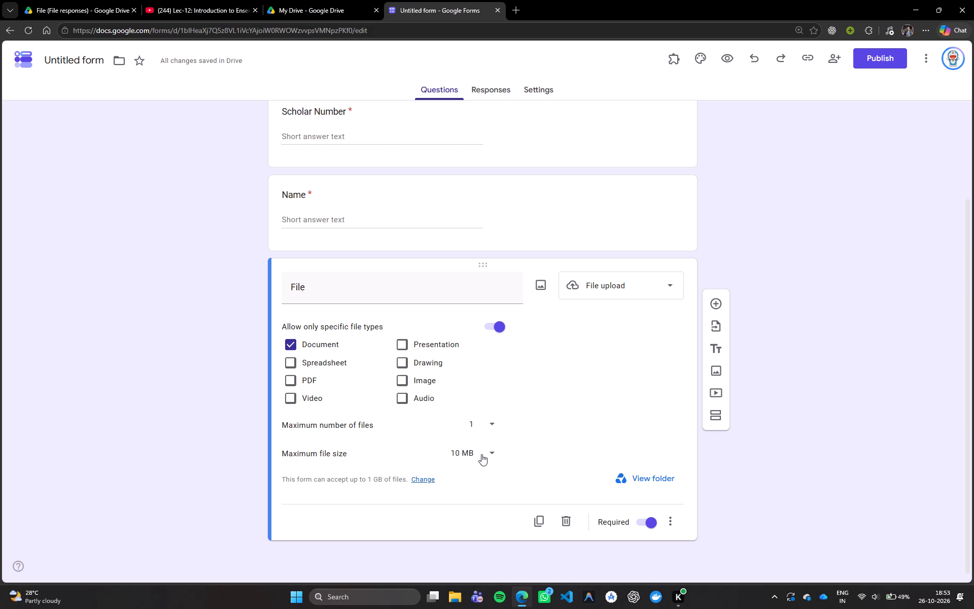
pyautogui.click(489, 454)
pyautogui.click(474, 480)
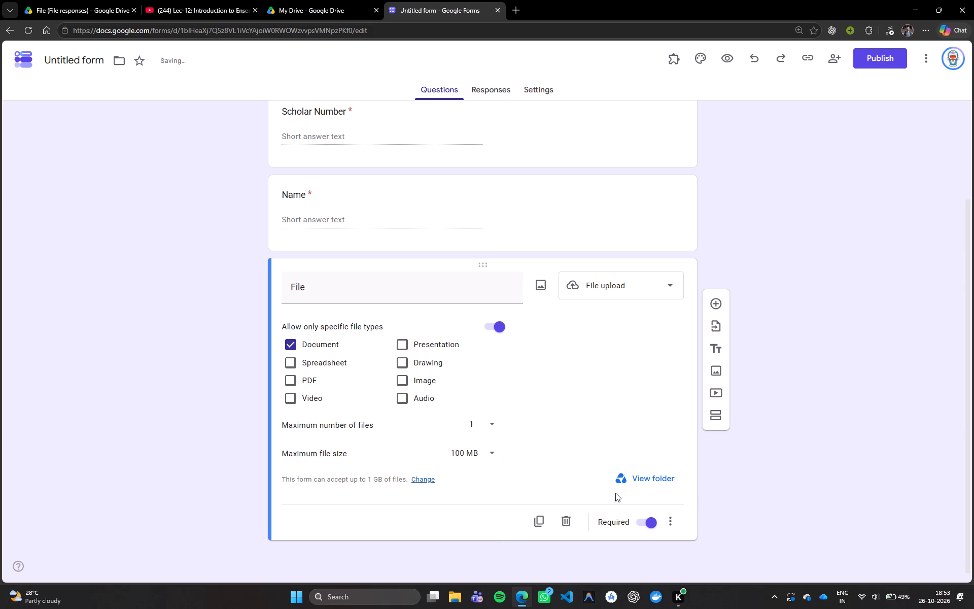
# Add the dark blue fiber-optic image from the Work and School themes as the form's header.
pyautogui.scroll(9, 617, 506)
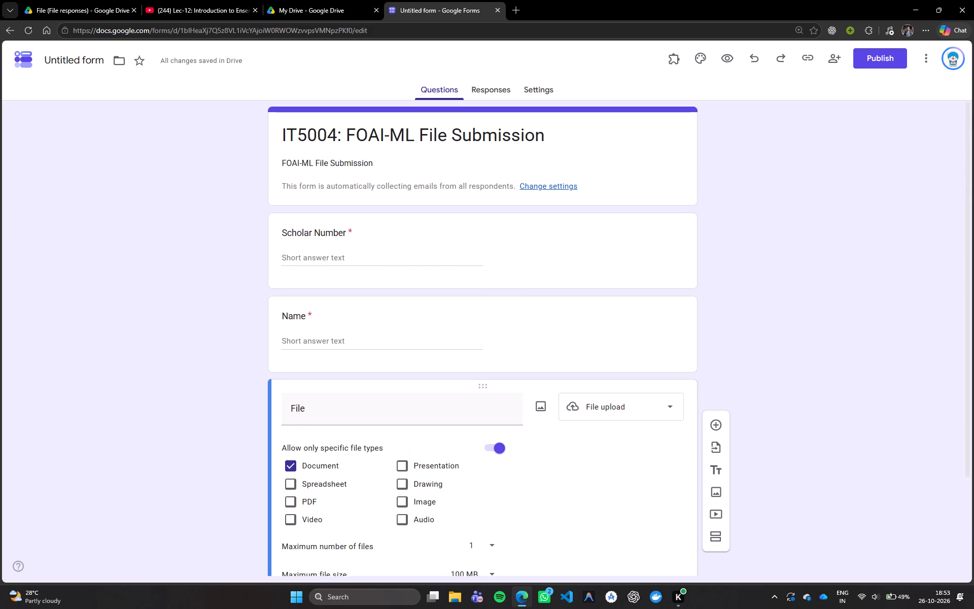
pyautogui.click(700, 57)
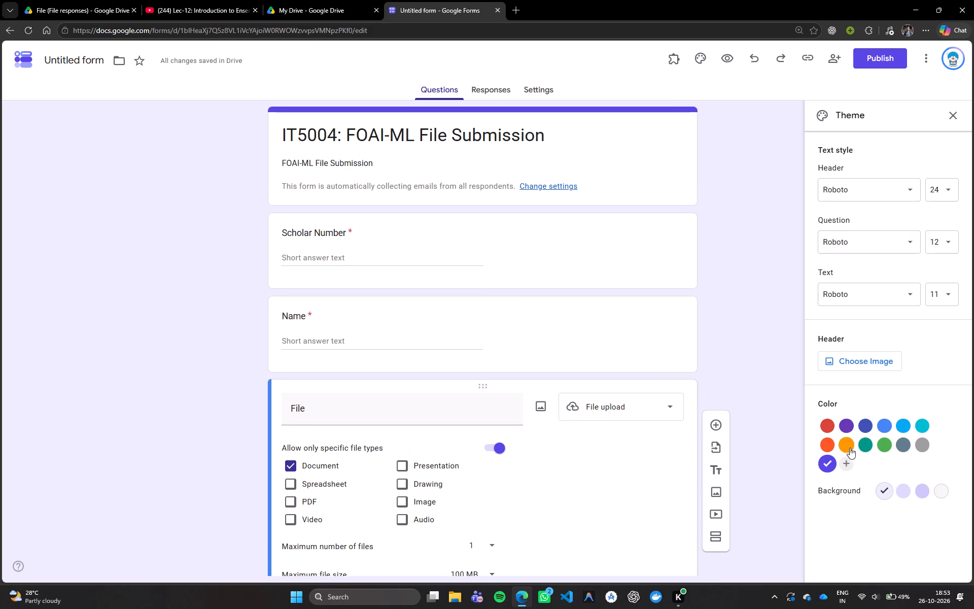
pyautogui.click(858, 349)
pyautogui.click(855, 358)
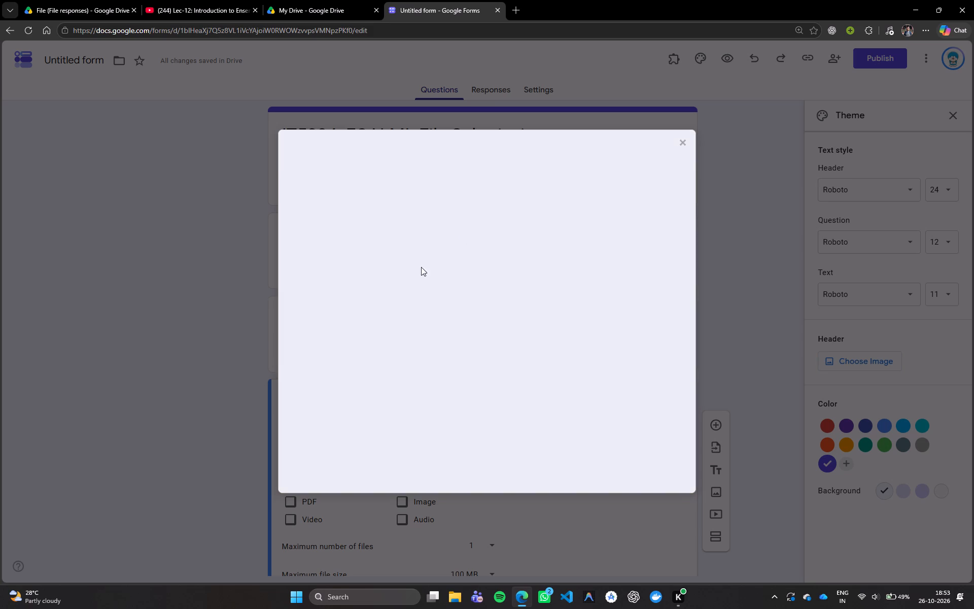
pyautogui.click(512, 261)
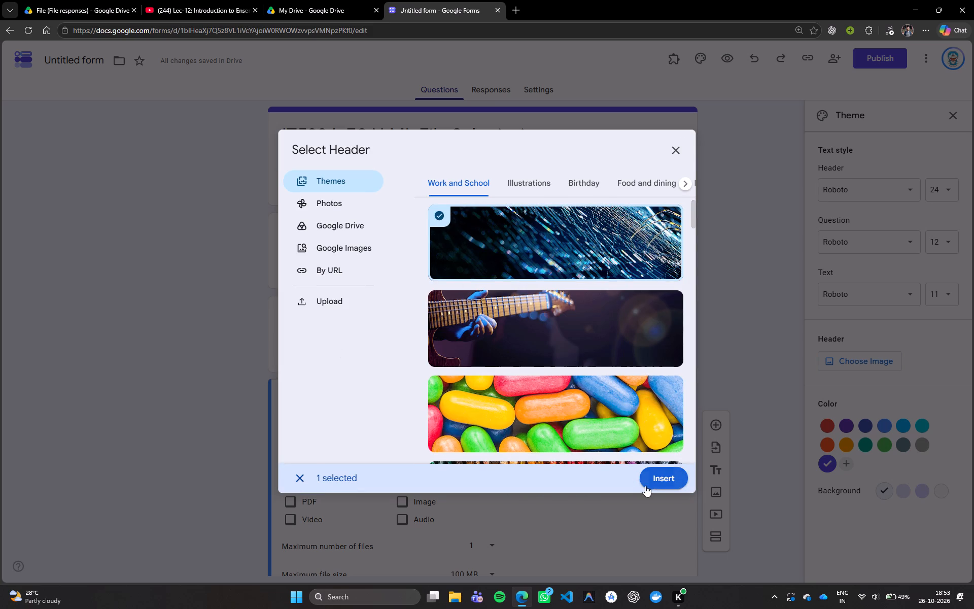
pyautogui.click(657, 481)
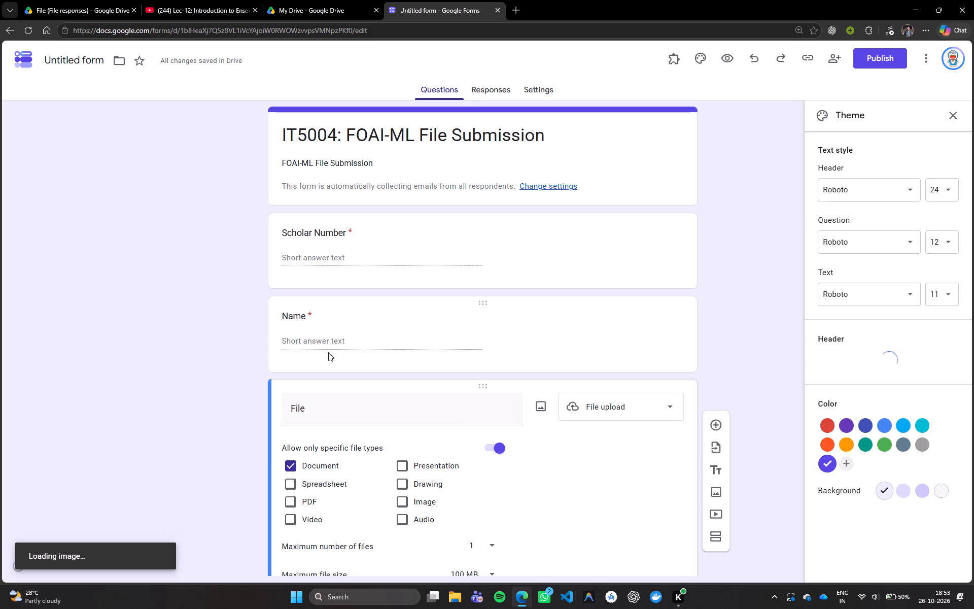
pyautogui.click(950, 116)
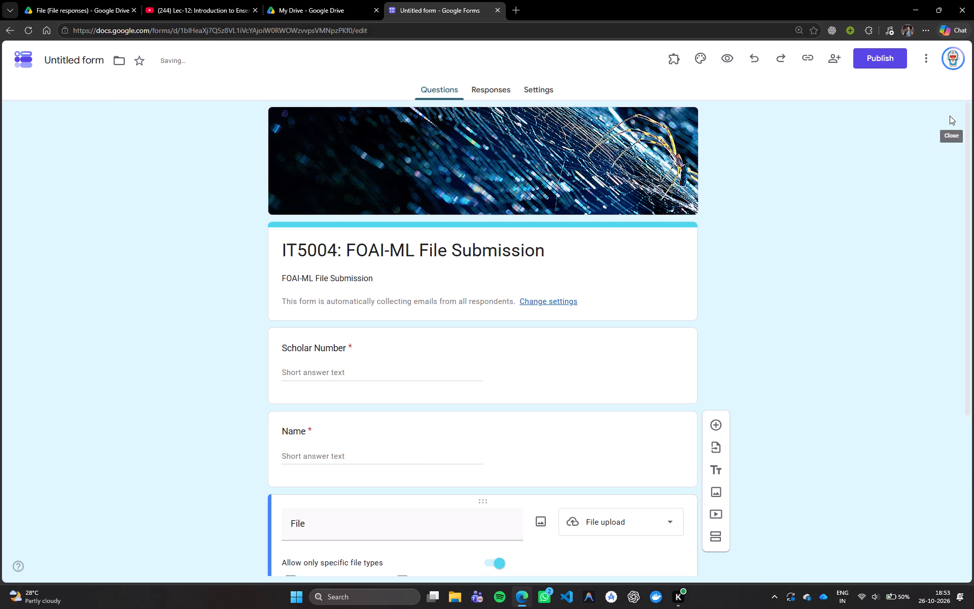
# Rename the untitled form file to match its title, "IT5004: FOAI-ML File Submission".
pyautogui.click(494, 93)
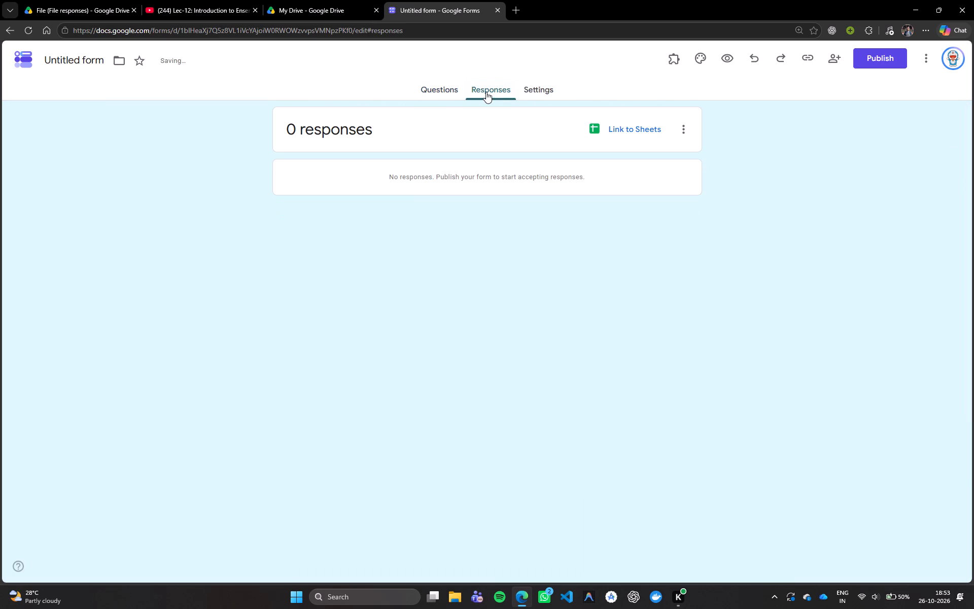
pyautogui.click(73, 55)
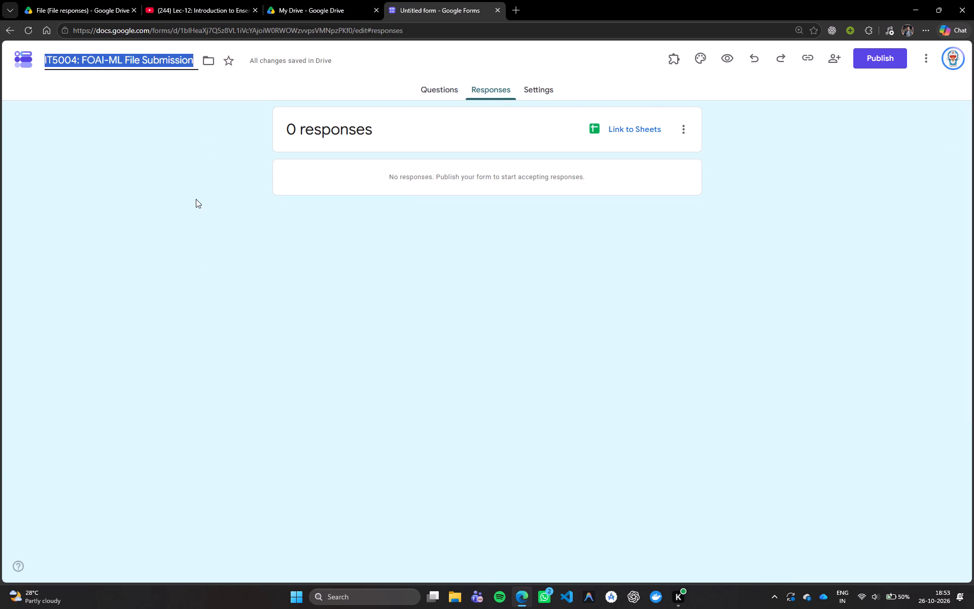
pyautogui.click(196, 199)
# Set the form's response settings to always send responders a copy of their response and limit each respondent to 1 response.
pyautogui.click(531, 89)
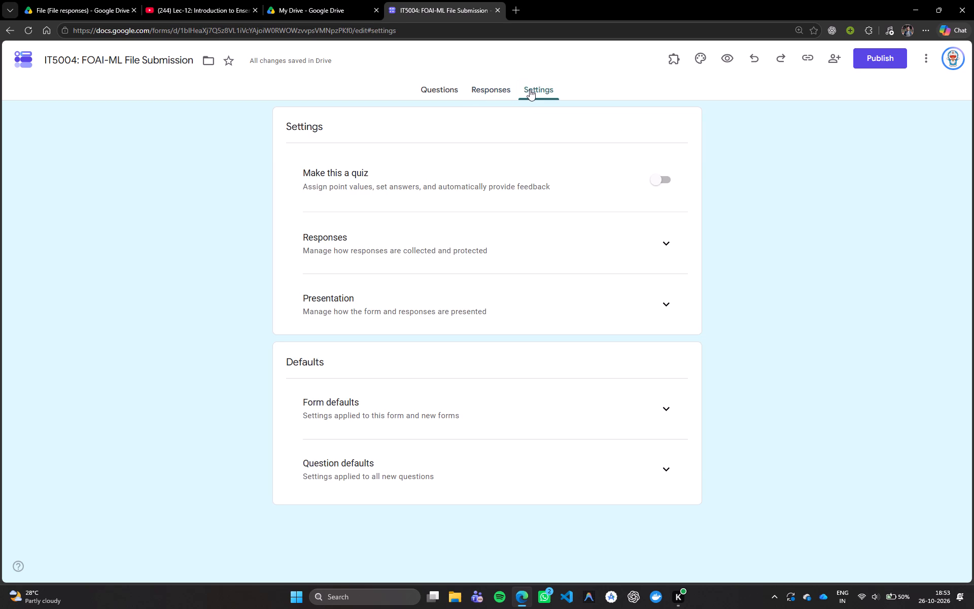
pyautogui.click(676, 249)
pyautogui.scroll(-1, 662, 252)
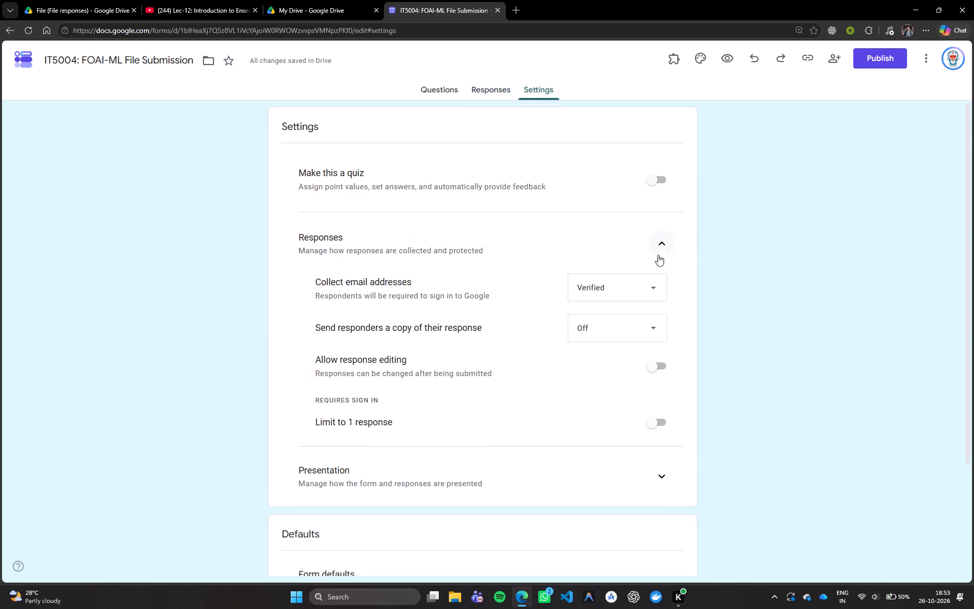
pyautogui.click(638, 241)
pyautogui.click(630, 241)
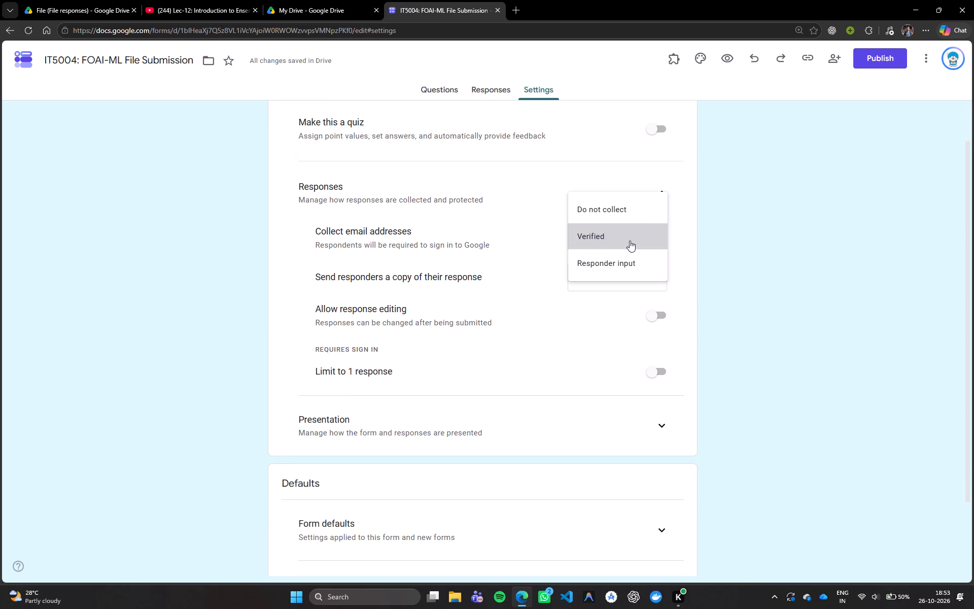
pyautogui.click(620, 277)
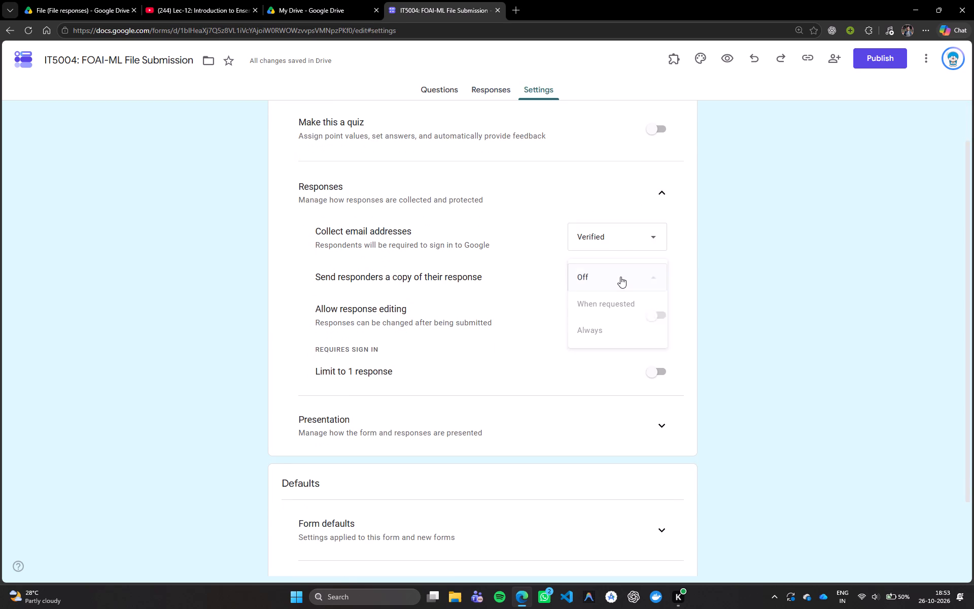
pyautogui.click(540, 280)
pyautogui.click(599, 282)
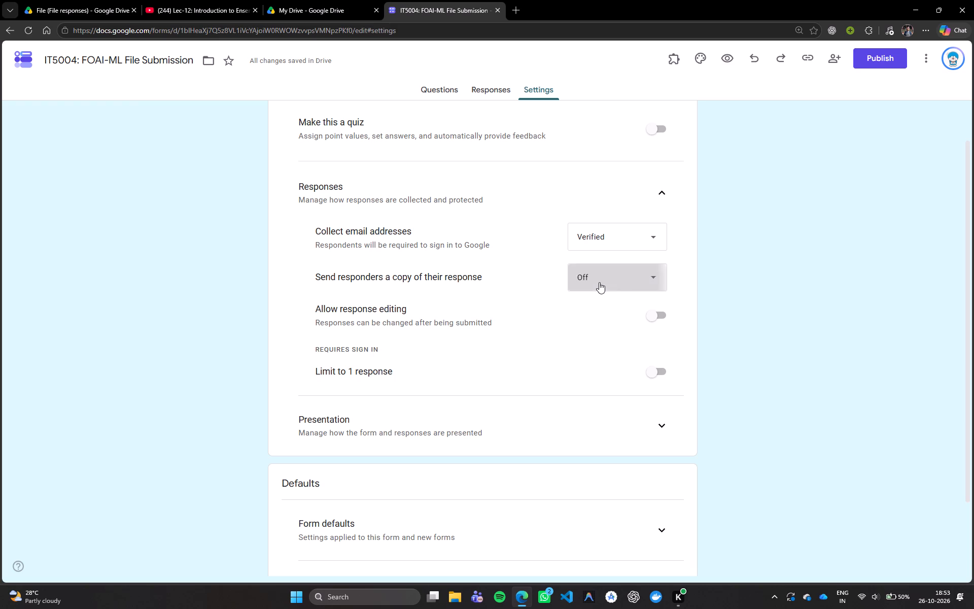
pyautogui.click(596, 307)
pyautogui.click(597, 291)
pyautogui.click(598, 315)
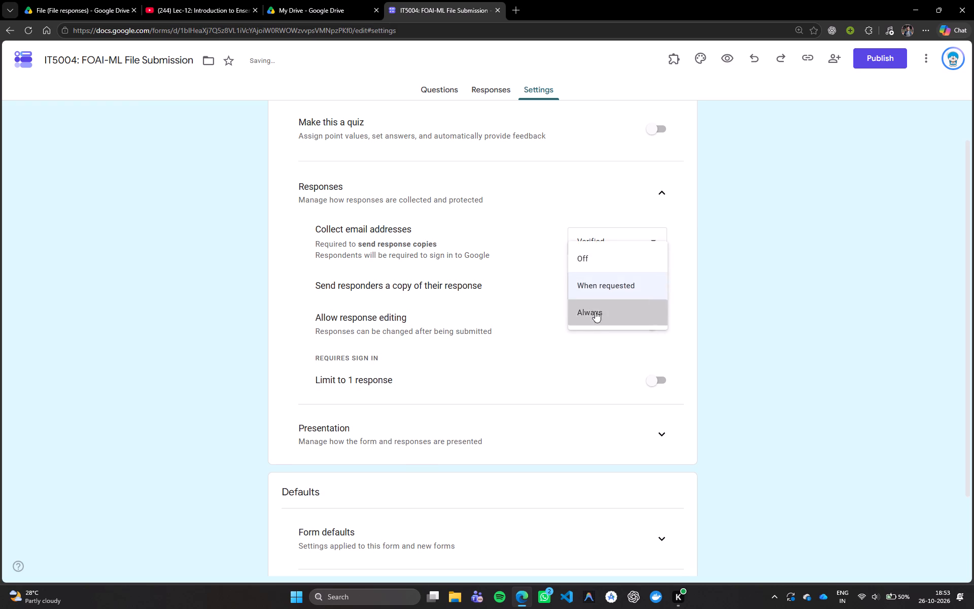
pyautogui.scroll(-2, 584, 281)
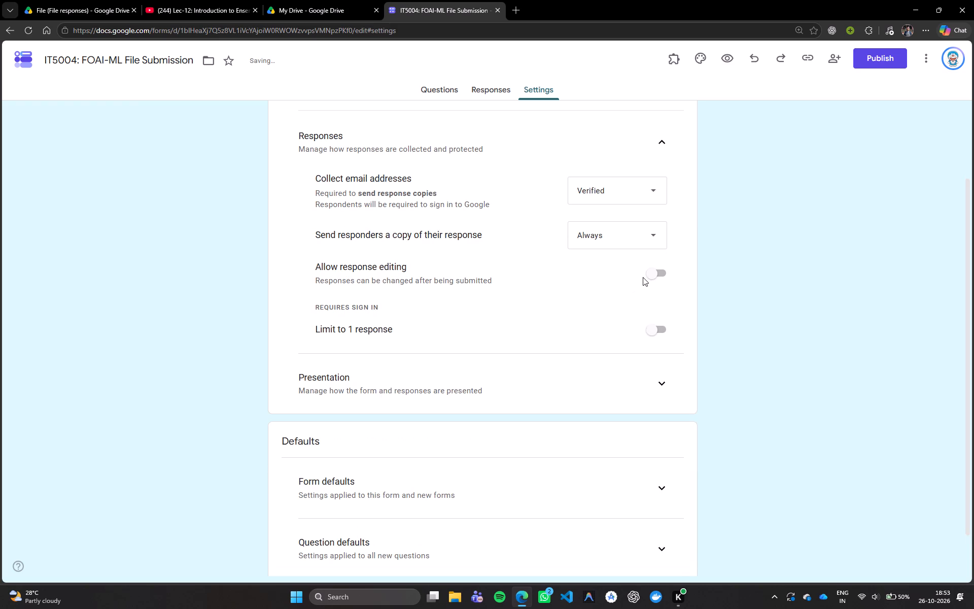
pyautogui.click(647, 329)
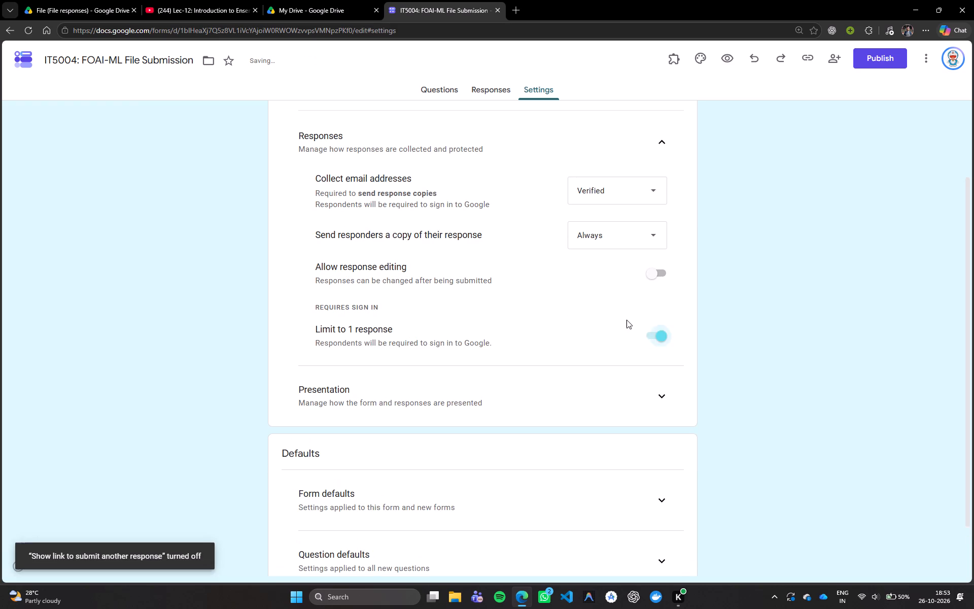
# Enable the progress bar in the form's presentation settings.
pyautogui.scroll(-2, 627, 320)
pyautogui.click(644, 325)
pyautogui.click(650, 332)
pyautogui.scroll(-3, 646, 330)
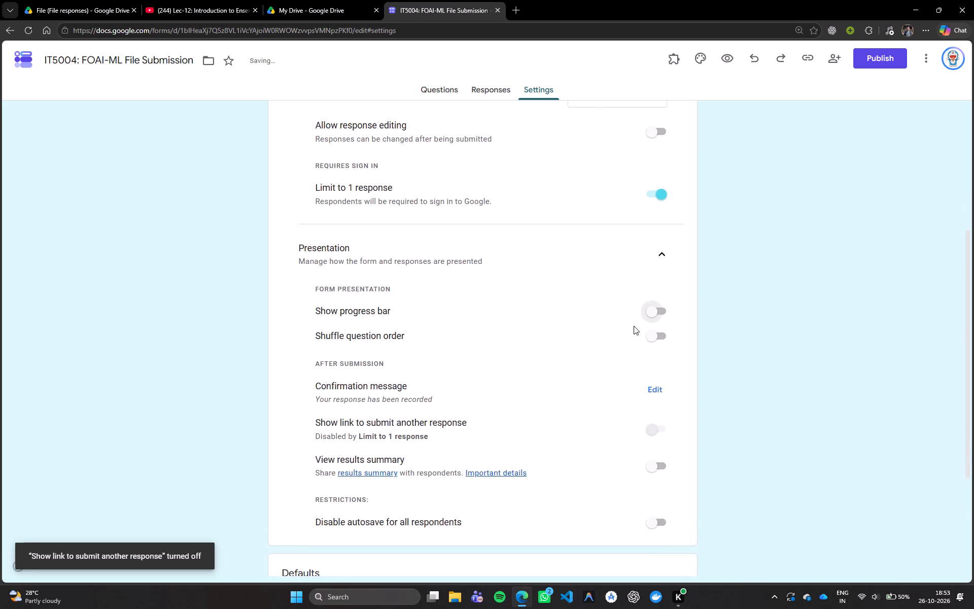
pyautogui.click(653, 239)
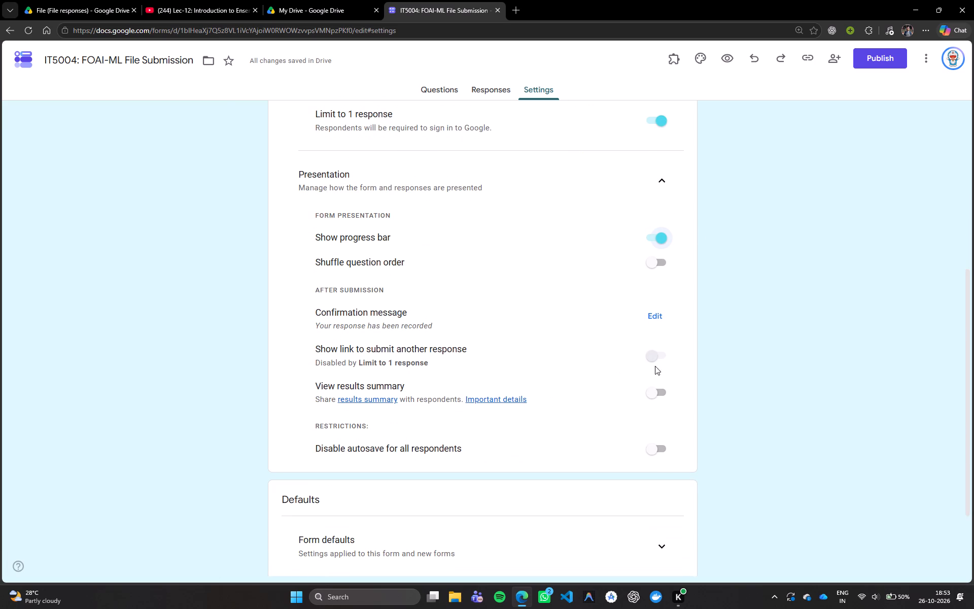
# Review the remaining presentation settings, the form defaults and question defaults, and the response settings.
pyautogui.scroll(-1, 633, 396)
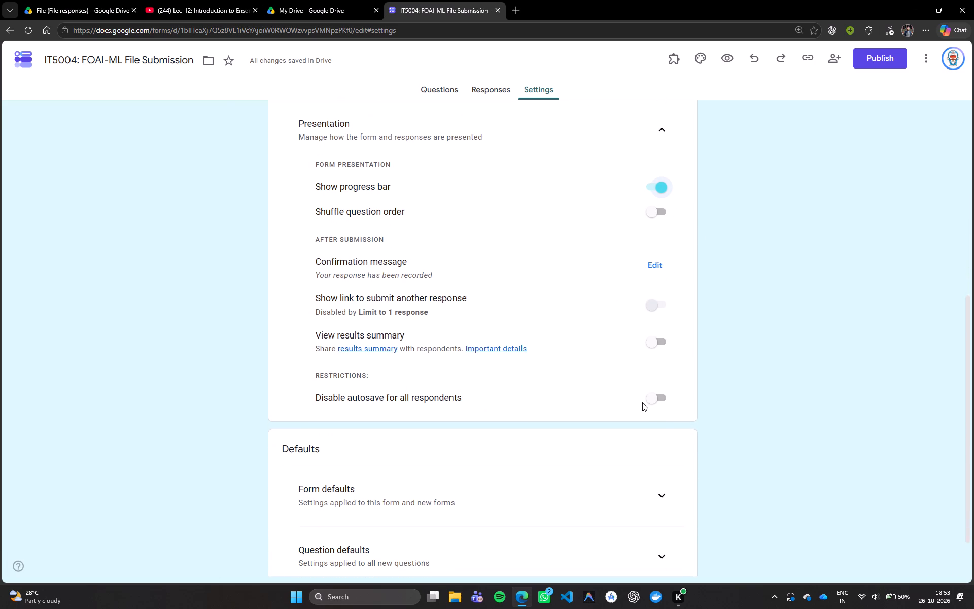
pyautogui.scroll(-1, 624, 403)
pyautogui.scroll(2, 622, 402)
pyautogui.scroll(-2, 620, 401)
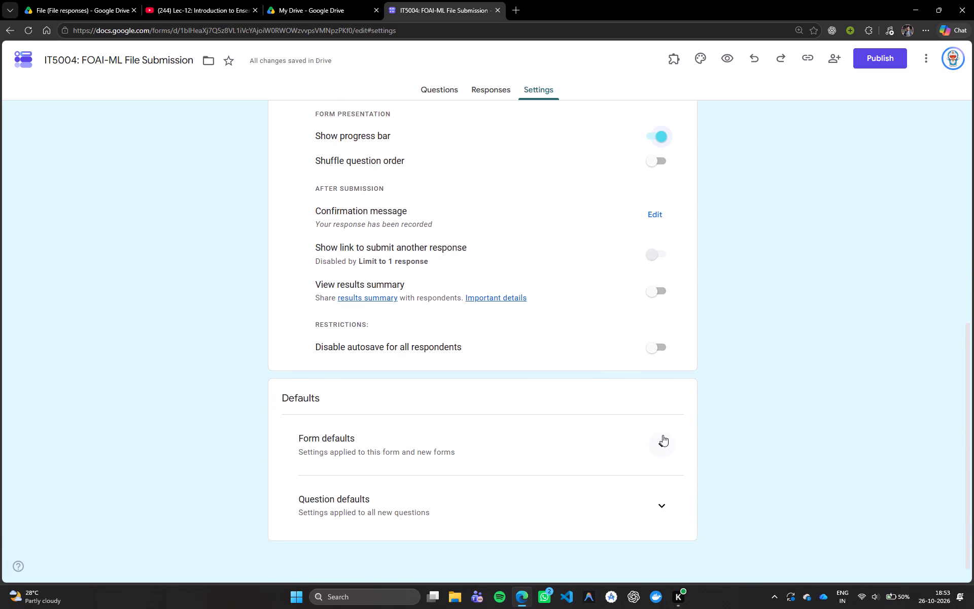
pyautogui.click(663, 435)
pyautogui.scroll(-4, 659, 411)
pyautogui.click(660, 495)
pyautogui.scroll(-2, 652, 440)
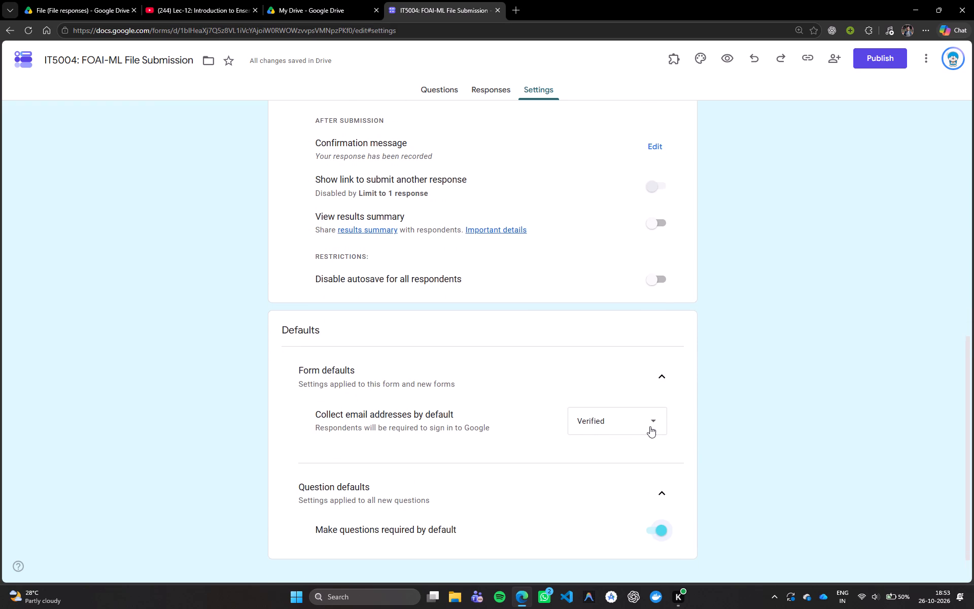
pyautogui.scroll(-1, 650, 426)
pyautogui.scroll(5, 529, 361)
pyautogui.scroll(-1, 529, 361)
pyautogui.scroll(2, 529, 361)
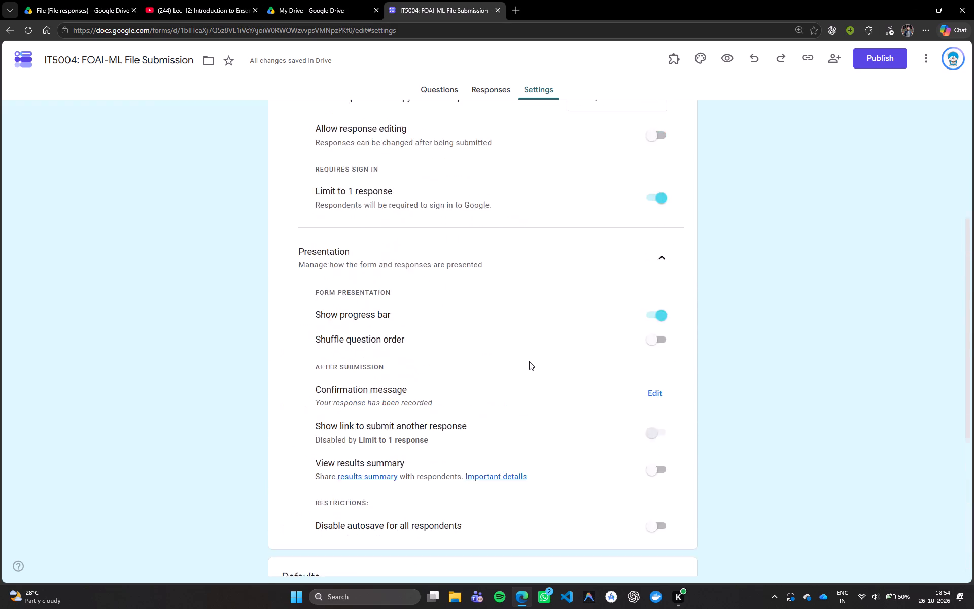
pyautogui.scroll(2, 529, 361)
pyautogui.scroll(-1, 529, 361)
pyautogui.scroll(12, 529, 361)
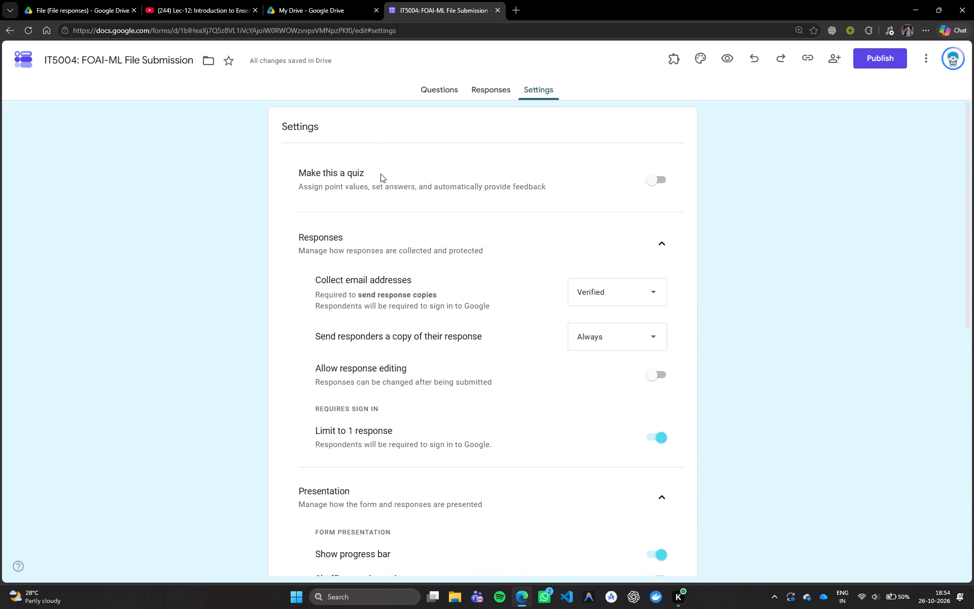
# Link the form's responses to a new spreadsheet, check the created response sheet, and close it.
pyautogui.click(479, 91)
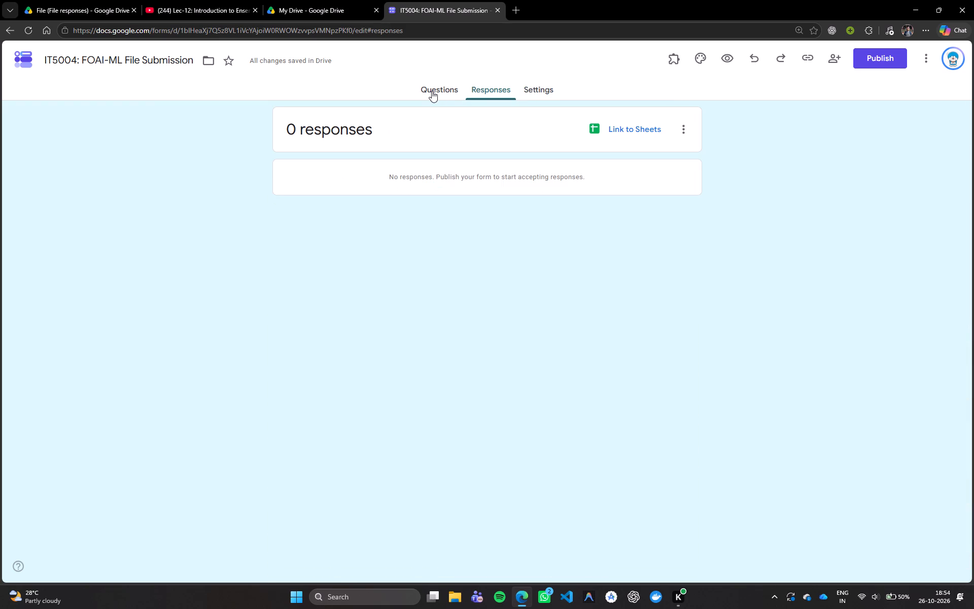
pyautogui.click(595, 122)
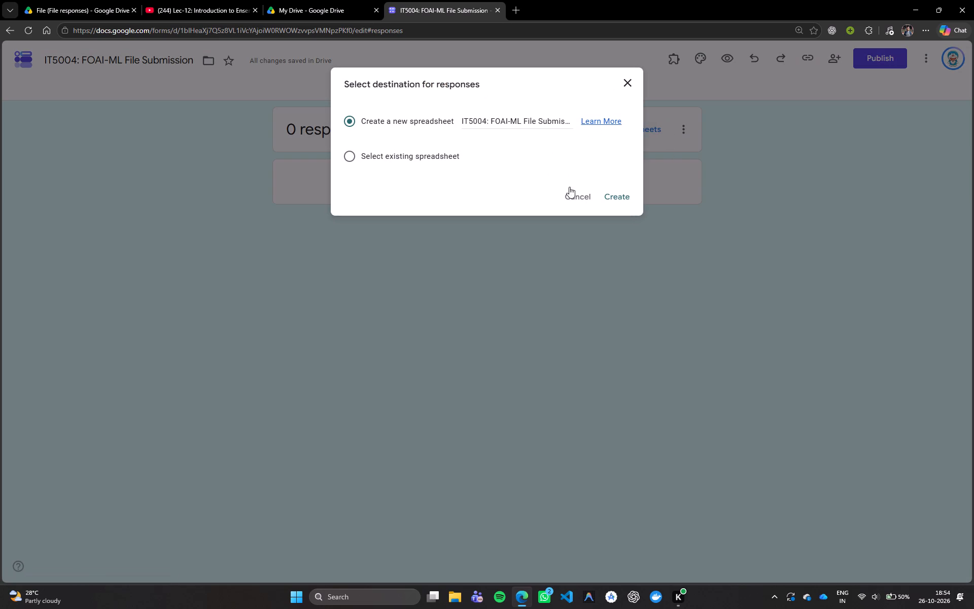
pyautogui.click(600, 198)
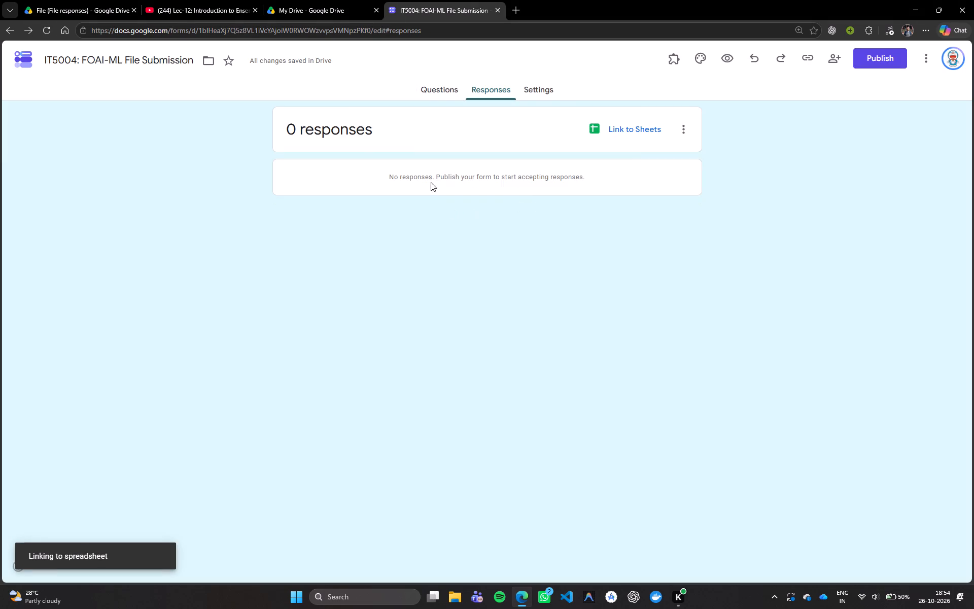
pyautogui.click(466, 0)
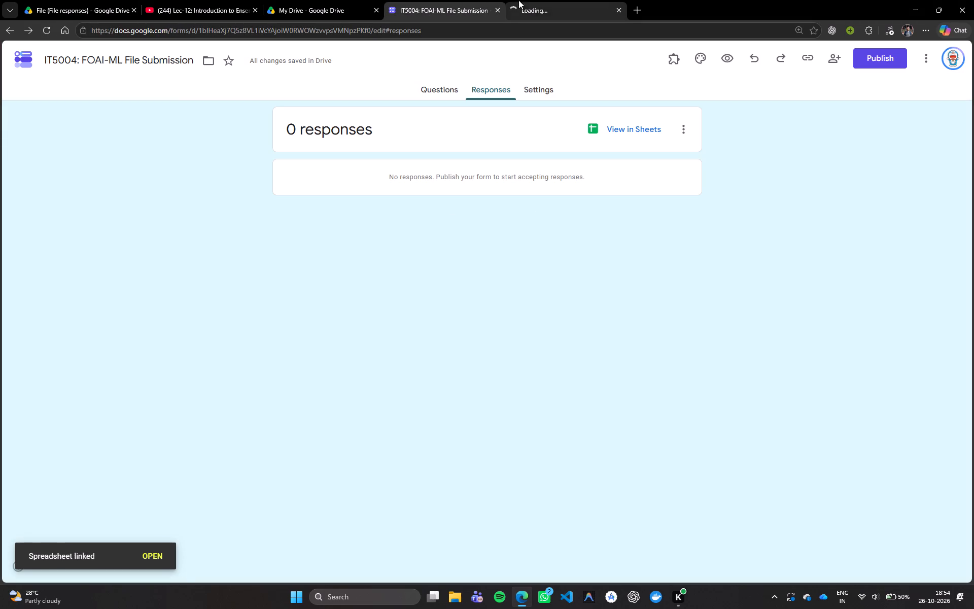
pyautogui.click(578, 5)
pyautogui.click(615, 12)
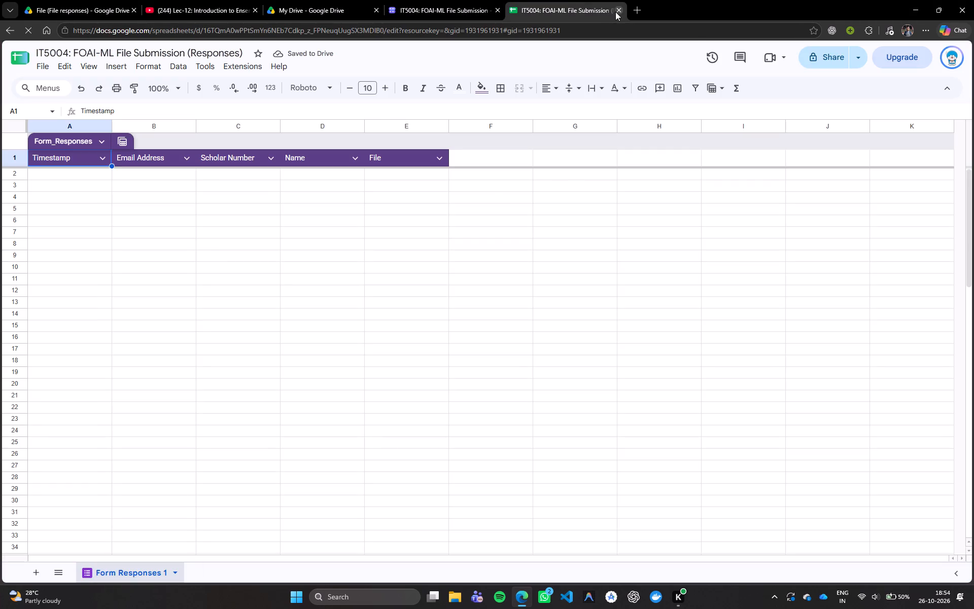
# Return to the form's questions, preview the form as respondents see it, and close the preview.
pyautogui.click(432, 83)
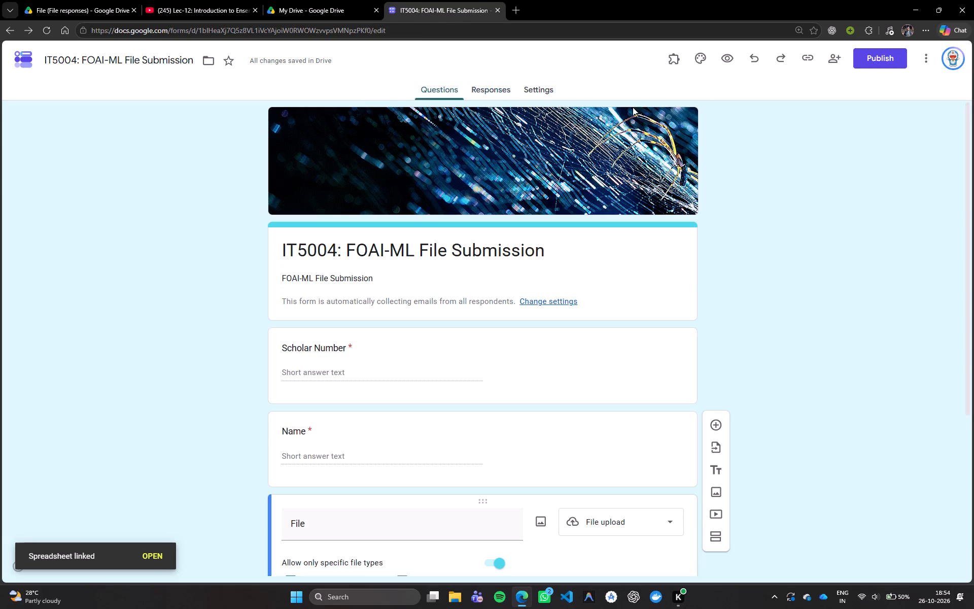
pyautogui.click(699, 61)
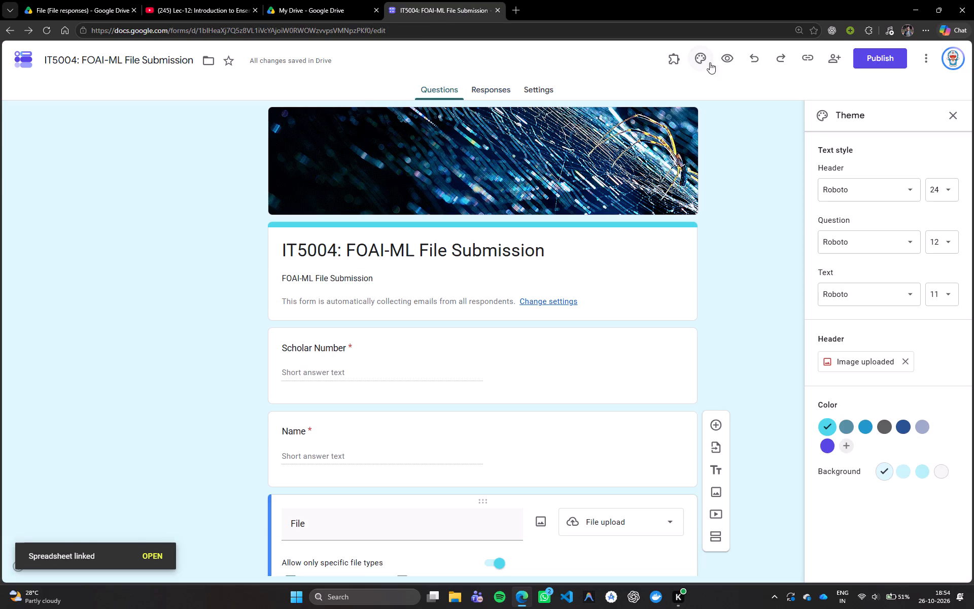
pyautogui.click(735, 60)
pyautogui.click(469, 0)
pyautogui.click(533, 0)
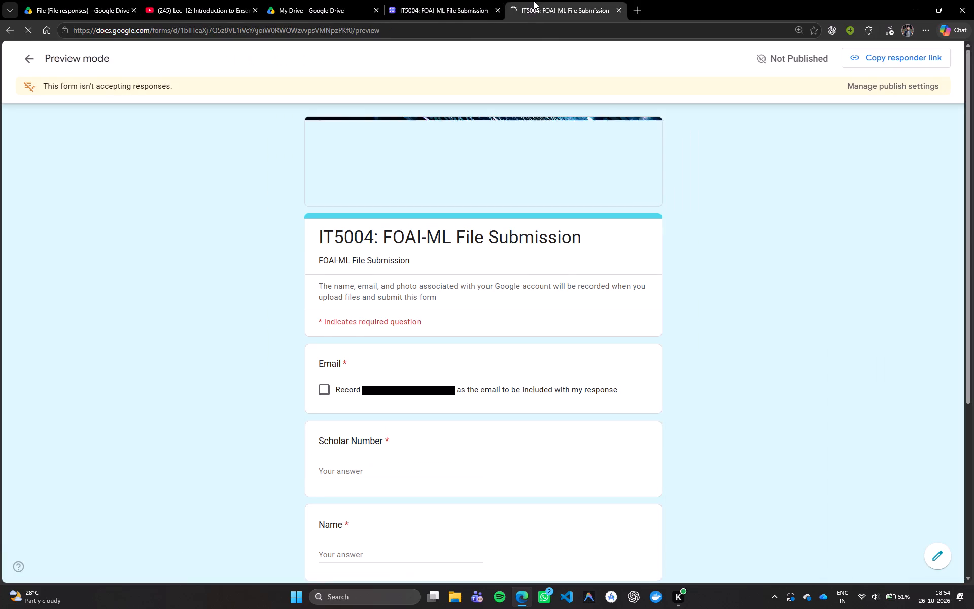
pyautogui.click(481, 0)
pyautogui.click(523, 0)
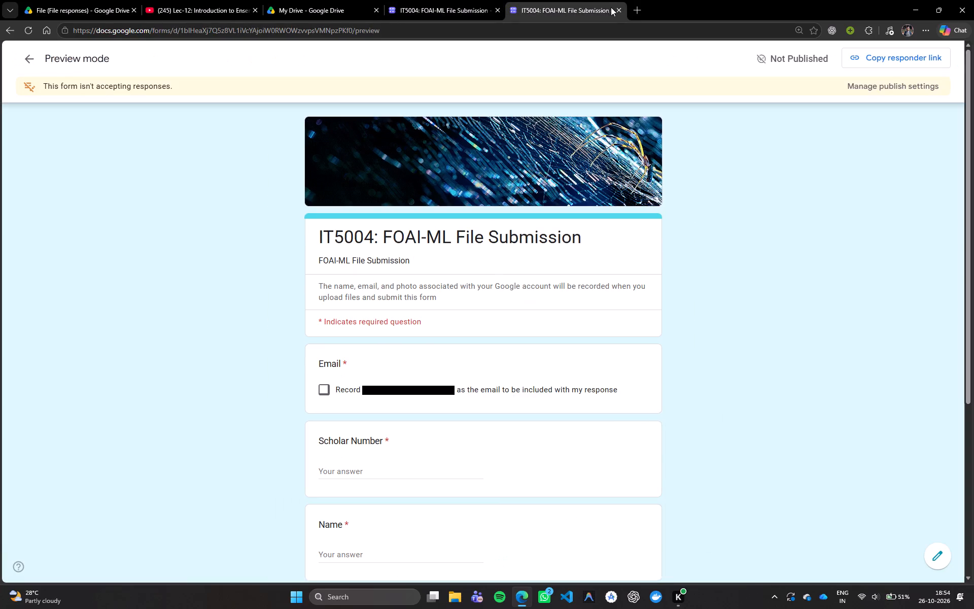
pyautogui.click(618, 10)
# Publish the IT5004: FOAI-ML File Submission form.
pyautogui.click(858, 63)
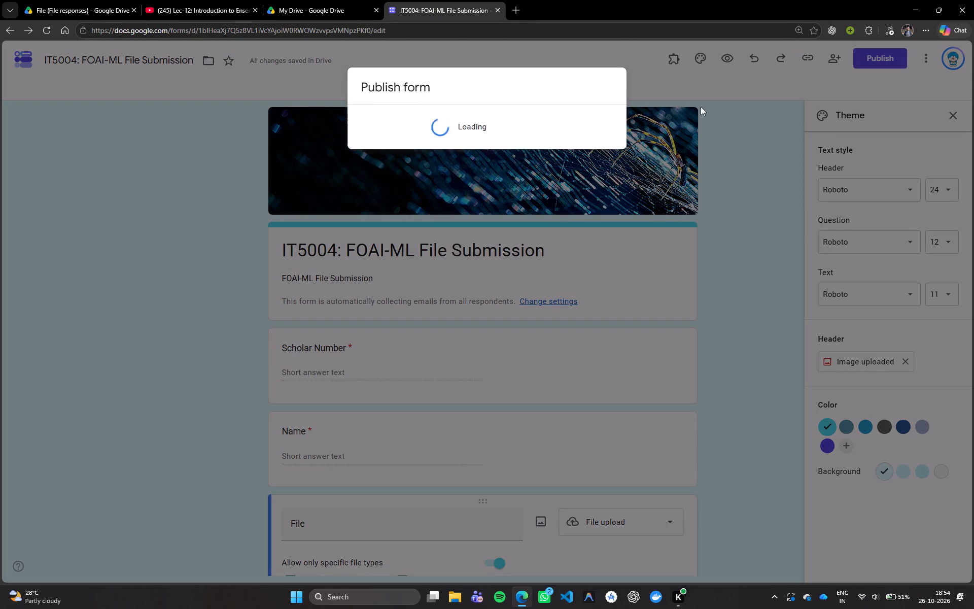
pyautogui.click(578, 223)
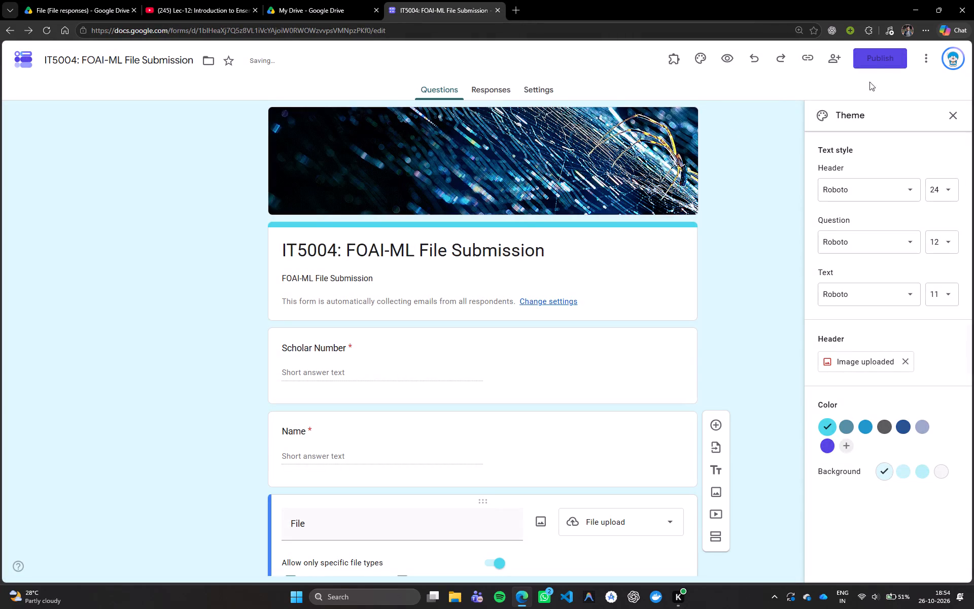
# Copy the form's responder link as a shortened URL.
pyautogui.click(796, 129)
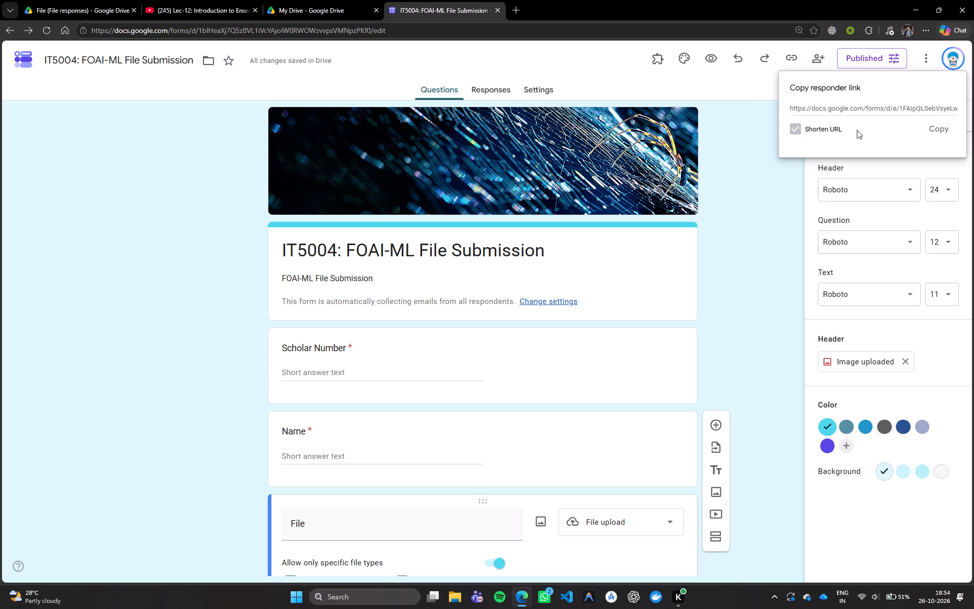
pyautogui.click(930, 131)
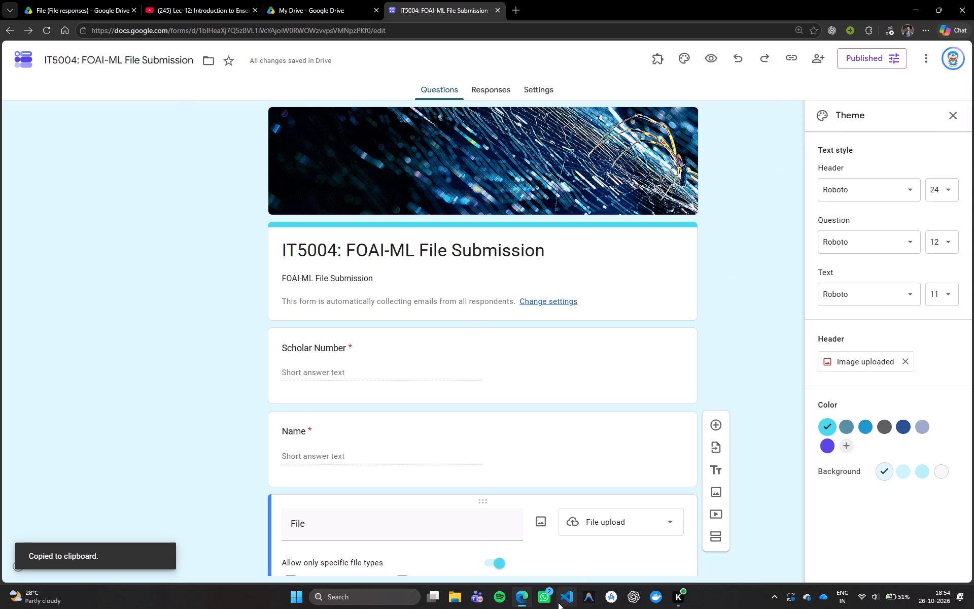
# Switch to Visual Studio Code.
pyautogui.click(558, 602)
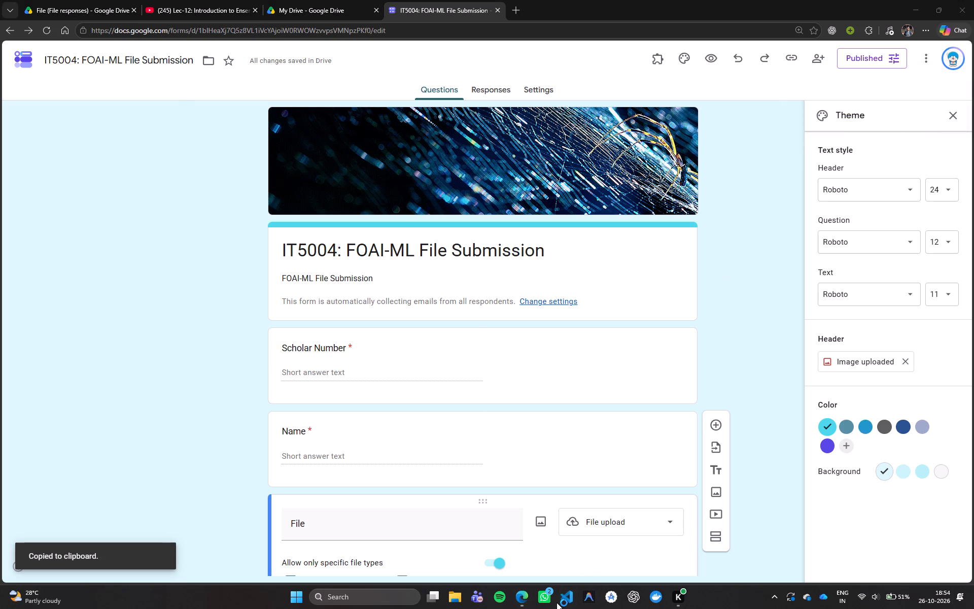
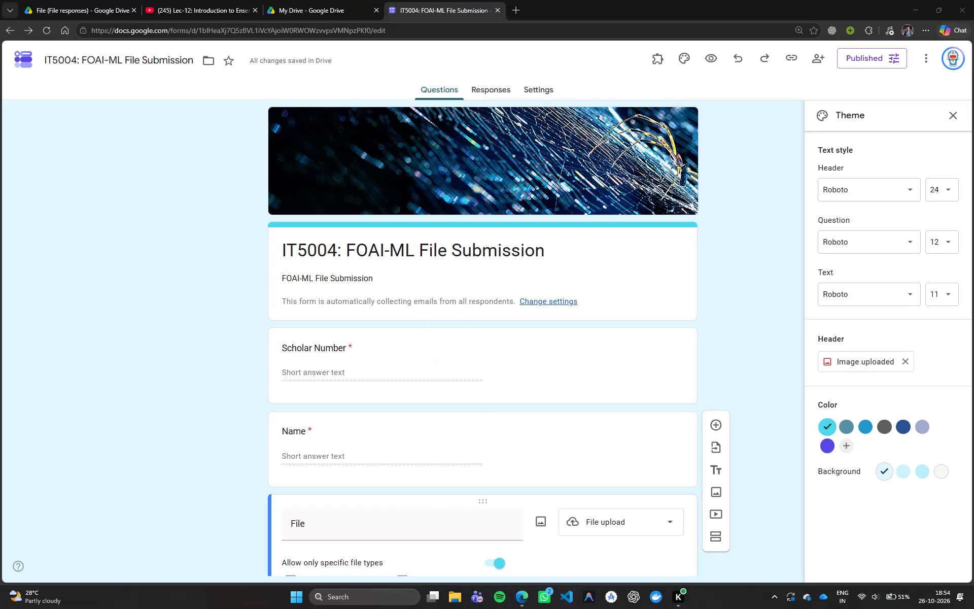
# Change the form's title to "IT5004: FOAI-ML File Submission (NEW)" and close the theme settings.
pyautogui.click(543, 256)
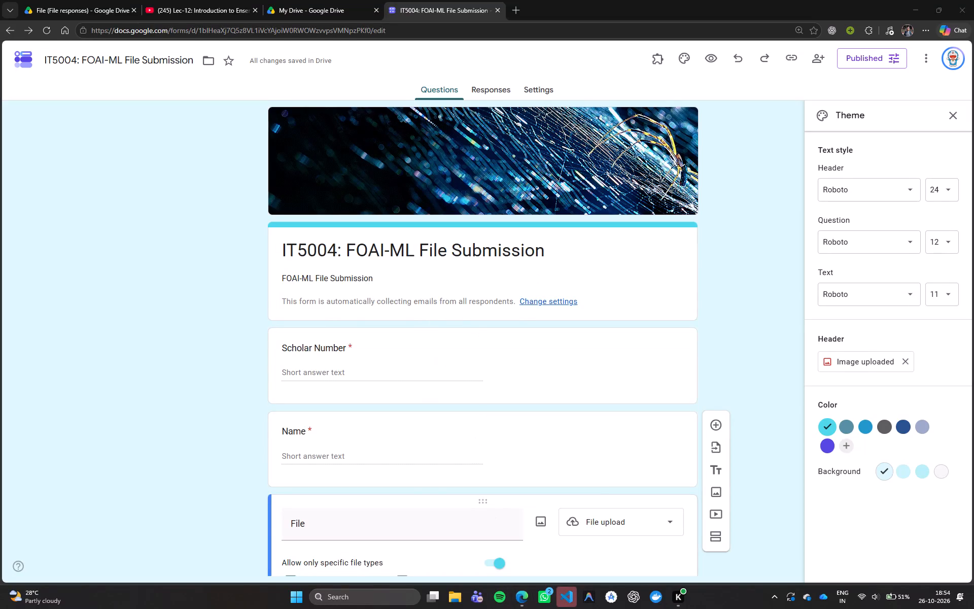
pyautogui.press('space')
pyautogui.write('(NEW')
pyautogui.hotkey('shift', ')')
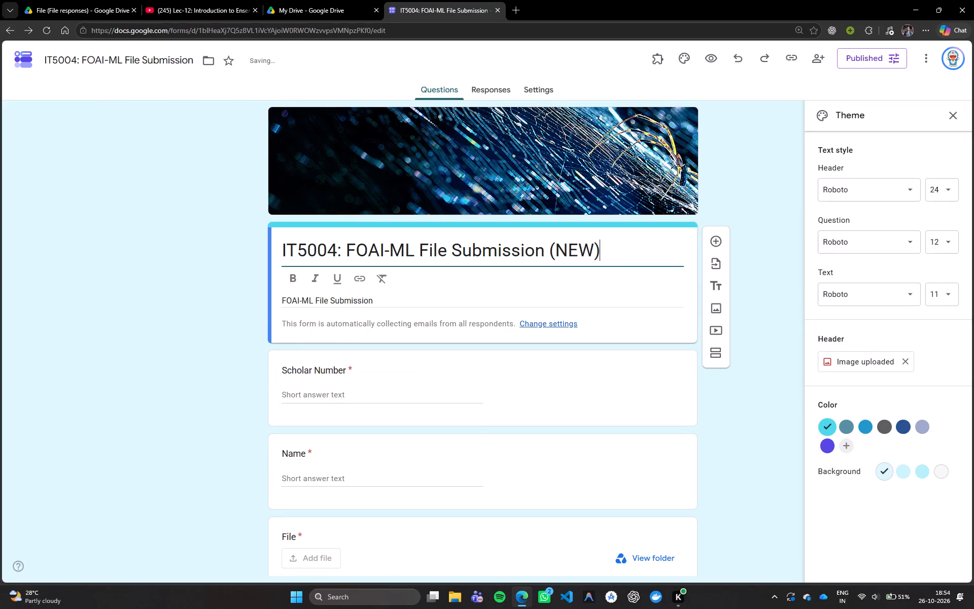
pyautogui.click(63, 267)
pyautogui.scroll(-6, 266, 187)
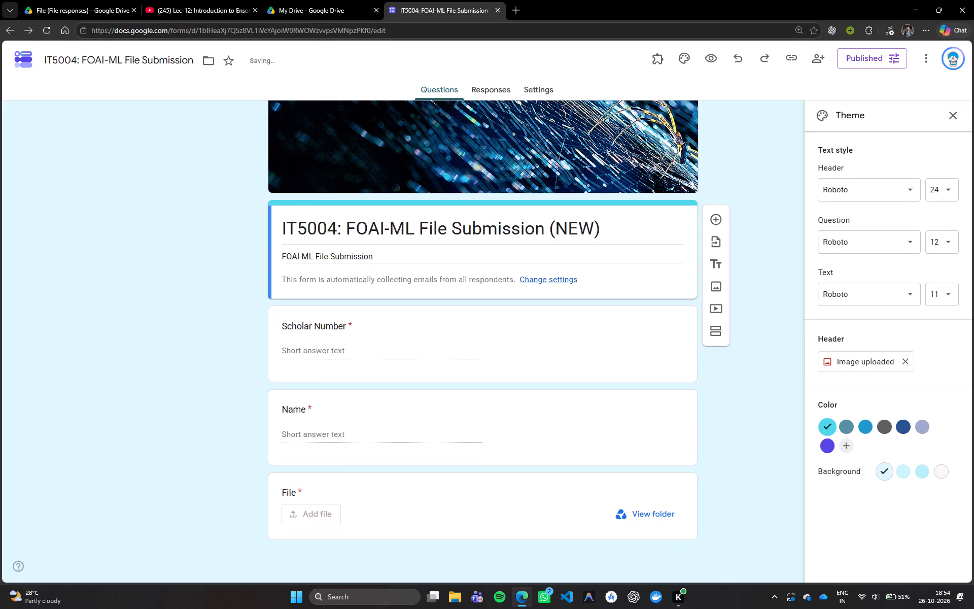
pyautogui.scroll(-3, 601, 239)
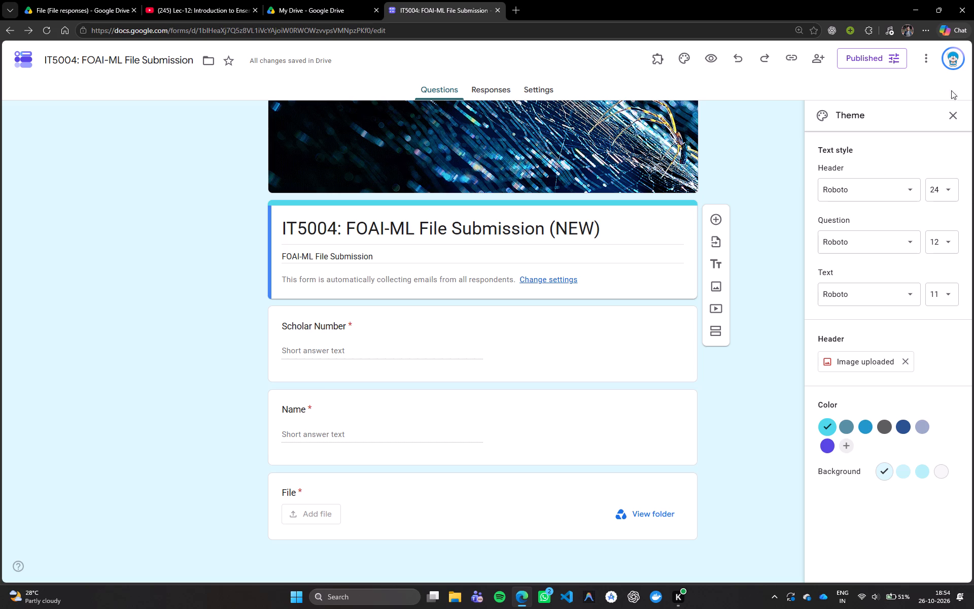
pyautogui.click(949, 117)
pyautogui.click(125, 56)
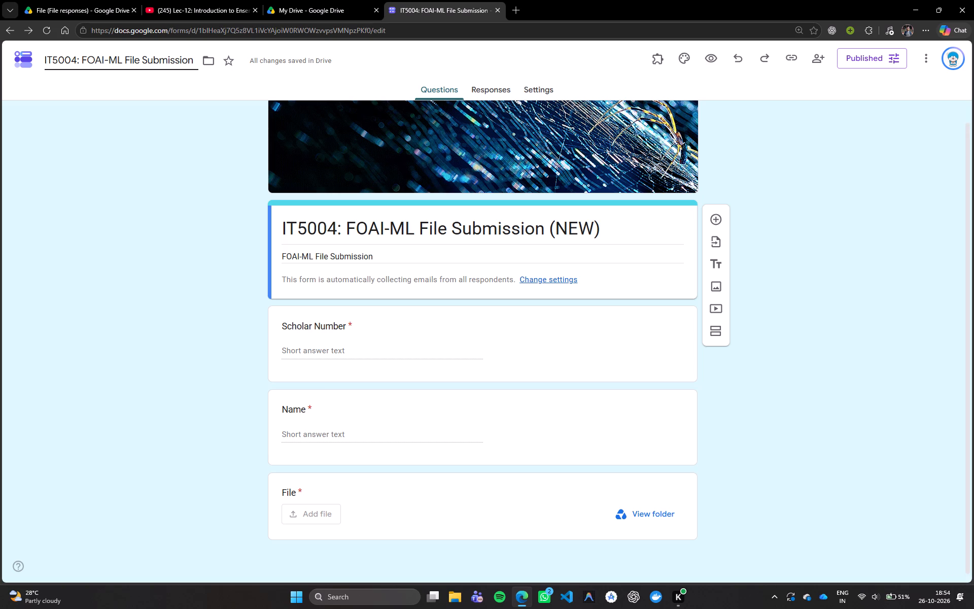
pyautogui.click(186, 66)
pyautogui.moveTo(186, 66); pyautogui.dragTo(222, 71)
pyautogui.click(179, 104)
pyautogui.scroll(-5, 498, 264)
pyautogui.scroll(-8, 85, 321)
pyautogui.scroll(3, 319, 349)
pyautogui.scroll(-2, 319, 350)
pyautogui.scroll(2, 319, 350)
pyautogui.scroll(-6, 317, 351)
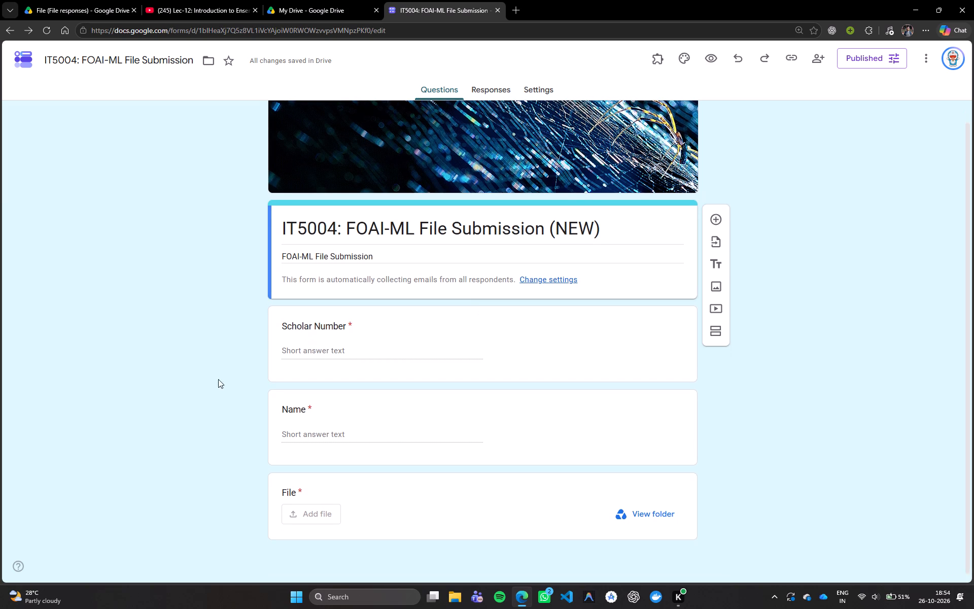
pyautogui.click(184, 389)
# Rename the Scholar Number question to "Scholar No.".
pyautogui.click(336, 321)
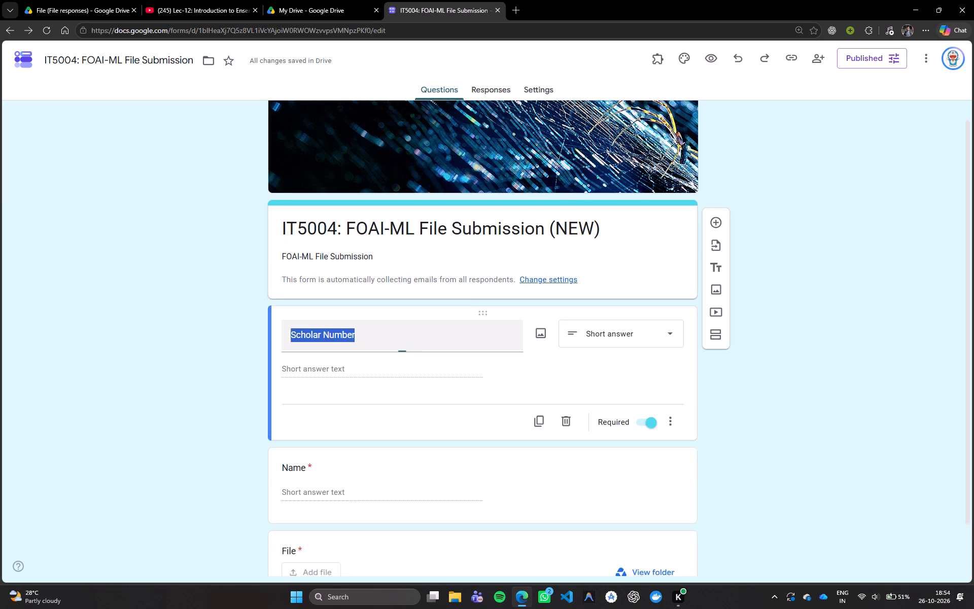
pyautogui.moveTo(358, 335); pyautogui.dragTo(353, 335)
pyautogui.click(361, 338)
pyautogui.moveTo(361, 338); pyautogui.dragTo(338, 330)
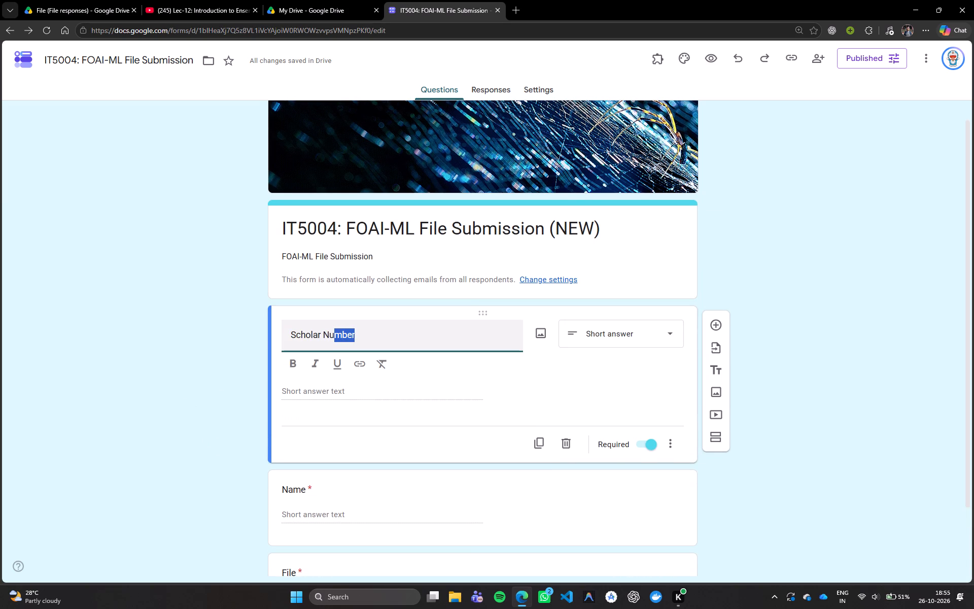
pyautogui.moveTo(338, 330); pyautogui.dragTo(331, 329)
pyautogui.press('o')
pyautogui.press('.')
pyautogui.click(116, 331)
pyautogui.scroll(-4, 126, 301)
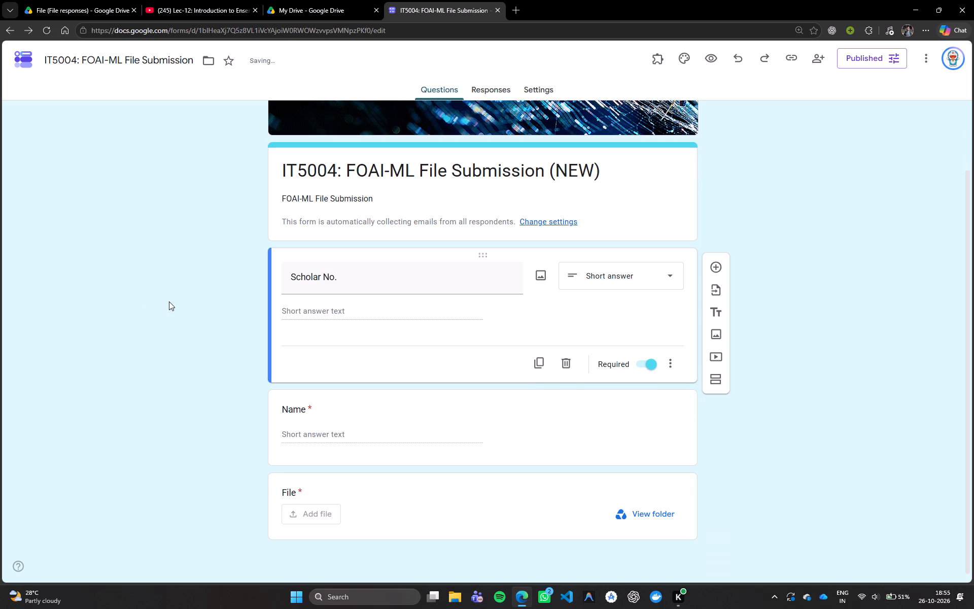
pyautogui.scroll(-1, 192, 324)
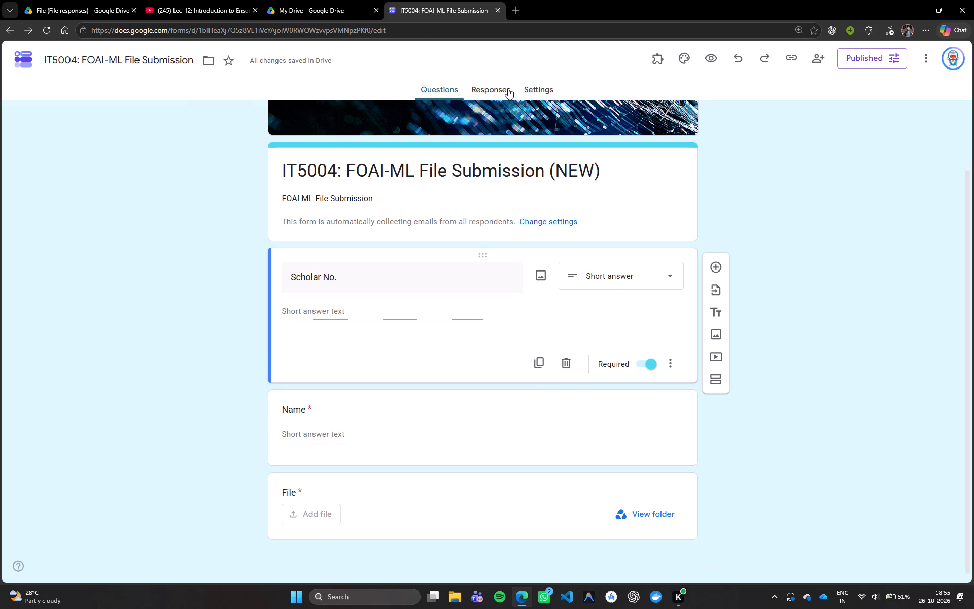
# Open the form's settings.
pyautogui.click(508, 88)
pyautogui.click(535, 88)
# In My Drive, rename the existing IT5004: FOAI-ML File Submission folder to "IT5004: FOAI-ML File Submission (OLD)".
pyautogui.click(332, 0)
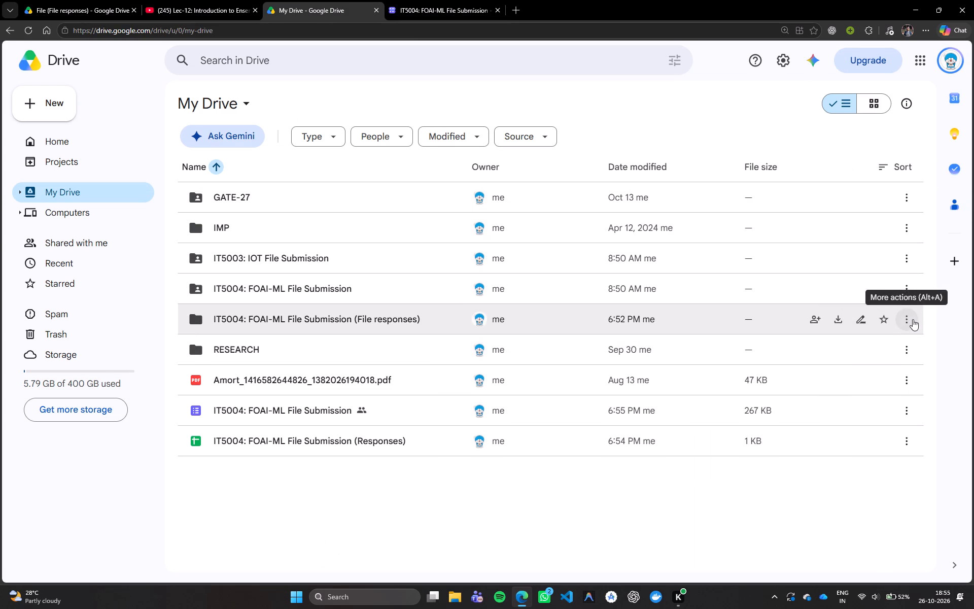
pyautogui.click(908, 289)
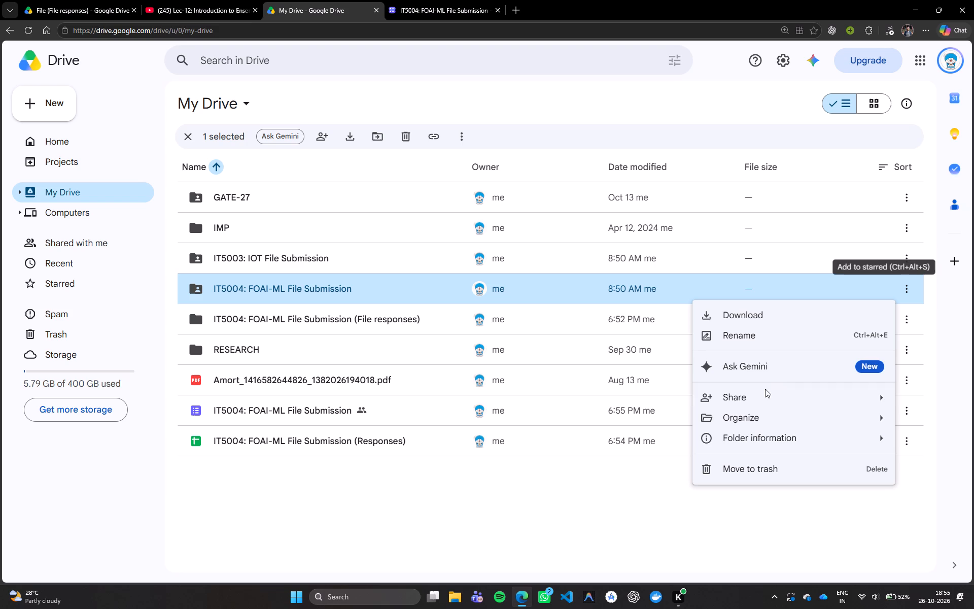
pyautogui.click(773, 329)
pyautogui.click(518, 308)
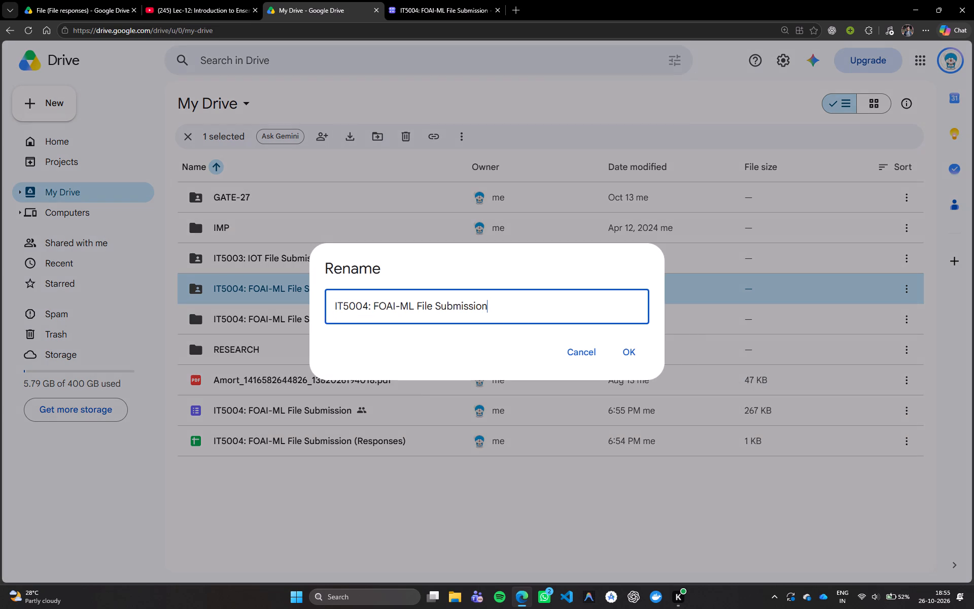
pyautogui.press('space')
pyautogui.write('(OLD)')
pyautogui.click(620, 353)
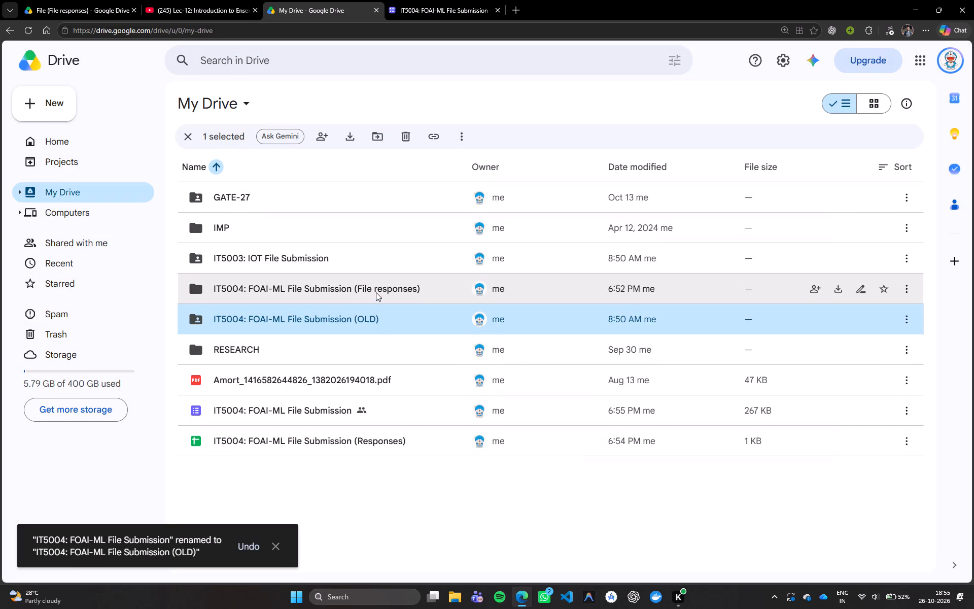
# Rename the IT5004: FOAI-ML File Submission (File responses) folder to "IT5004: FOAI-ML File Submission", check its contents, and return to My Drive.
pyautogui.doubleClick(376, 292)
pyautogui.click(214, 95)
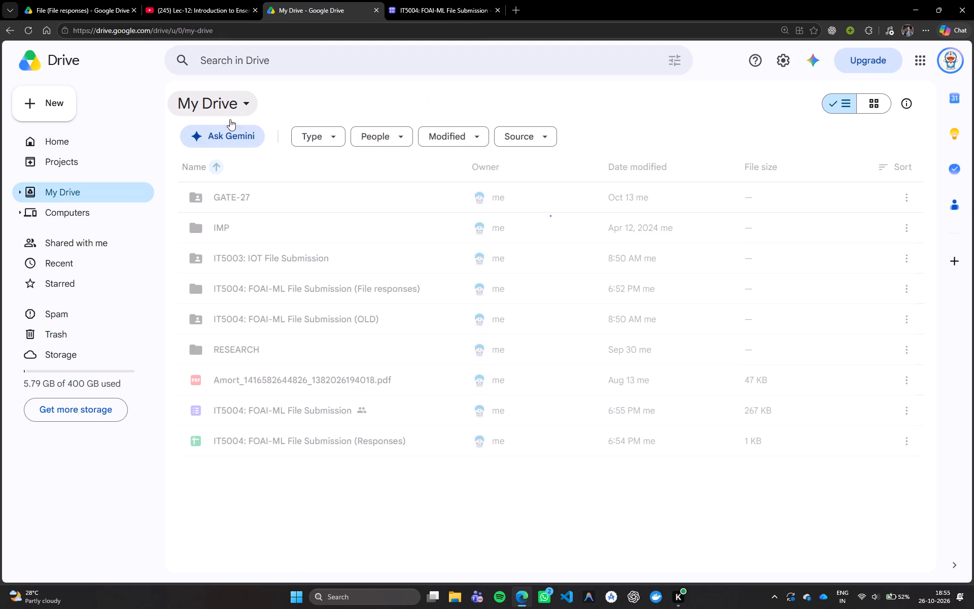
pyautogui.click(904, 287)
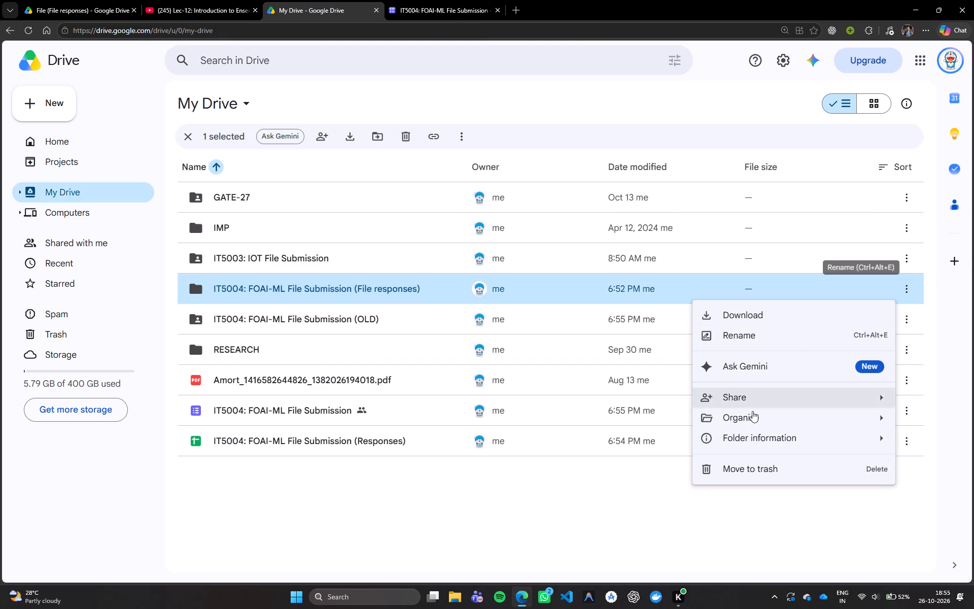
pyautogui.click(749, 336)
pyautogui.click(497, 309)
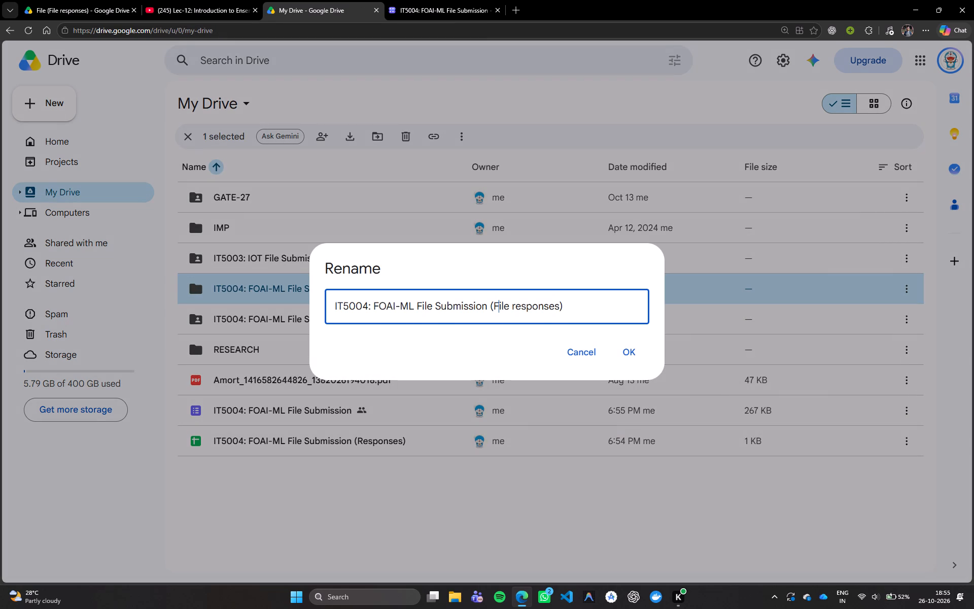
pyautogui.moveTo(487, 303); pyautogui.dragTo(596, 301)
pyautogui.press('BackSpace')
pyautogui.click(620, 353)
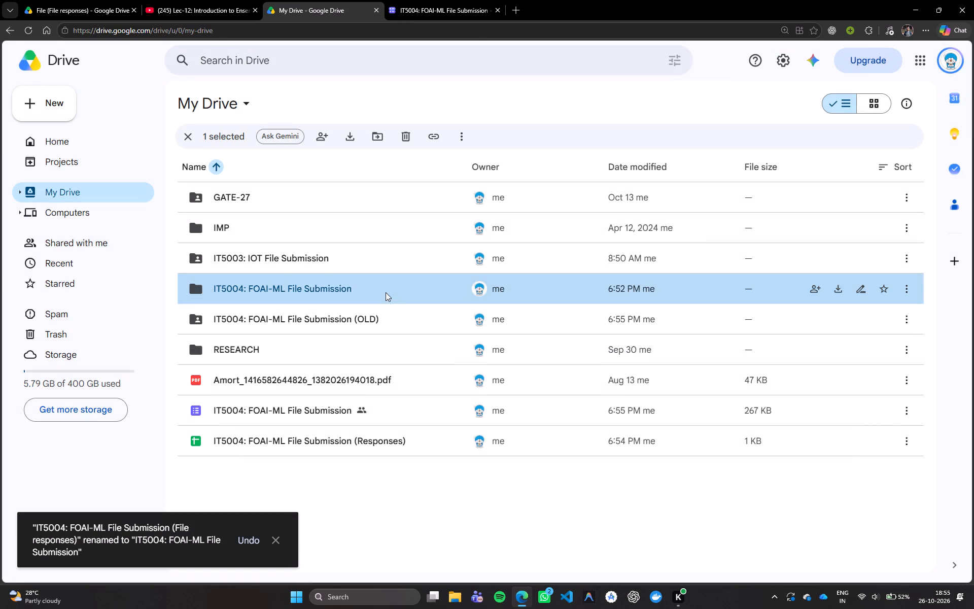
pyautogui.doubleClick(386, 292)
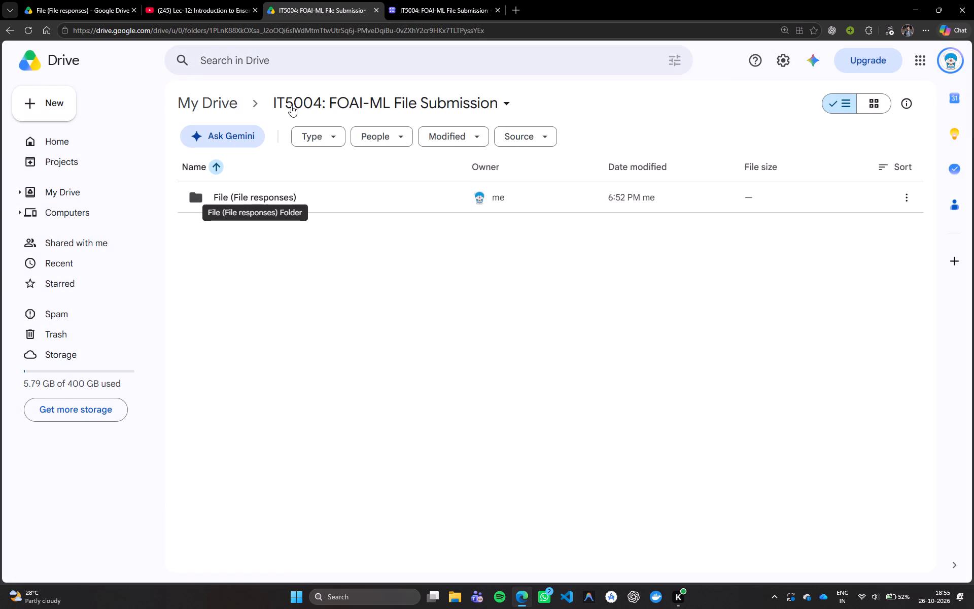
pyautogui.click(221, 105)
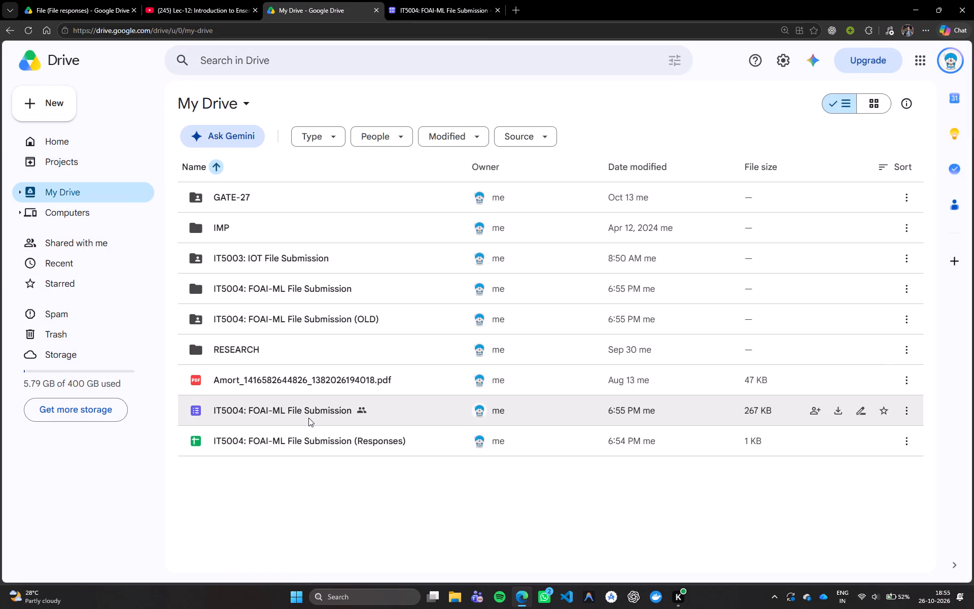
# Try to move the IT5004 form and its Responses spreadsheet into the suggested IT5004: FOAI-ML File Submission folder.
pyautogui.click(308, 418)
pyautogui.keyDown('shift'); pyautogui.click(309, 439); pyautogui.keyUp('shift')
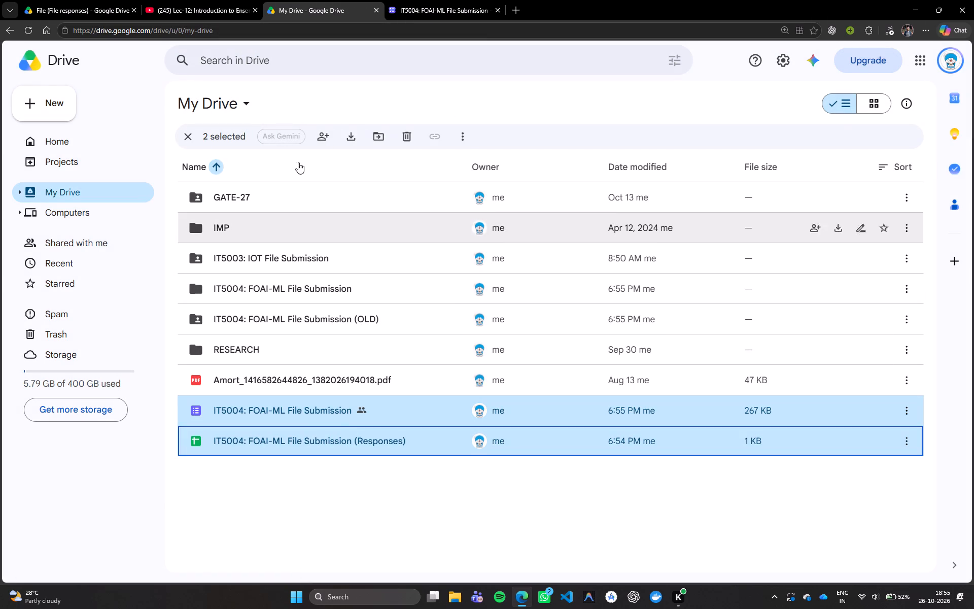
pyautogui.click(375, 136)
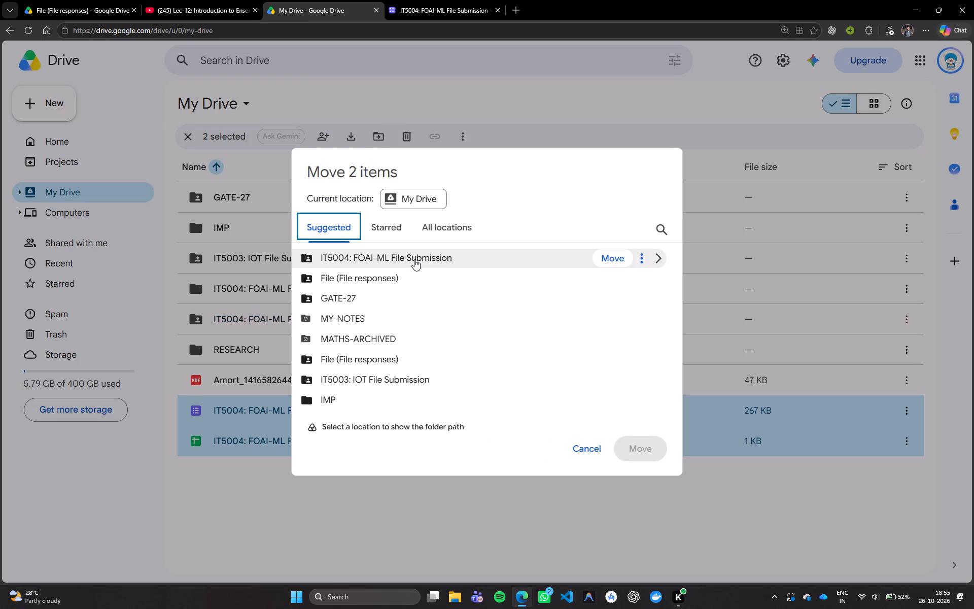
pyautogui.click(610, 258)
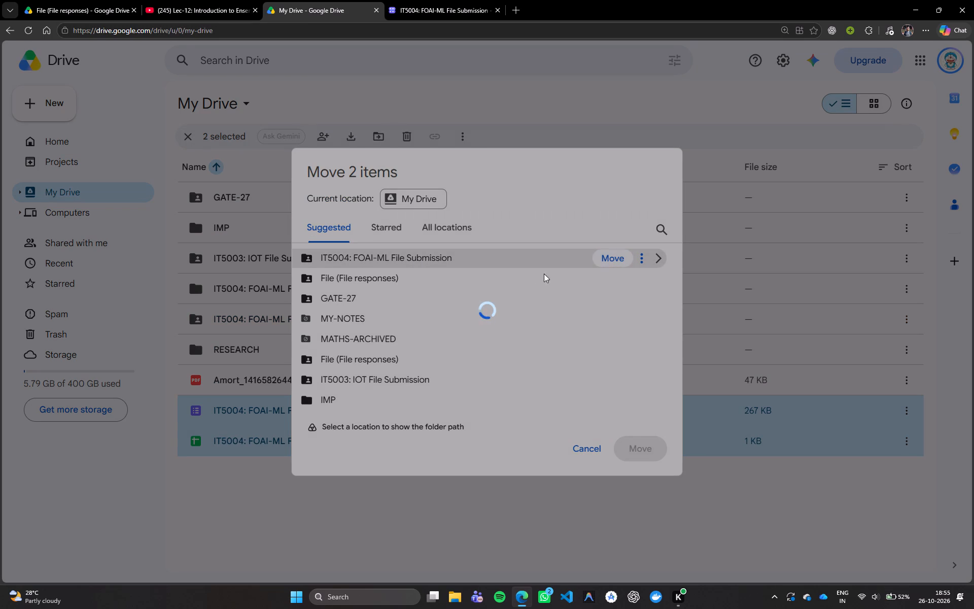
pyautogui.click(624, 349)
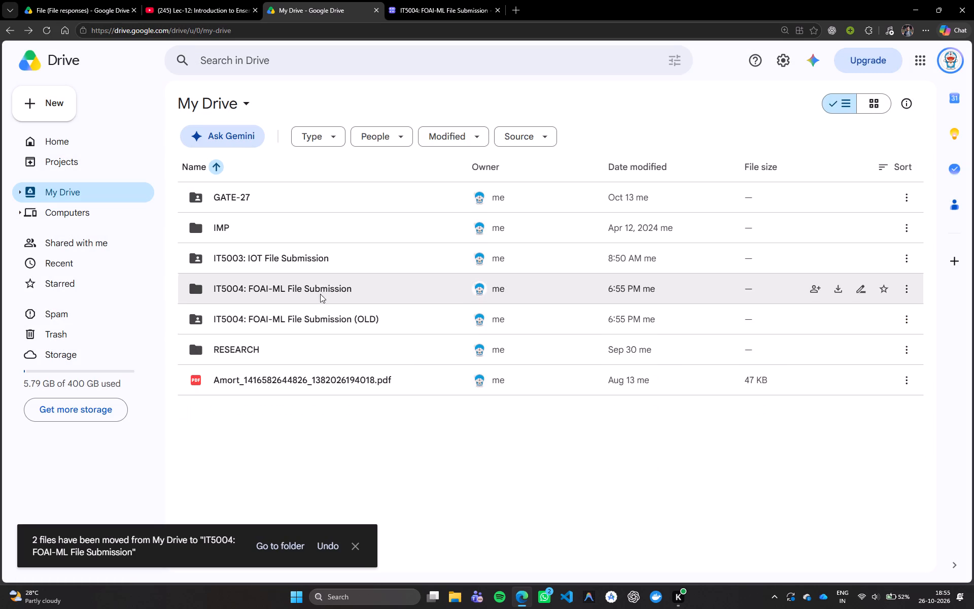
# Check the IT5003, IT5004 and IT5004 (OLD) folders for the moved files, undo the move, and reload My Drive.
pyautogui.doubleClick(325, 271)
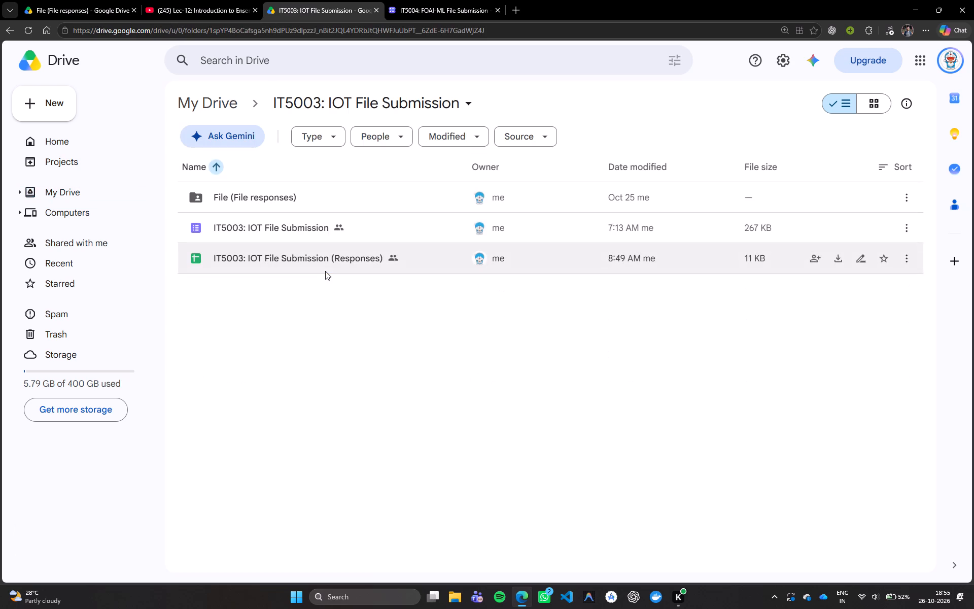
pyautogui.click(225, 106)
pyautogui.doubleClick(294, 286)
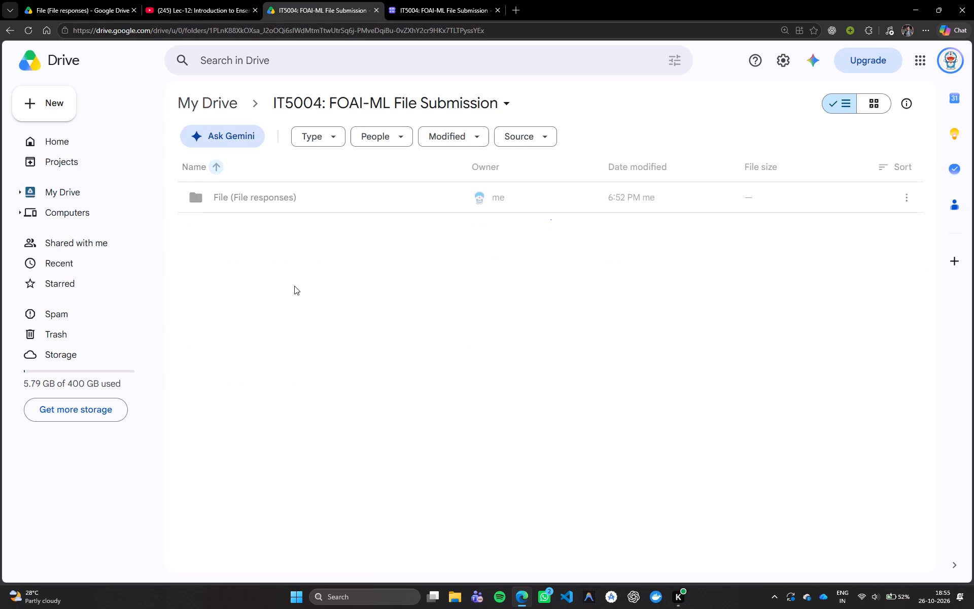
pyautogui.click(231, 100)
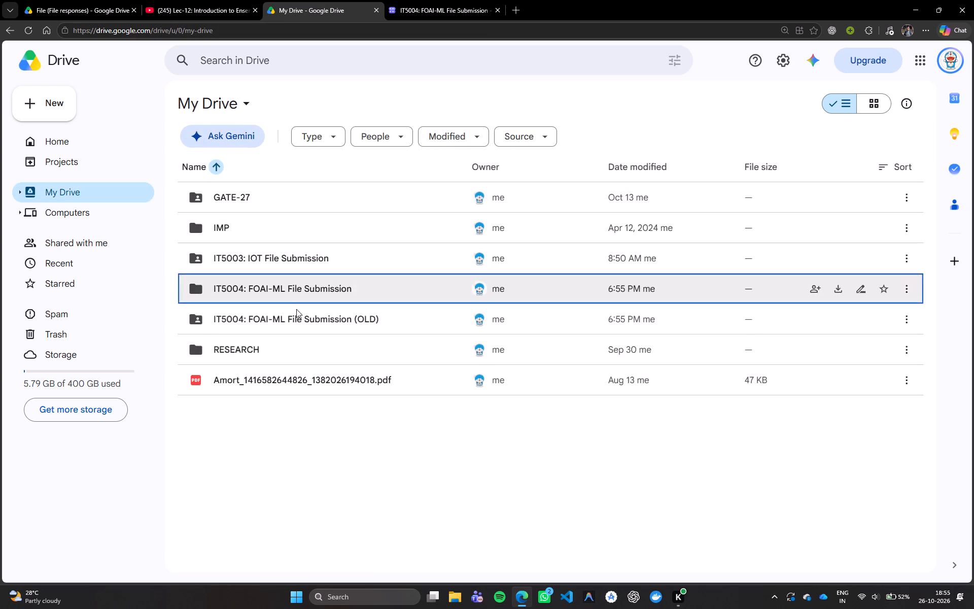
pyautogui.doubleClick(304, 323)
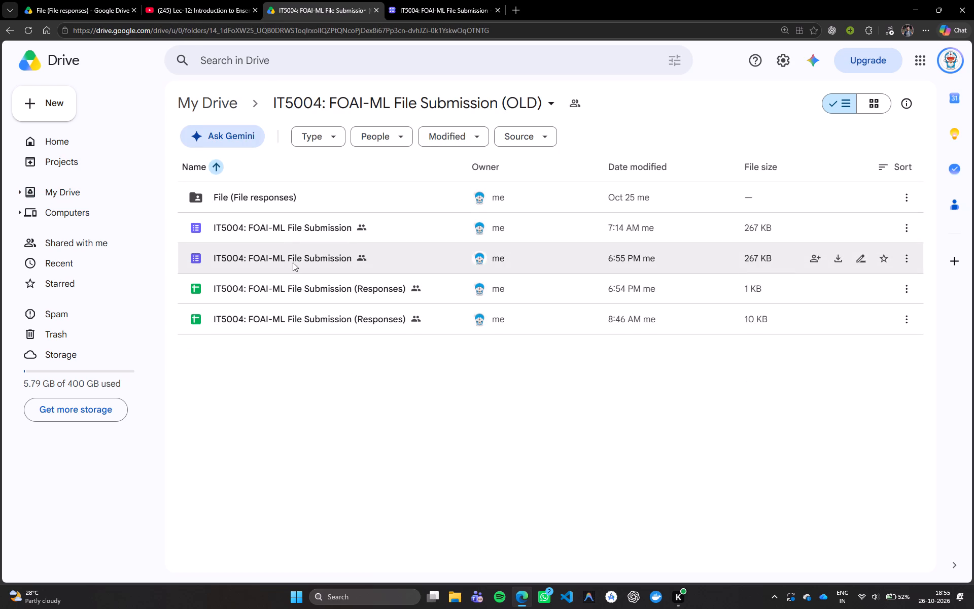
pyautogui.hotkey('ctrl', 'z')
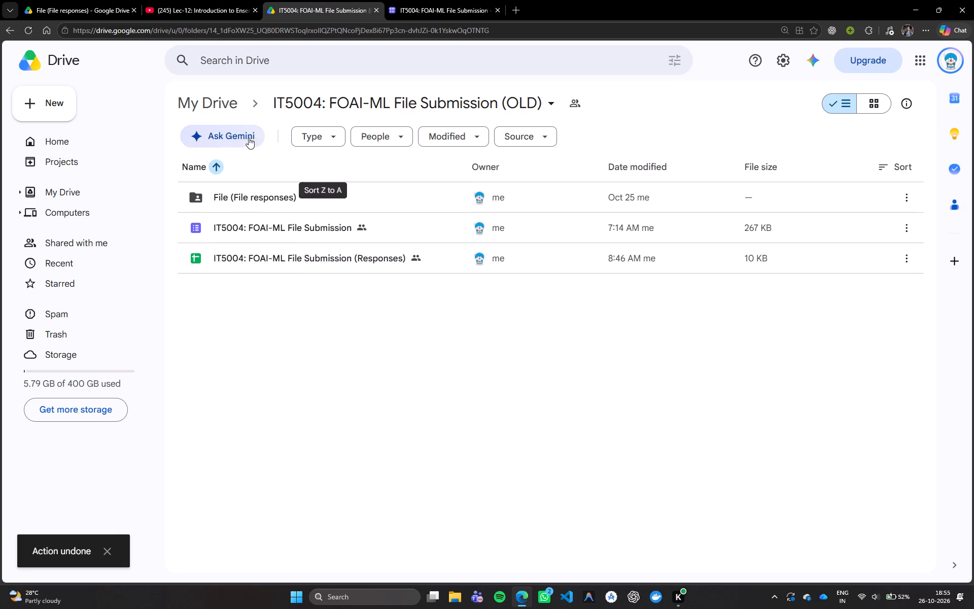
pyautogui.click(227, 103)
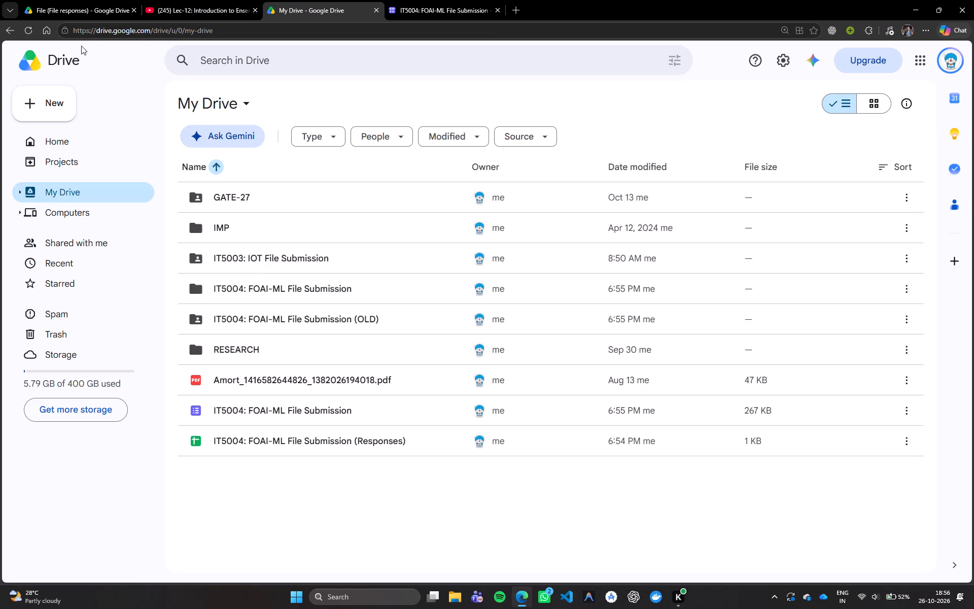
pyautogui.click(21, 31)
# Return to the IT5004 form and switch to WhatsApp.
pyautogui.click(461, 0)
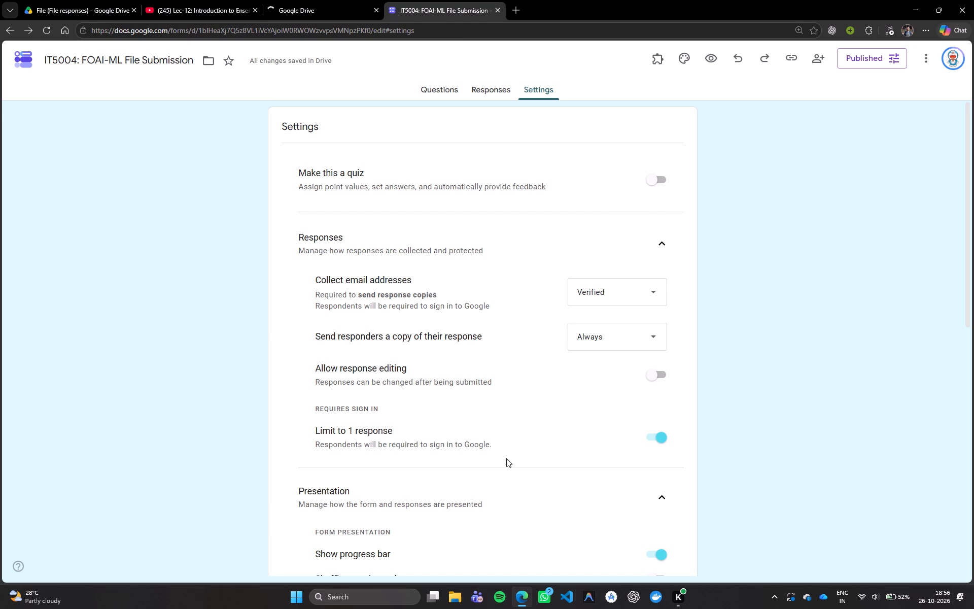
pyautogui.click(550, 593)
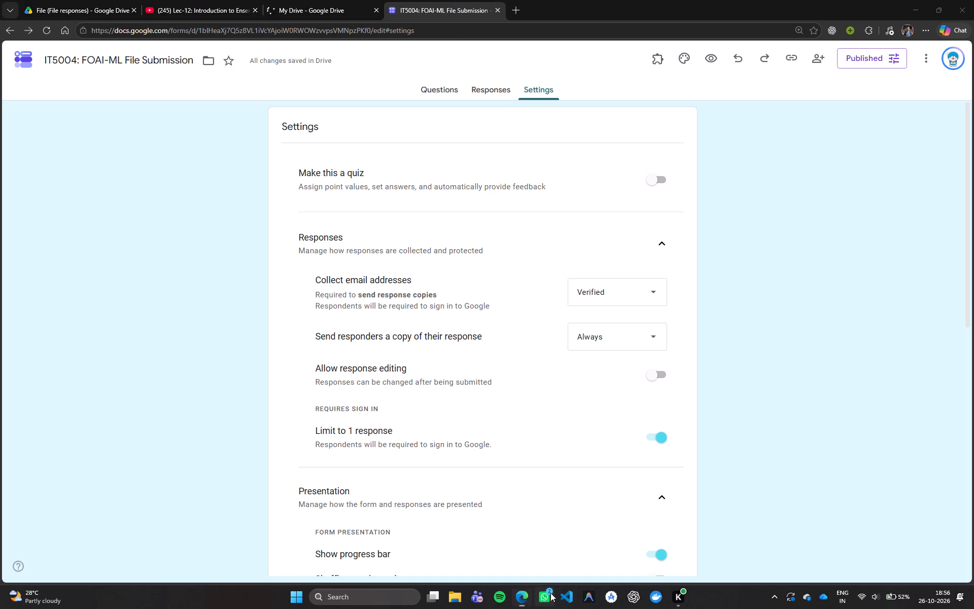
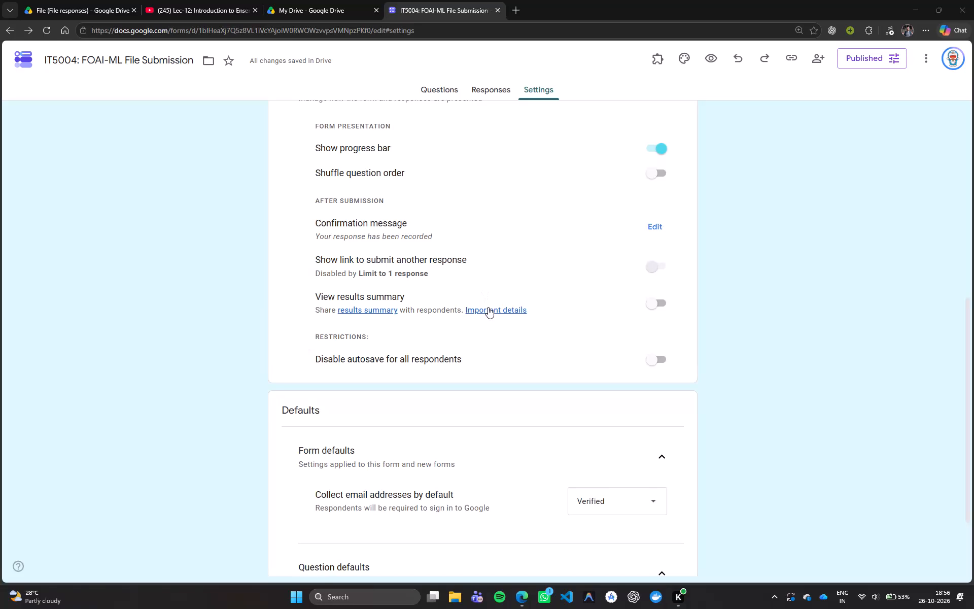
# Review the IT5004 form's response, presentation and default settings, and check its responses and question list.
pyautogui.scroll(3, 488, 307)
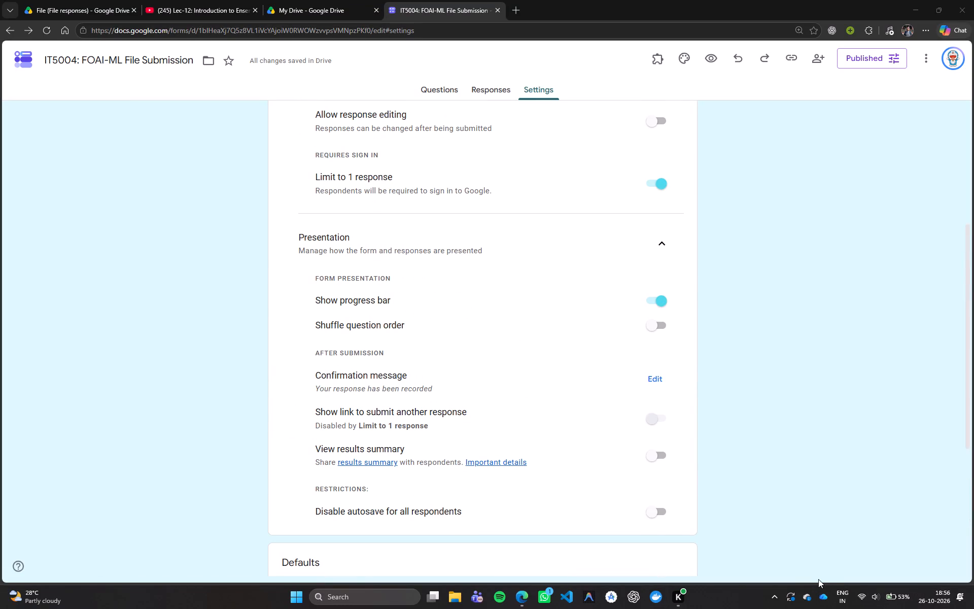
pyautogui.scroll(-6, 402, 321)
pyautogui.scroll(1, 402, 323)
pyautogui.scroll(-2, 402, 323)
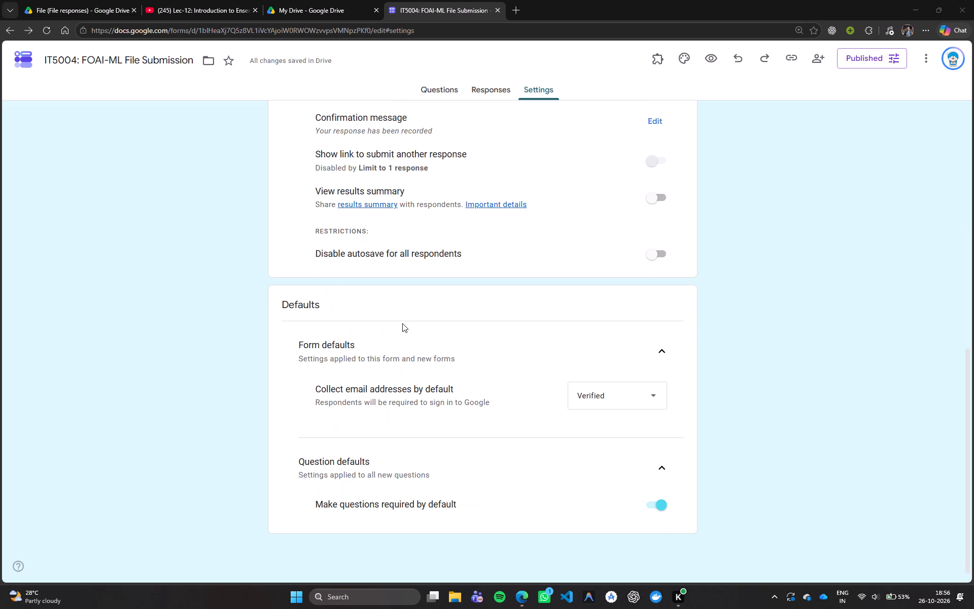
pyautogui.scroll(-2, 402, 323)
pyautogui.scroll(1, 402, 326)
pyautogui.scroll(-1, 402, 327)
pyautogui.scroll(3, 402, 330)
pyautogui.scroll(-1, 401, 332)
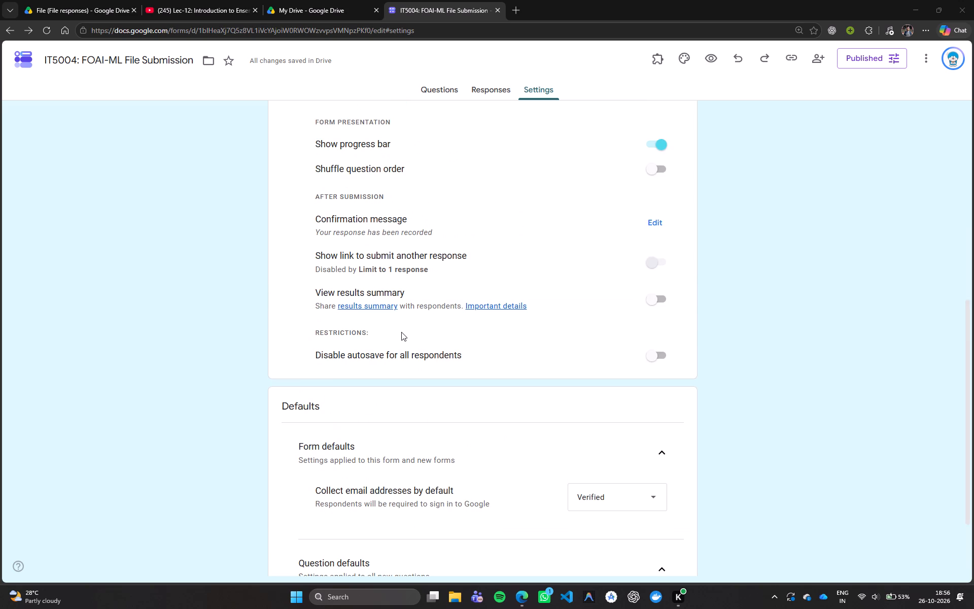
pyautogui.scroll(-5, 496, 404)
pyautogui.scroll(1, 496, 404)
pyautogui.scroll(-3, 496, 404)
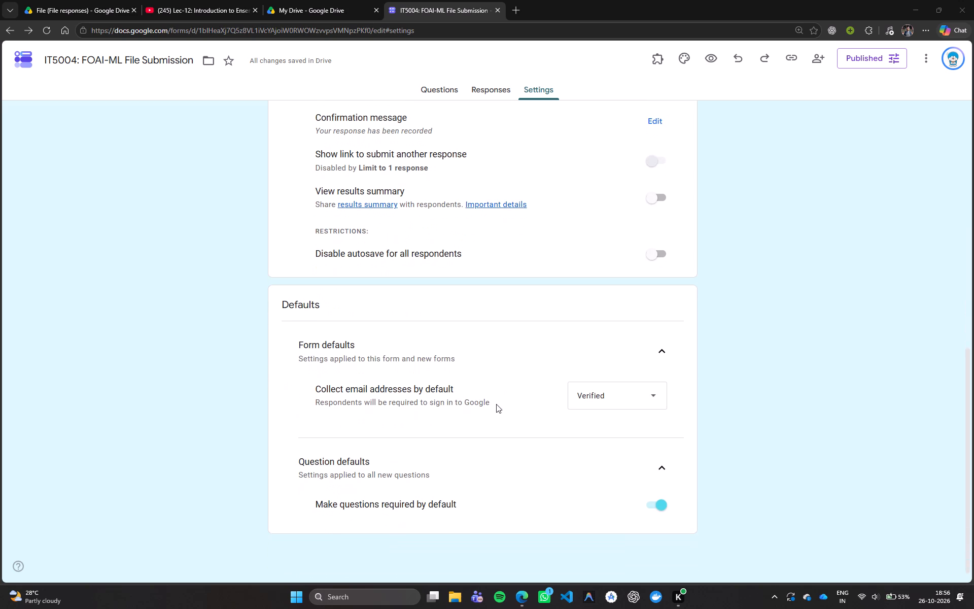
pyautogui.scroll(-1, 496, 404)
pyautogui.scroll(13, 496, 404)
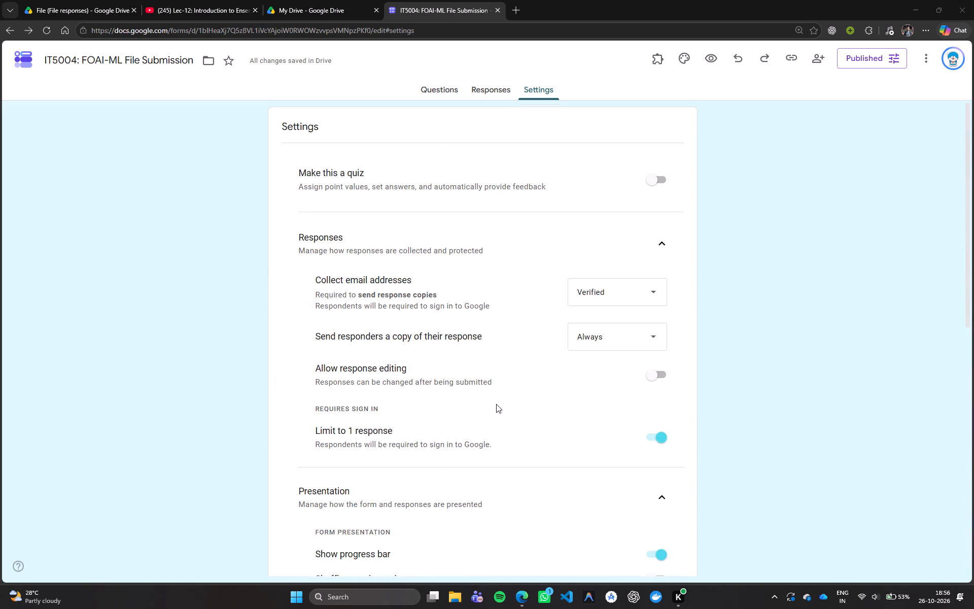
pyautogui.scroll(2, 496, 404)
pyautogui.scroll(-11, 496, 404)
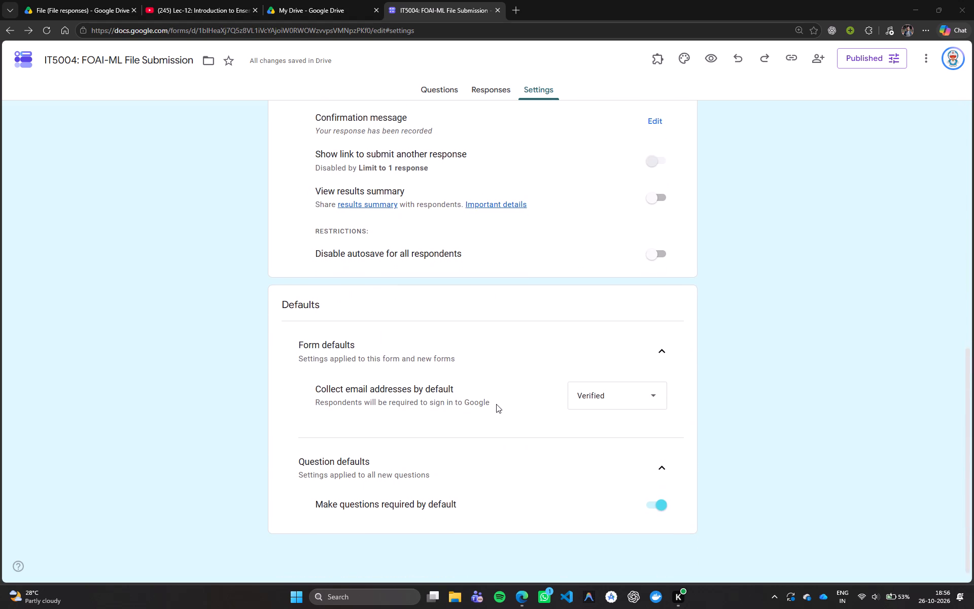
pyautogui.click(472, 84)
pyautogui.click(447, 87)
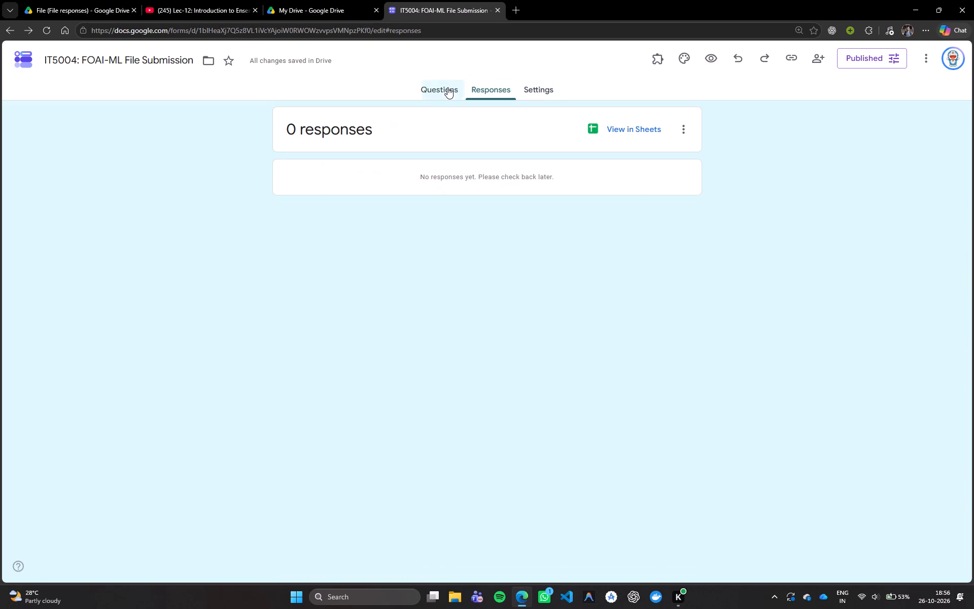
pyautogui.scroll(-9, 475, 271)
pyautogui.click(181, 352)
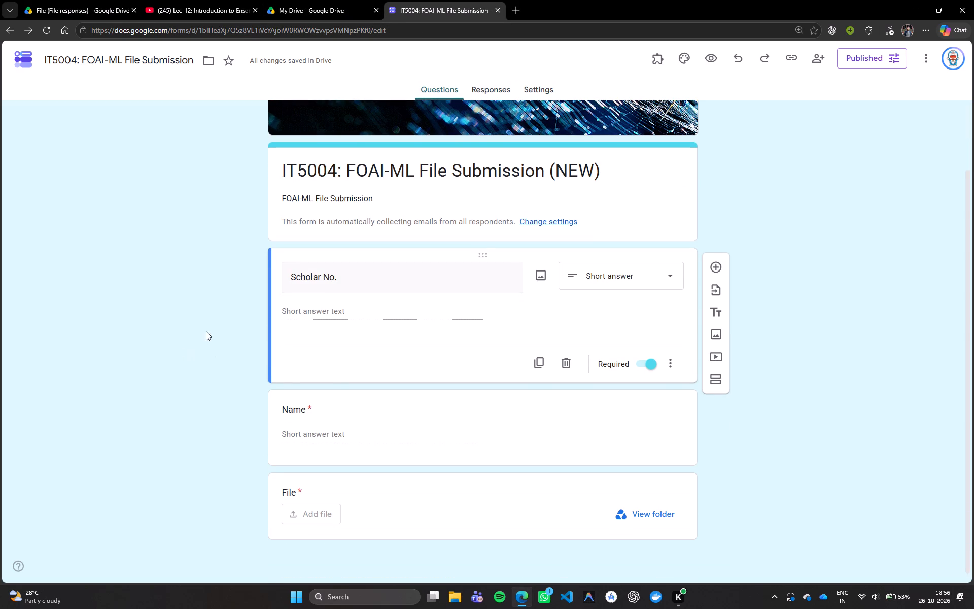
# In My Drive, move the IT5004: FOAI-ML File Submission form and its Responses spreadsheet into the IT5004: FOAI-ML File Submission folder.
pyautogui.click(324, 0)
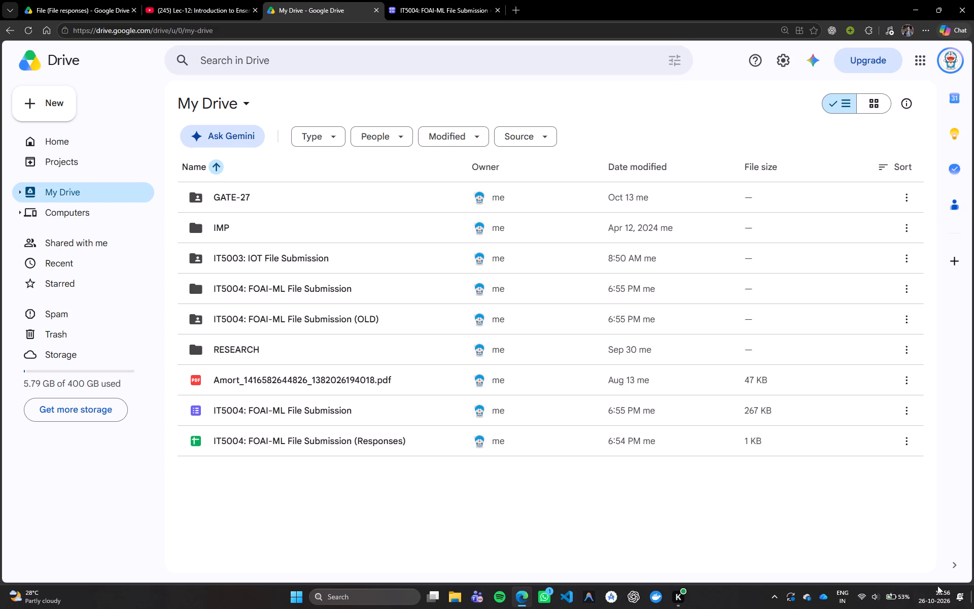
pyautogui.click(273, 409)
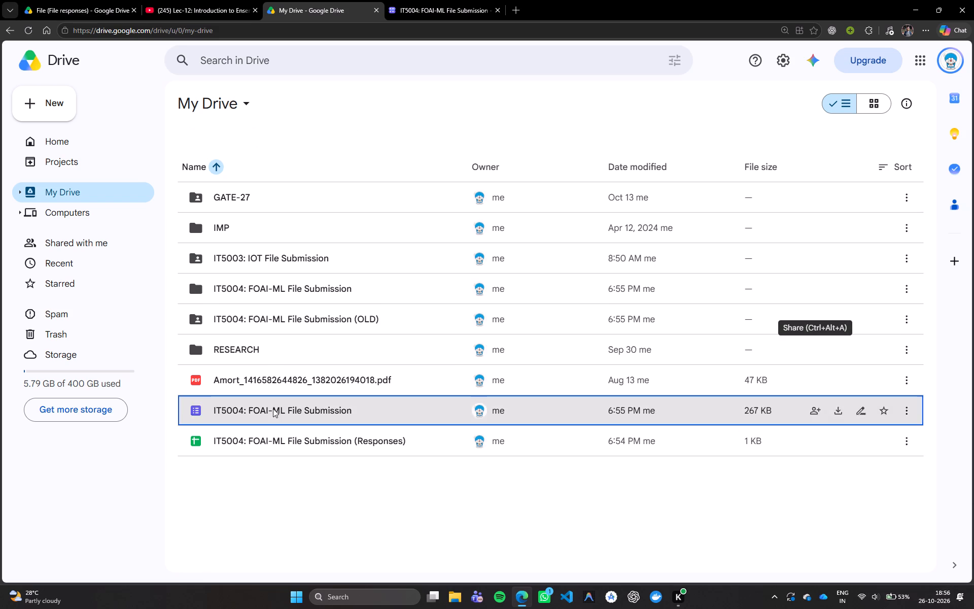
pyautogui.keyDown('shift'); pyautogui.click(274, 439); pyautogui.keyUp('shift')
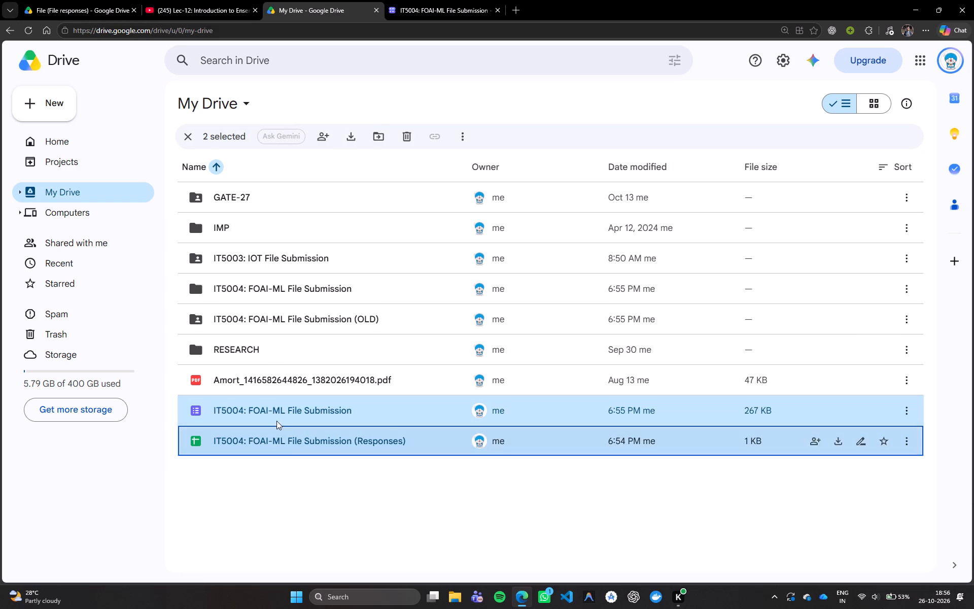
pyautogui.click(375, 138)
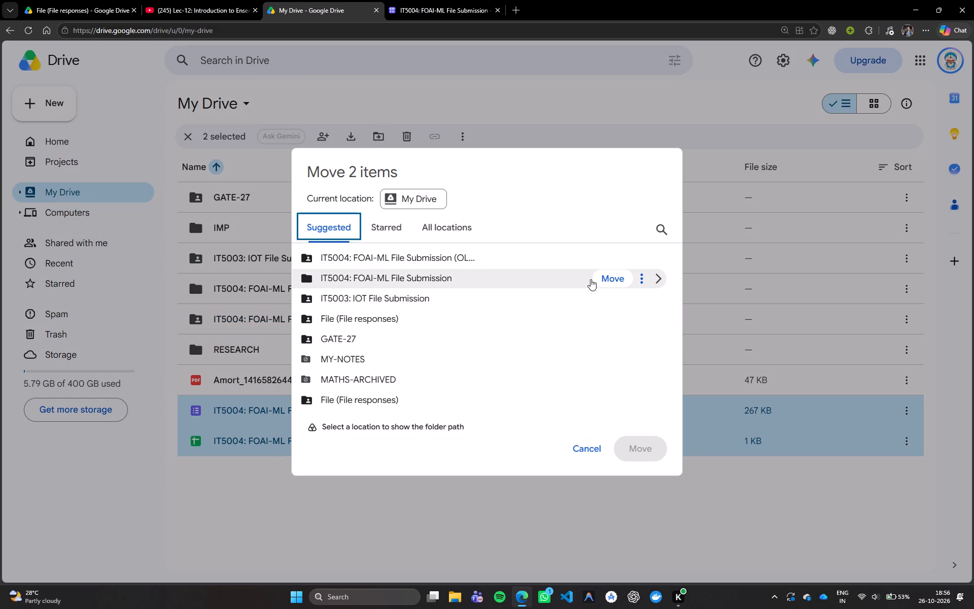
pyautogui.click(603, 279)
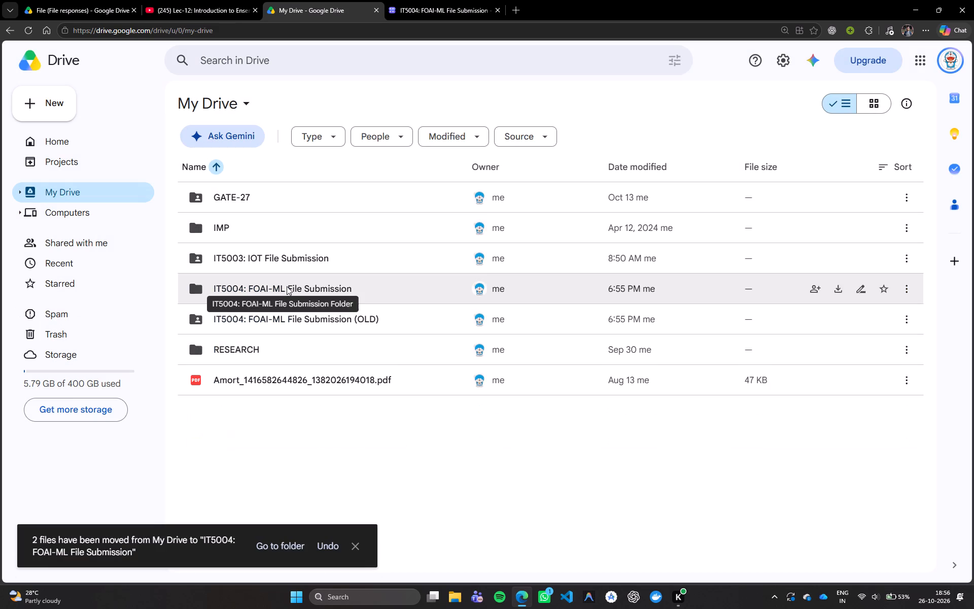
# Check the contents of the IT5004: FOAI-ML File Submission folder and its File (File responses) subfolder, and return to My Drive.
pyautogui.doubleClick(281, 292)
pyautogui.doubleClick(274, 202)
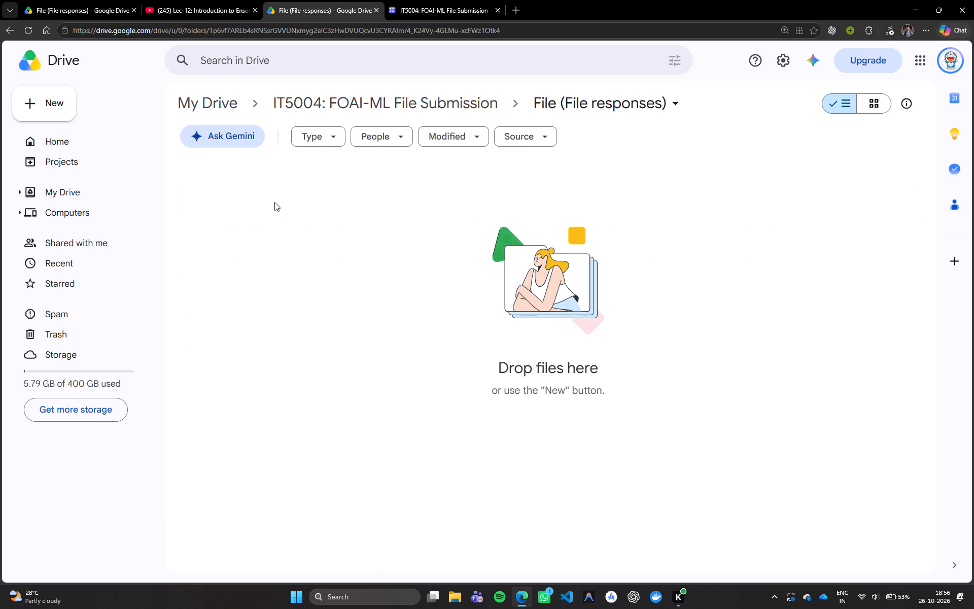
pyautogui.click(456, 109)
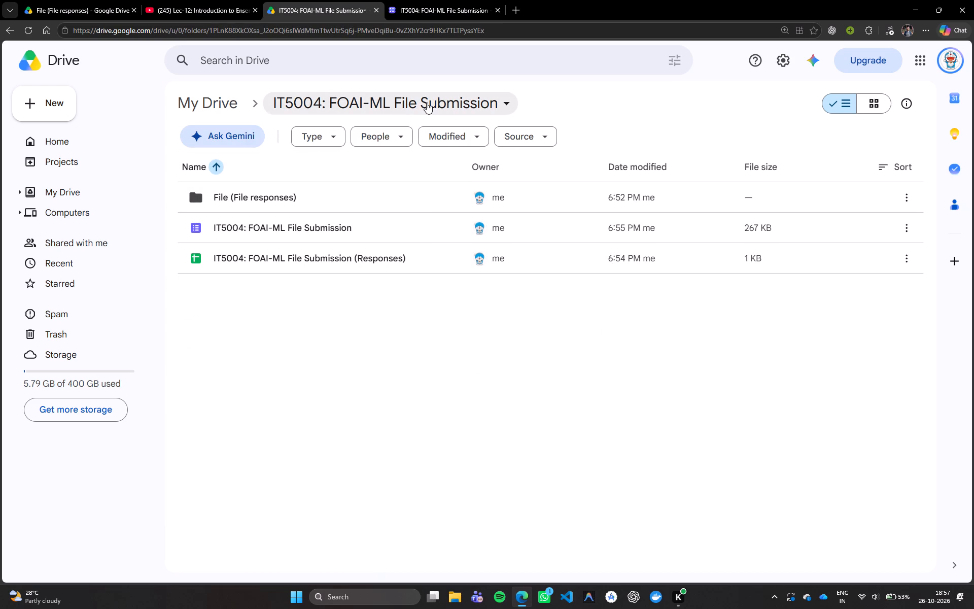
pyautogui.click(206, 101)
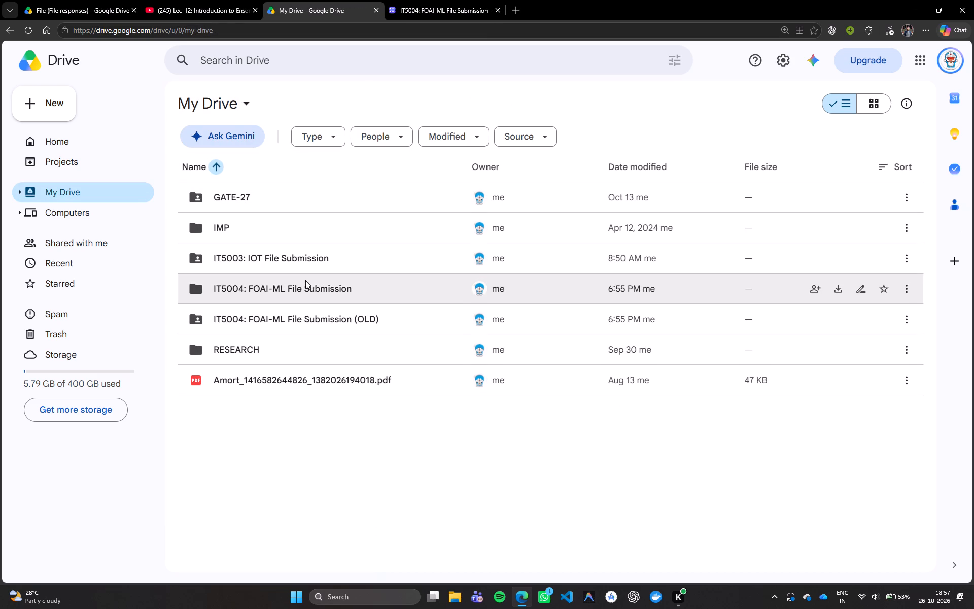
# Set general access of the IT5004: FOAI-ML File Submission folder to Anyone with the link and copy its link.
pyautogui.click(304, 286)
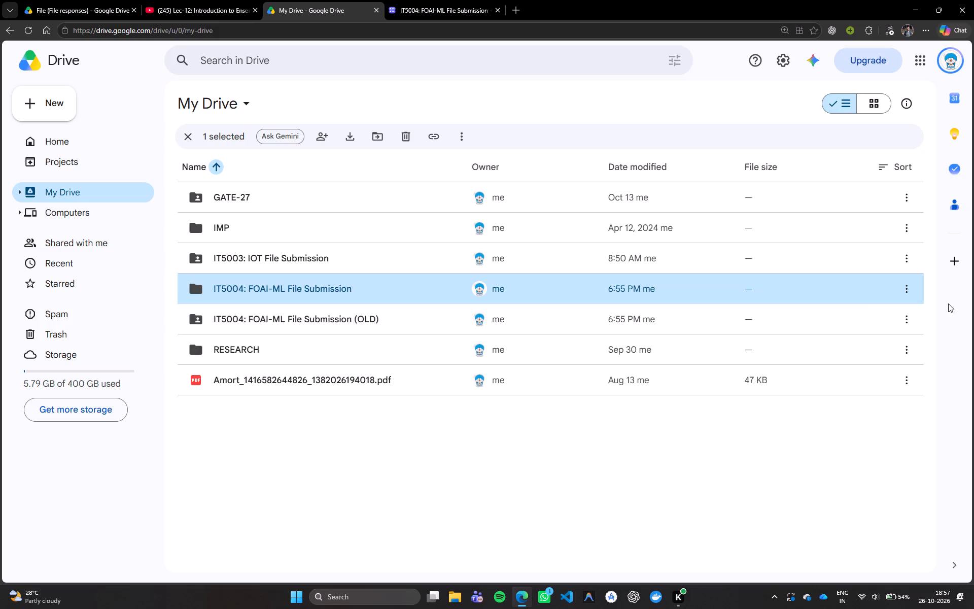
pyautogui.click(905, 290)
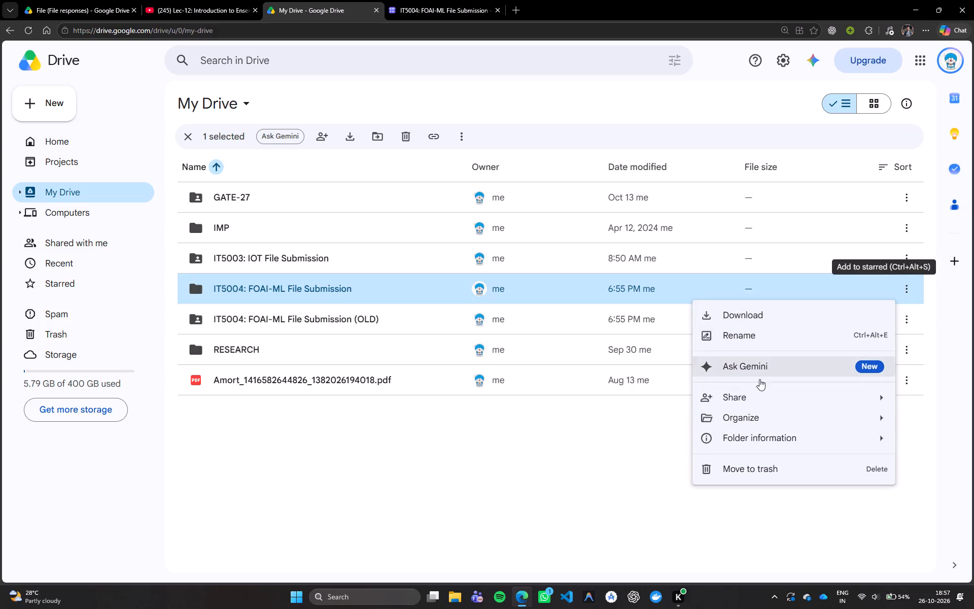
pyautogui.click(753, 401)
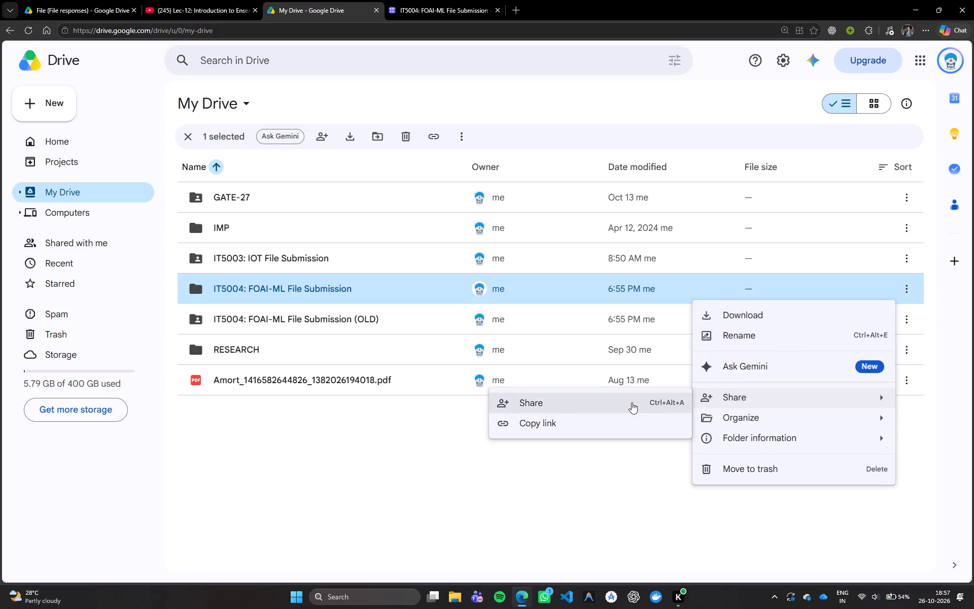
pyautogui.click(632, 402)
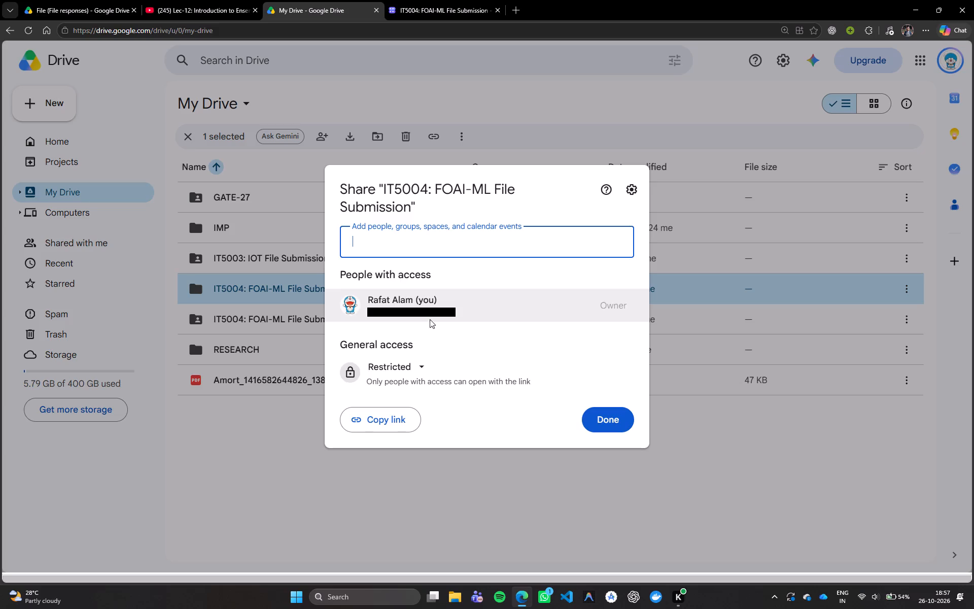
pyautogui.click(400, 373)
pyautogui.click(420, 419)
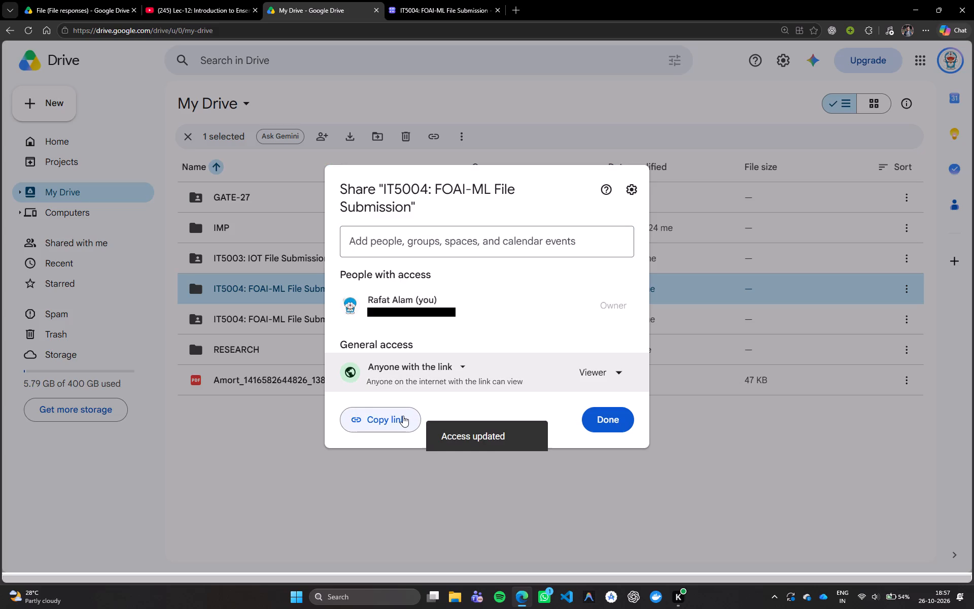
pyautogui.click(403, 416)
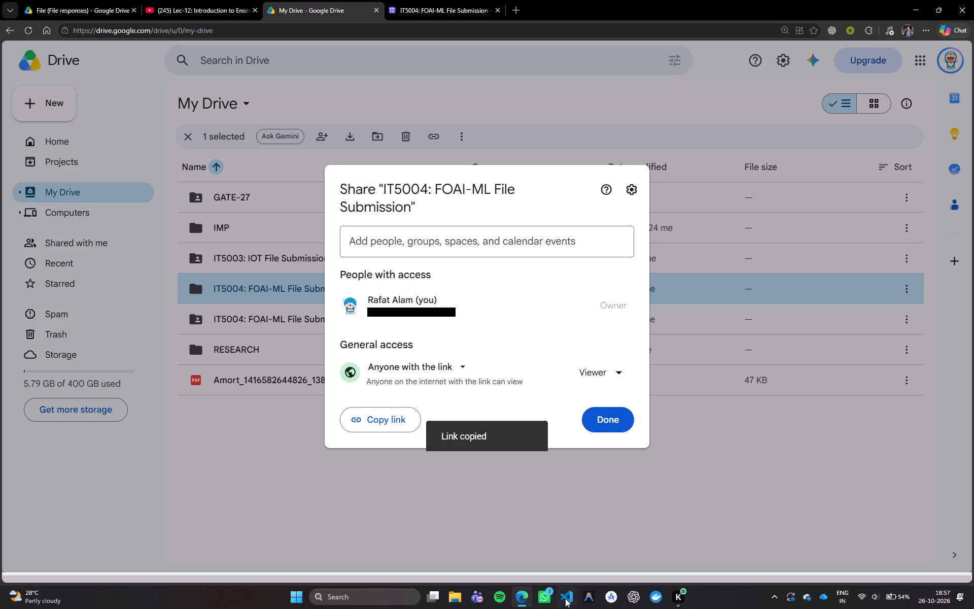
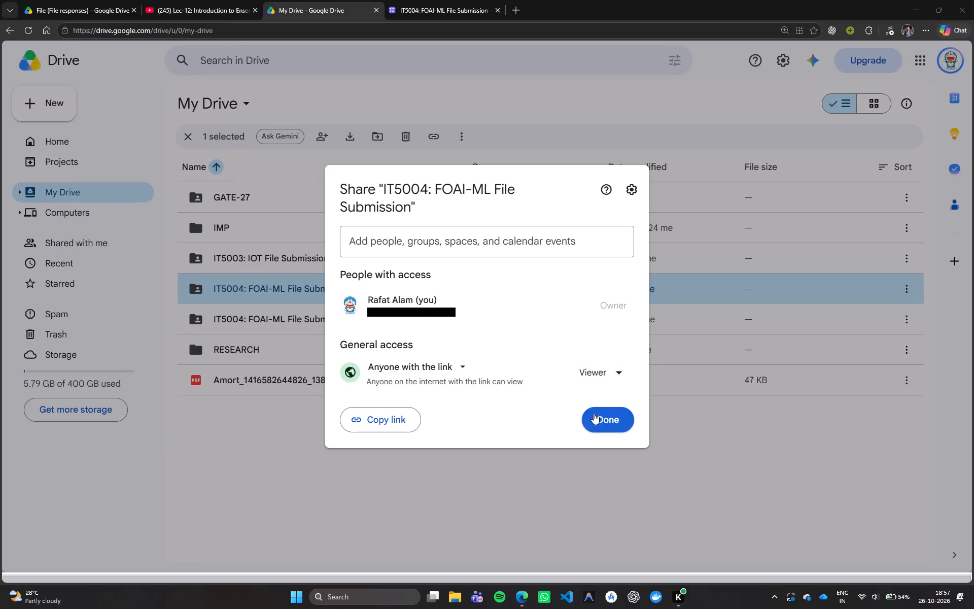
# Copy the sharing link of the IT5004: FOAI-ML File Submission folder.
pyautogui.click(358, 418)
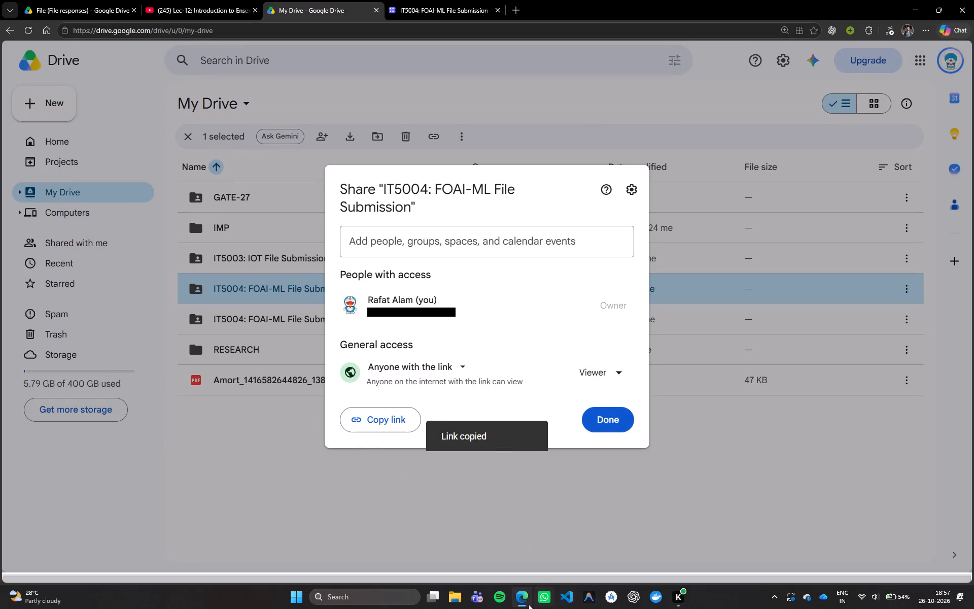
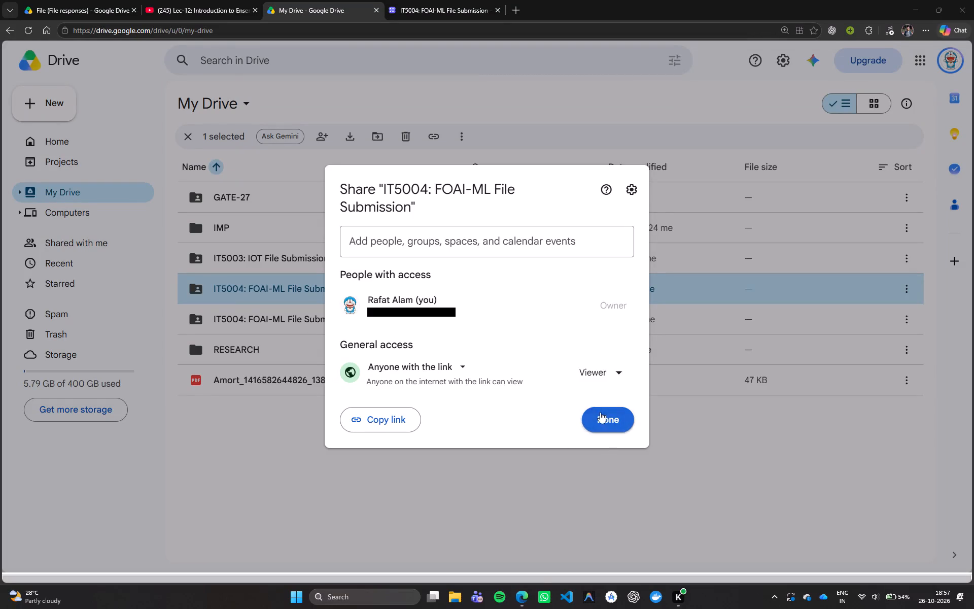
# Close the sharing settings of the IT5004: FOAI-ML File Submission folder.
pyautogui.click(600, 412)
pyautogui.scroll(4, 312, 441)
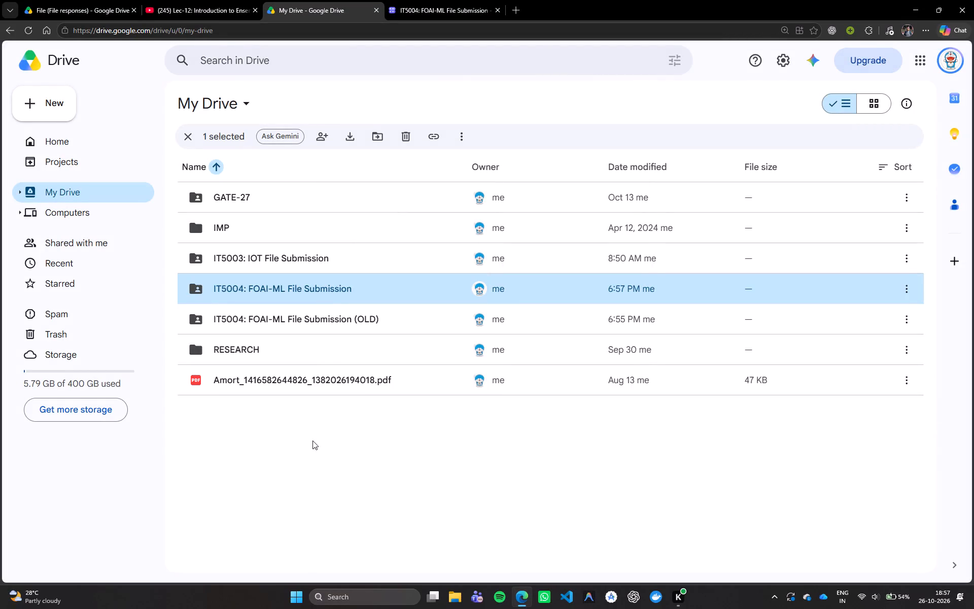
pyautogui.scroll(2, 312, 441)
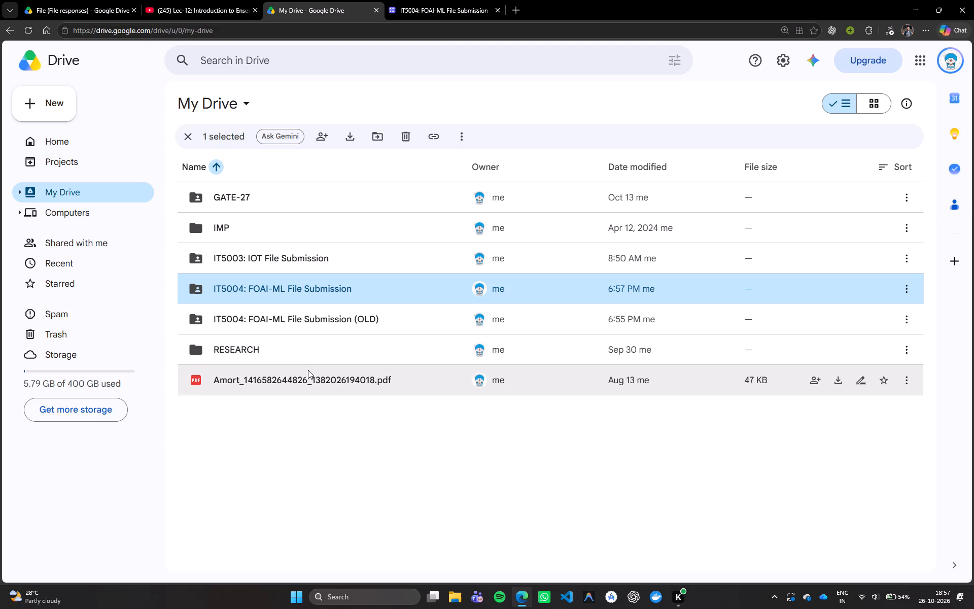
pyautogui.scroll(-1, 308, 370)
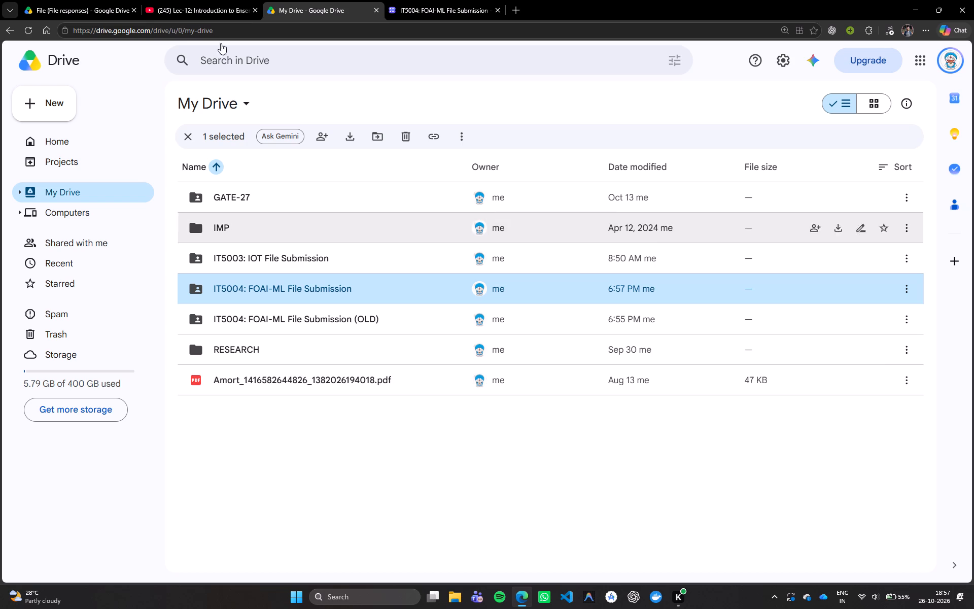
# Deselect the shared folder and open the IT5004: FOAI-ML File Submission (OLD) folder.
pyautogui.click(354, 482)
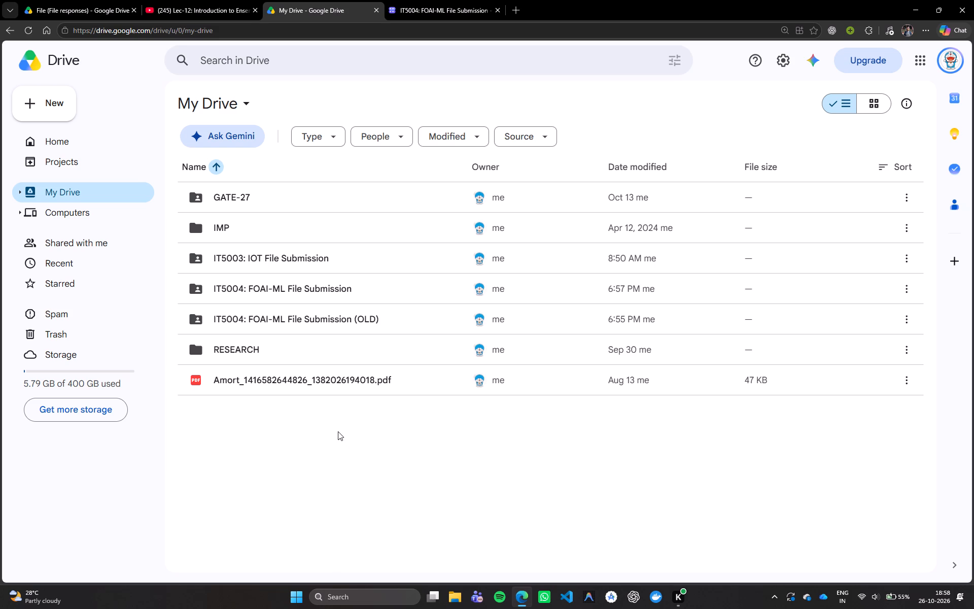
pyautogui.doubleClick(313, 315)
# Return to the IT5004: FOAI-ML File Submission form and examine its response, presentation and default settings.
pyautogui.click(405, 0)
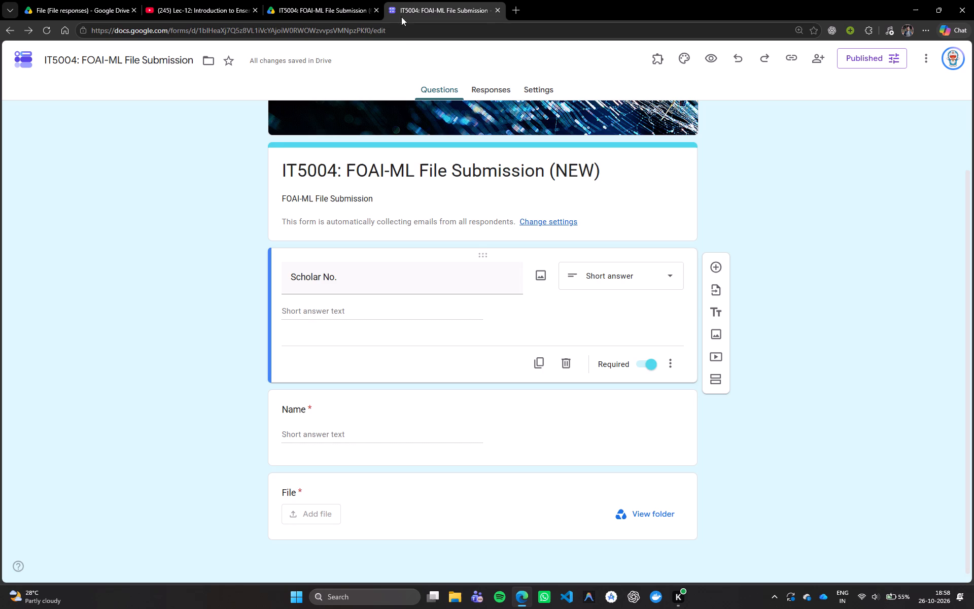
pyautogui.scroll(5, 460, 311)
pyautogui.click(244, 273)
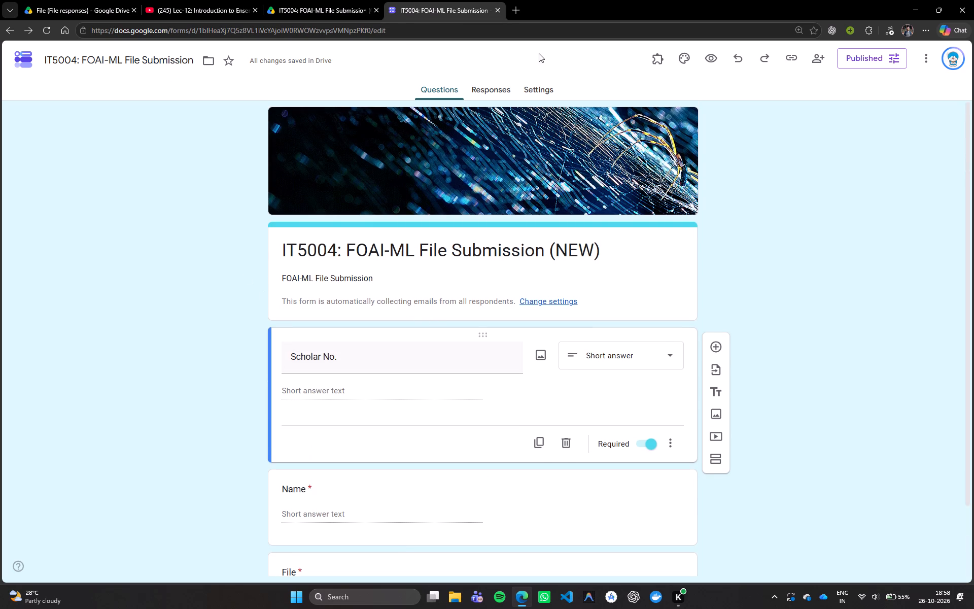
pyautogui.click(502, 87)
pyautogui.click(534, 85)
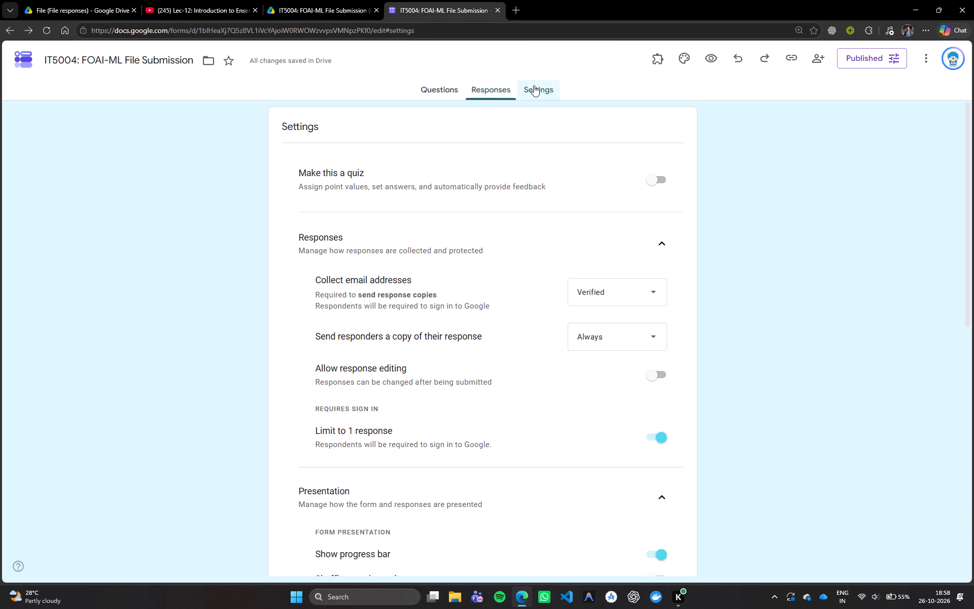
pyautogui.scroll(-3, 466, 200)
pyautogui.scroll(1, 466, 201)
pyautogui.scroll(-4, 466, 201)
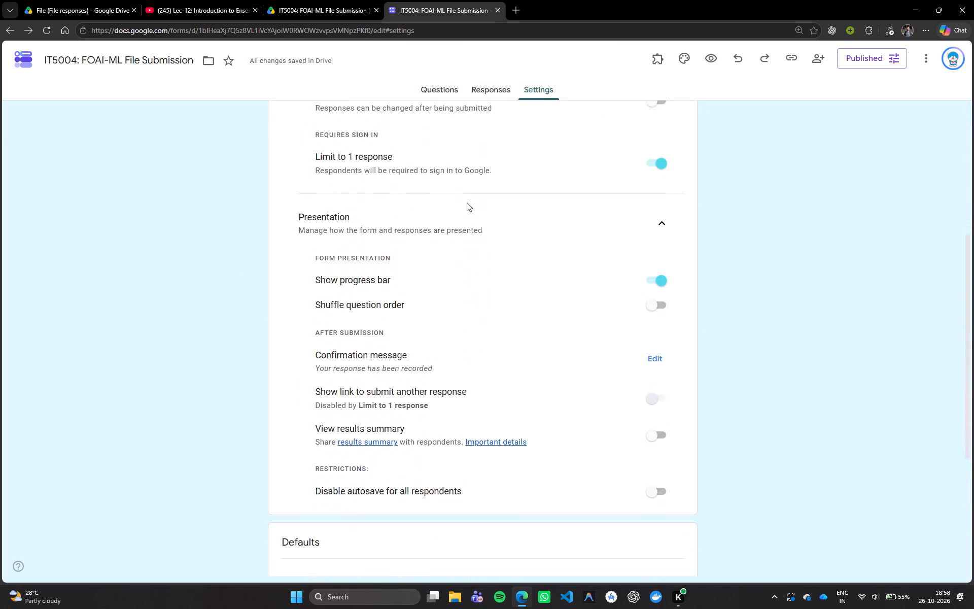
pyautogui.scroll(1, 467, 202)
pyautogui.scroll(-13, 467, 202)
pyautogui.scroll(3, 467, 202)
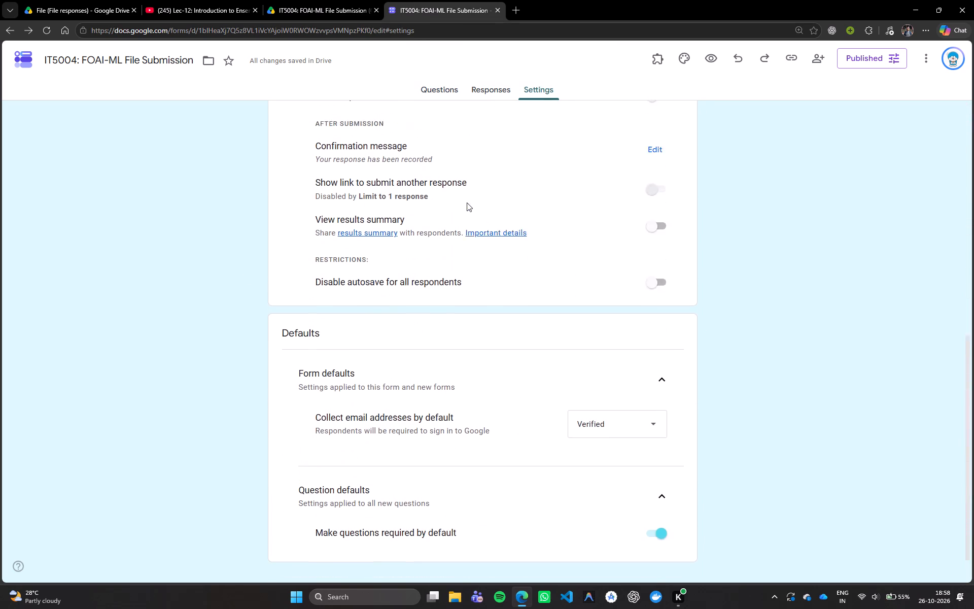
pyautogui.scroll(5, 467, 202)
pyautogui.scroll(-1, 467, 202)
pyautogui.scroll(5, 467, 202)
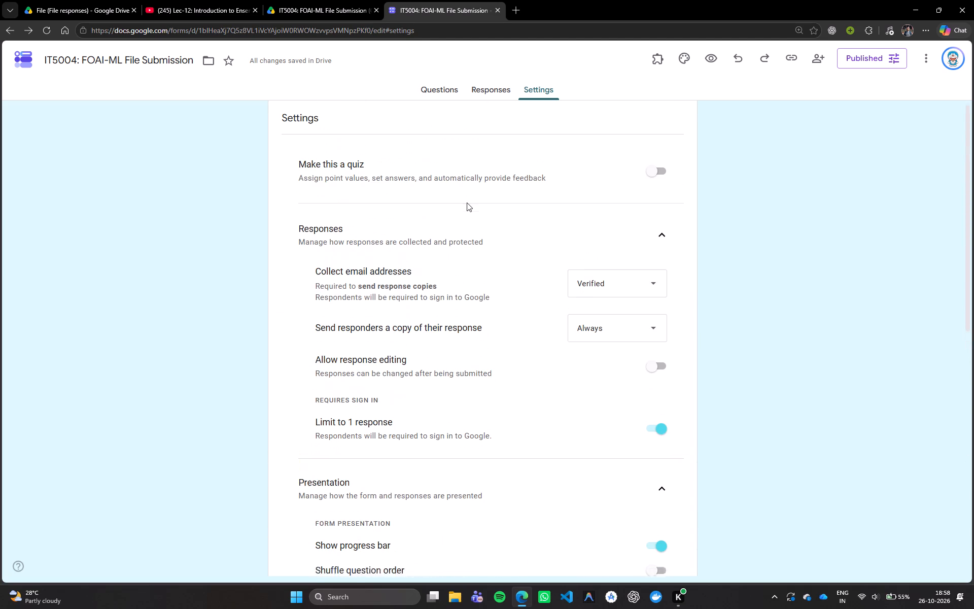
pyautogui.scroll(3, 467, 202)
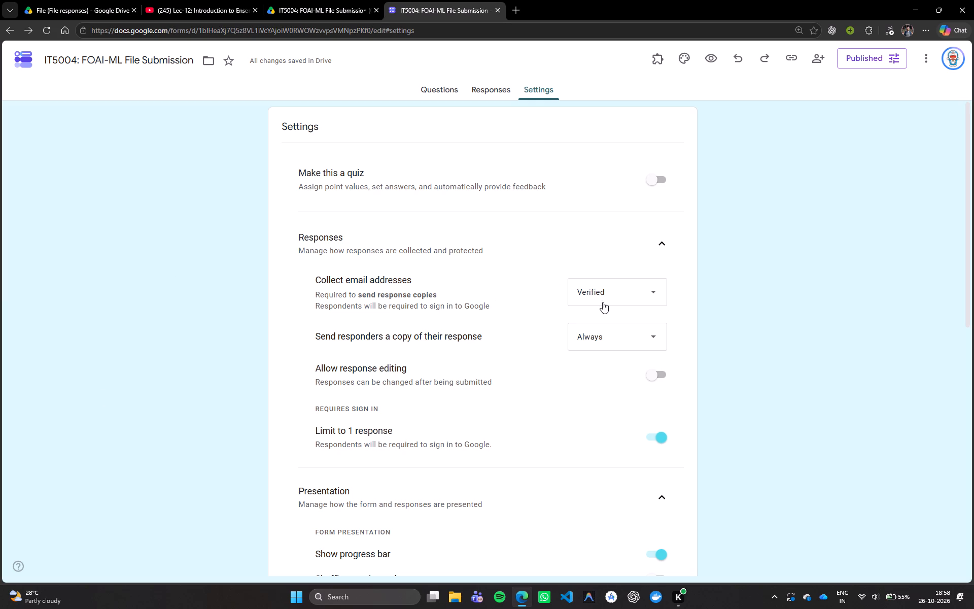
pyautogui.scroll(-2, 570, 356)
pyautogui.scroll(-1, 416, 340)
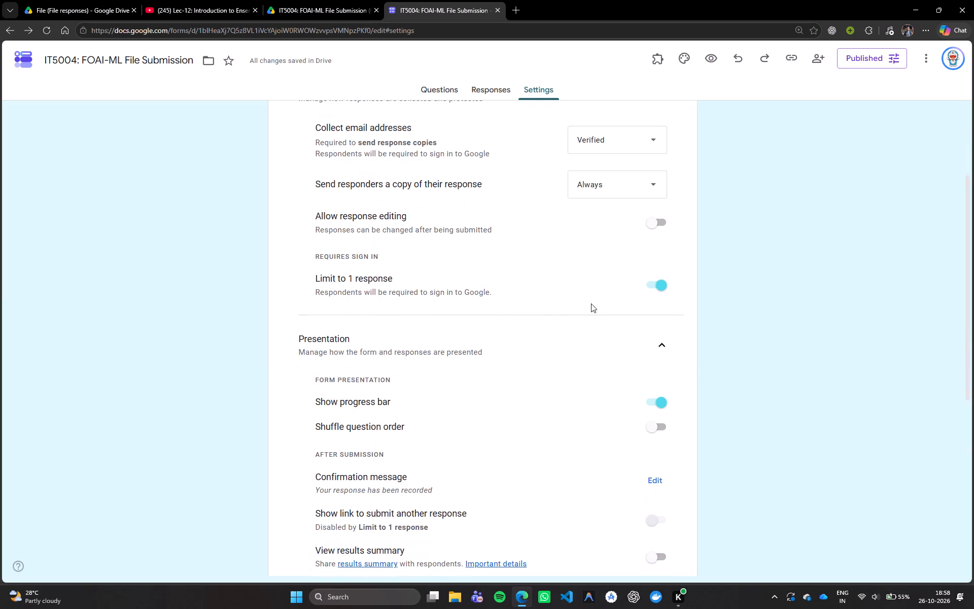
pyautogui.scroll(-2, 511, 319)
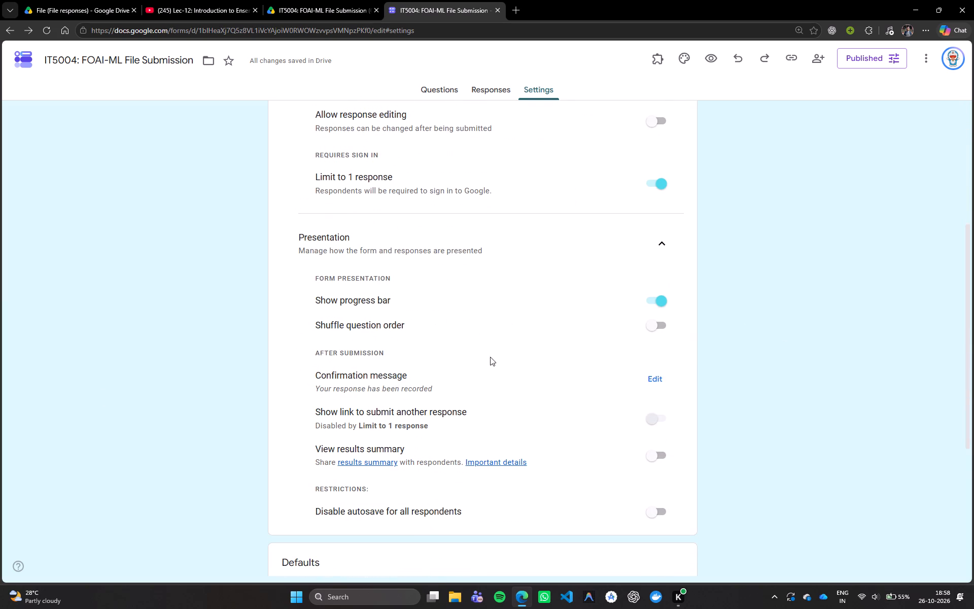
pyautogui.scroll(-1, 467, 362)
pyautogui.scroll(-2, 627, 381)
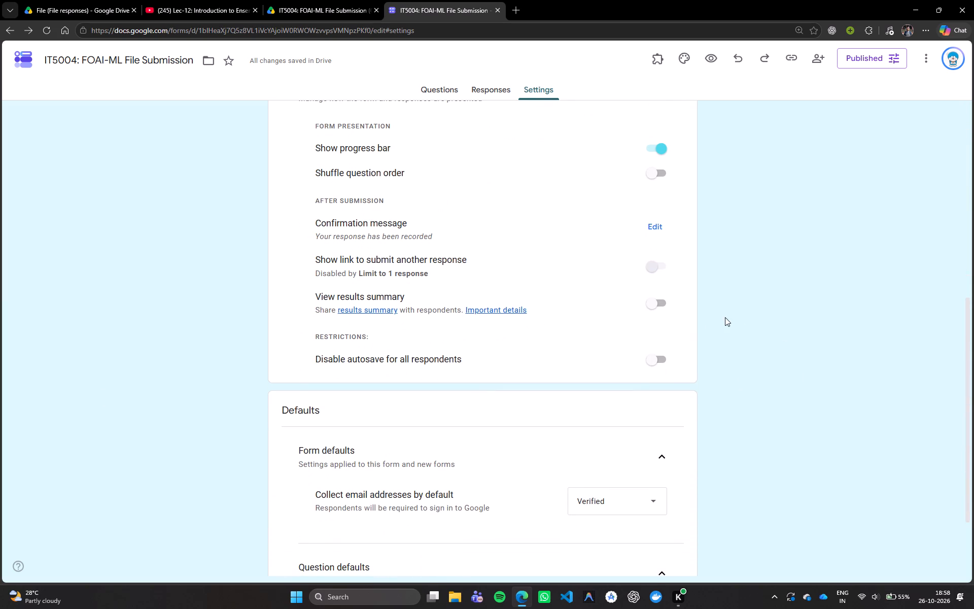
pyautogui.scroll(-3, 601, 373)
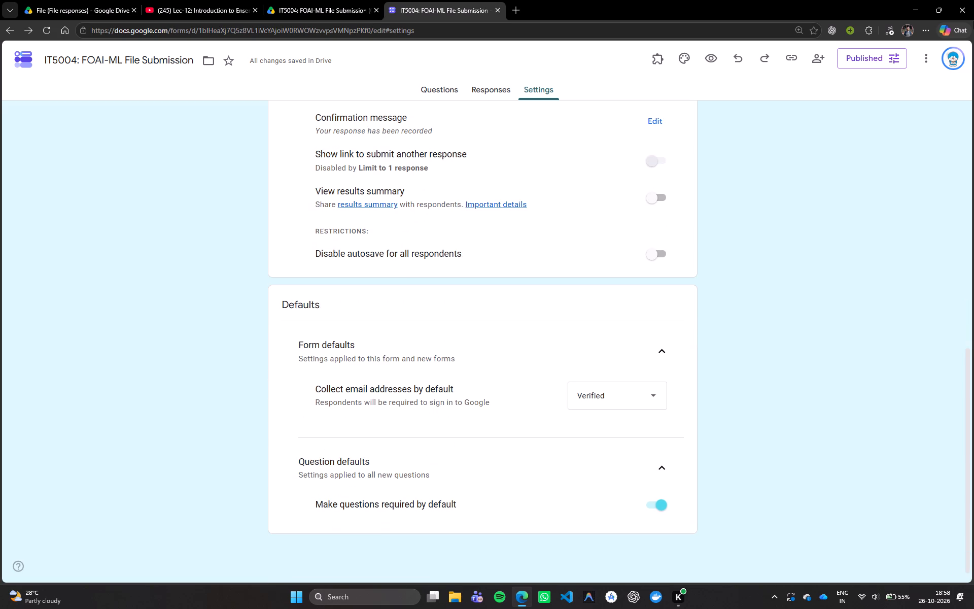
pyautogui.scroll(-1, 647, 438)
pyautogui.scroll(2, 642, 423)
pyautogui.scroll(-3, 647, 422)
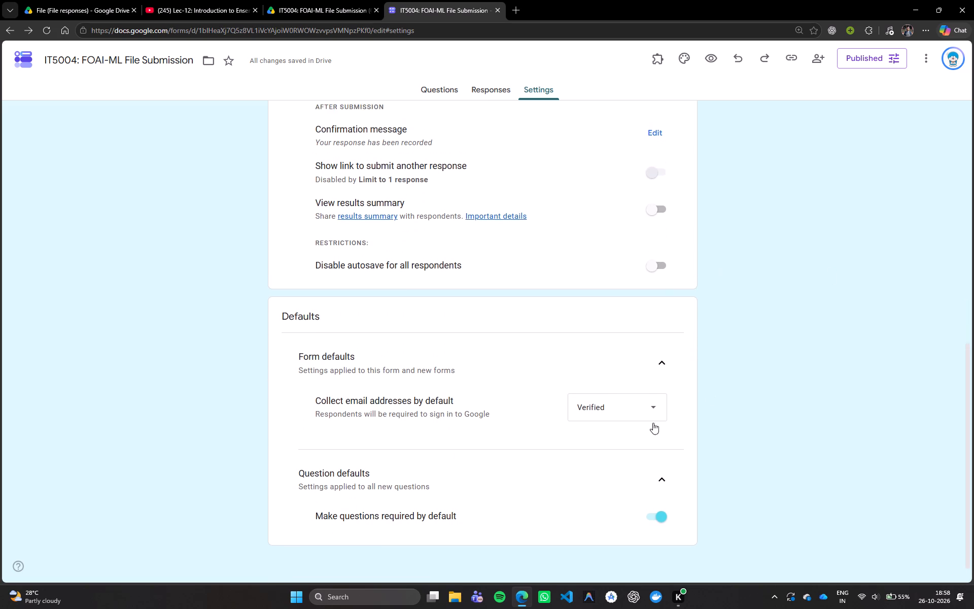
pyautogui.scroll(-2, 653, 423)
pyautogui.scroll(1, 667, 421)
pyautogui.scroll(-3, 655, 421)
pyautogui.scroll(1, 655, 421)
pyautogui.scroll(-1, 655, 421)
pyautogui.scroll(6, 655, 421)
pyautogui.scroll(-1, 685, 294)
pyautogui.scroll(11, 685, 294)
pyautogui.scroll(3, 750, 115)
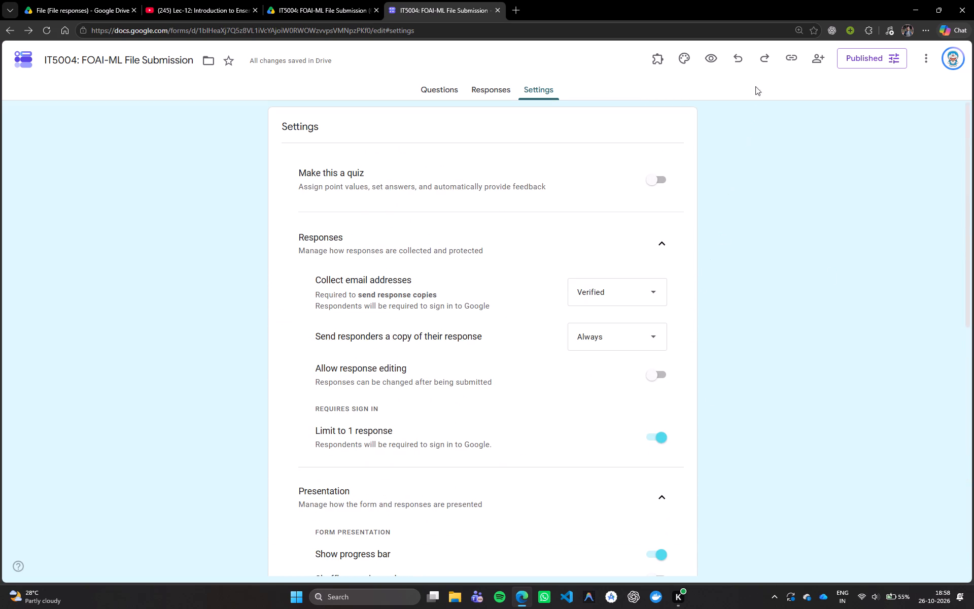
# Preview the form as respondents see it and check its questions and file upload field.
pyautogui.click(706, 52)
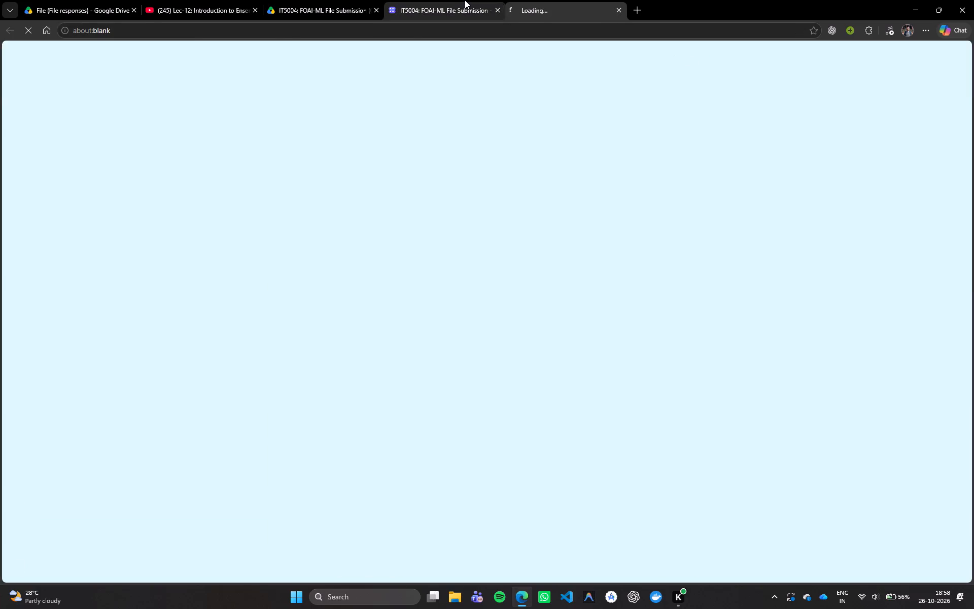
pyautogui.click(466, 0)
pyautogui.click(531, 0)
pyautogui.scroll(-8, 470, 214)
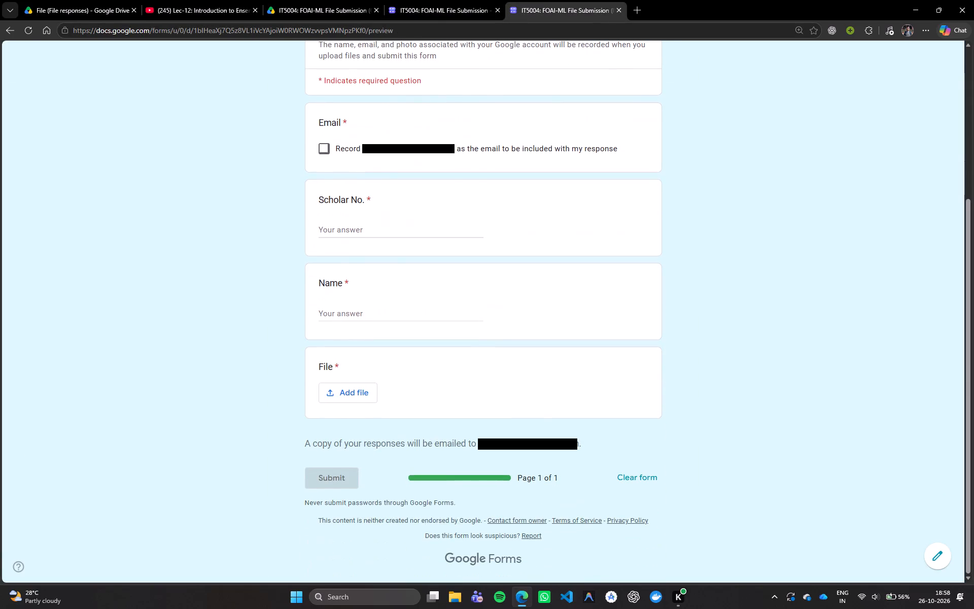
pyautogui.scroll(4, 470, 213)
pyautogui.scroll(-5, 471, 213)
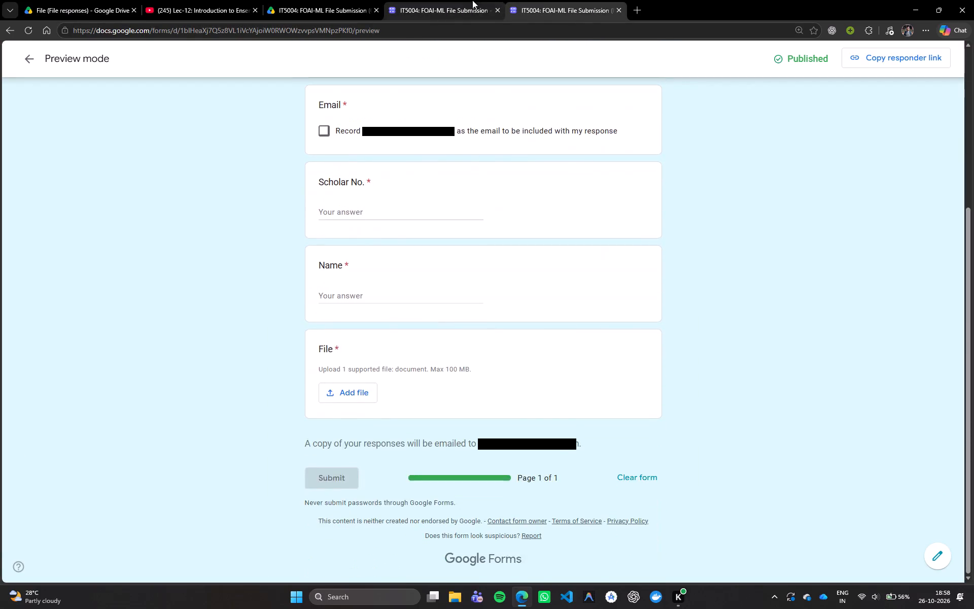
# Return to the form editor and look through all settings again for the file upload options, including the question defaults.
pyautogui.click(464, 0)
pyautogui.scroll(-8, 520, 285)
pyautogui.scroll(-3, 607, 335)
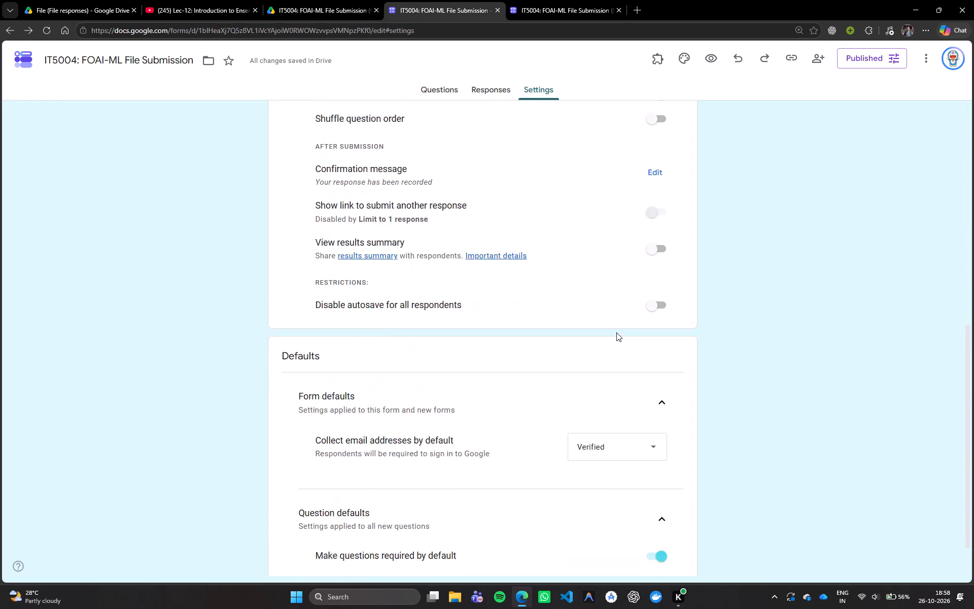
pyautogui.scroll(-4, 616, 332)
pyautogui.scroll(2, 619, 346)
pyautogui.scroll(-1, 619, 349)
pyautogui.scroll(1, 622, 338)
pyautogui.scroll(-1, 623, 336)
pyautogui.scroll(7, 623, 333)
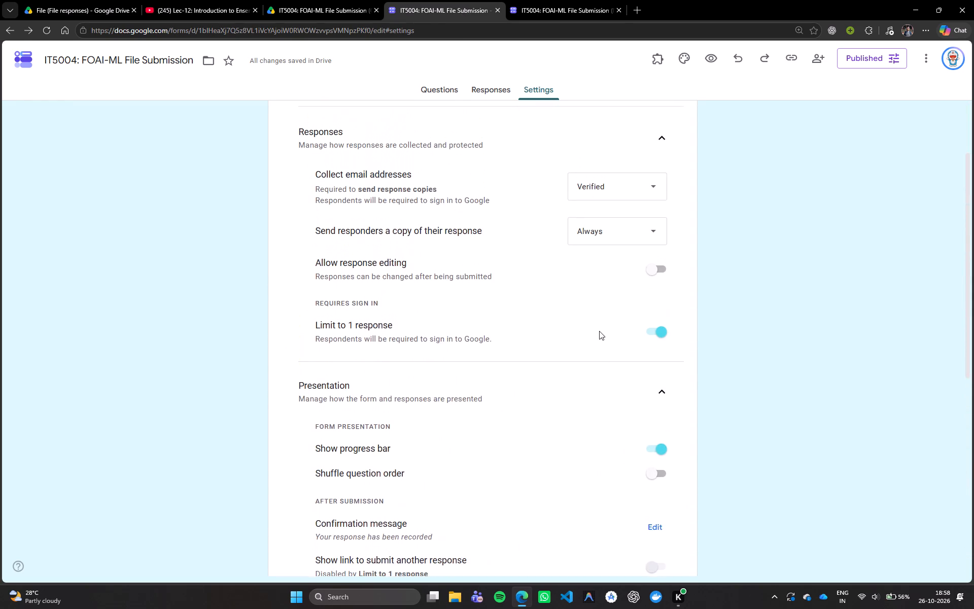
pyautogui.scroll(-7, 600, 325)
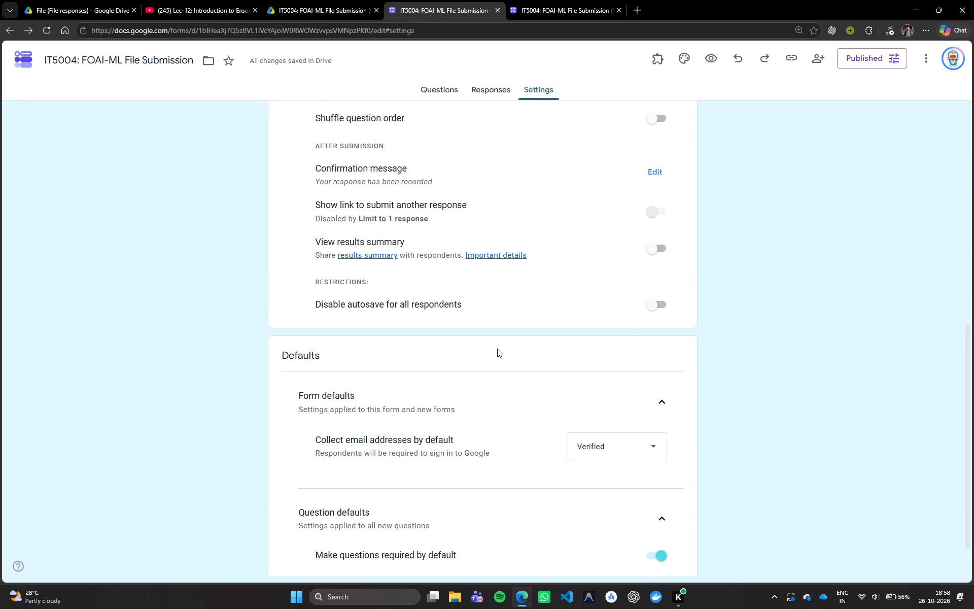
pyautogui.scroll(-4, 497, 349)
pyautogui.scroll(-3, 553, 381)
pyautogui.scroll(1, 553, 381)
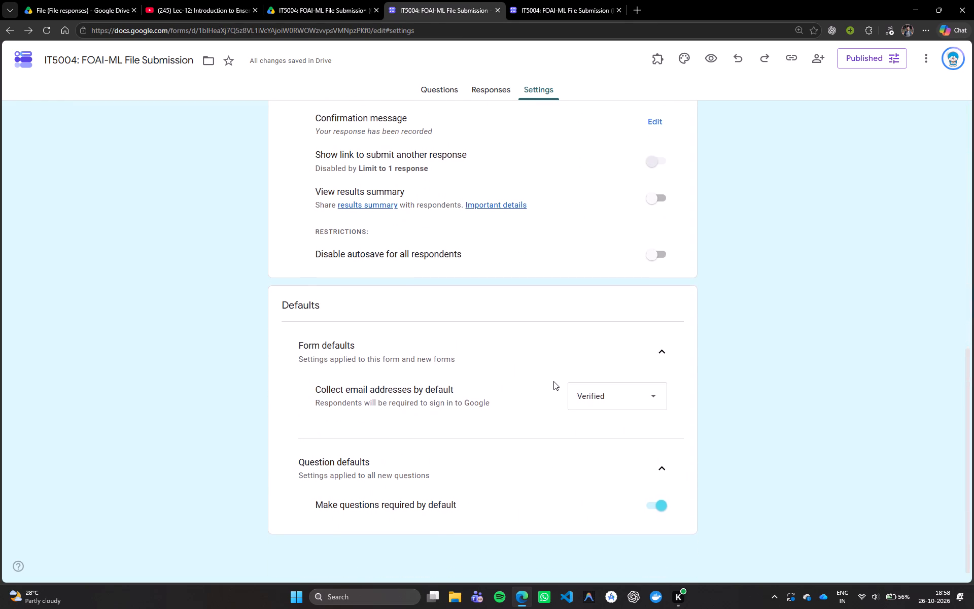
pyautogui.scroll(9, 553, 381)
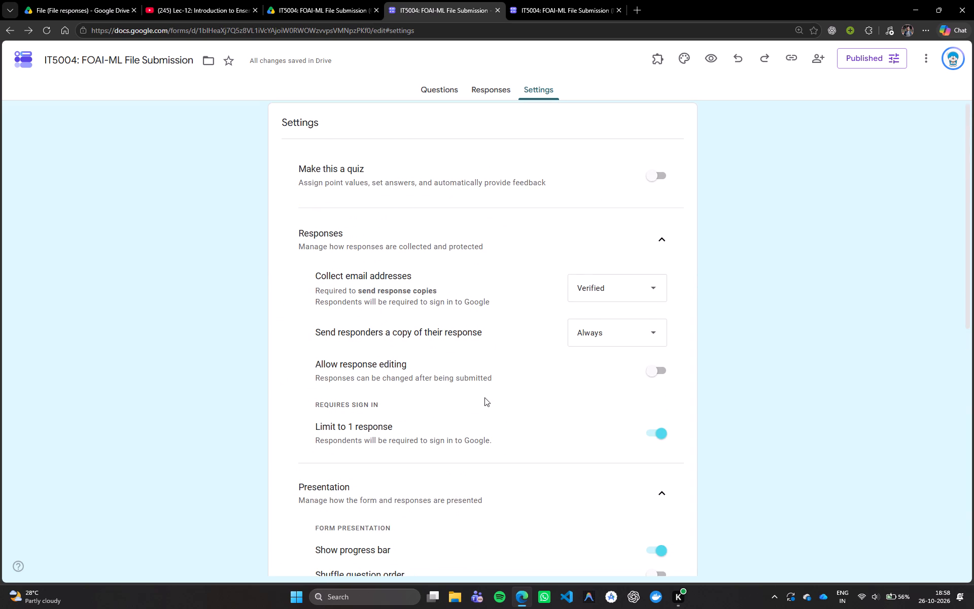
pyautogui.scroll(3, 485, 396)
pyautogui.click(478, 91)
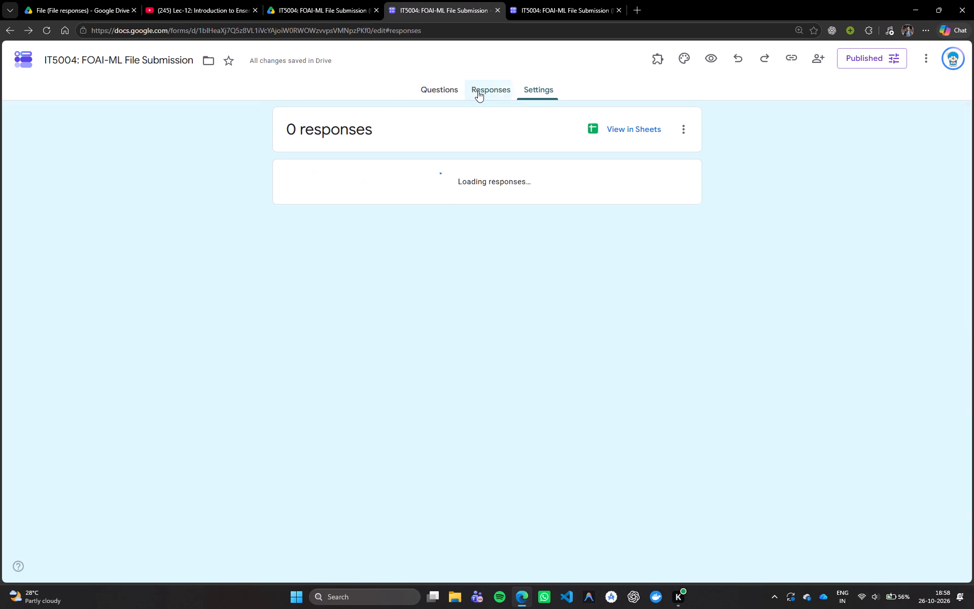
pyautogui.click(525, 82)
pyautogui.scroll(-6, 522, 298)
pyautogui.scroll(5, 522, 298)
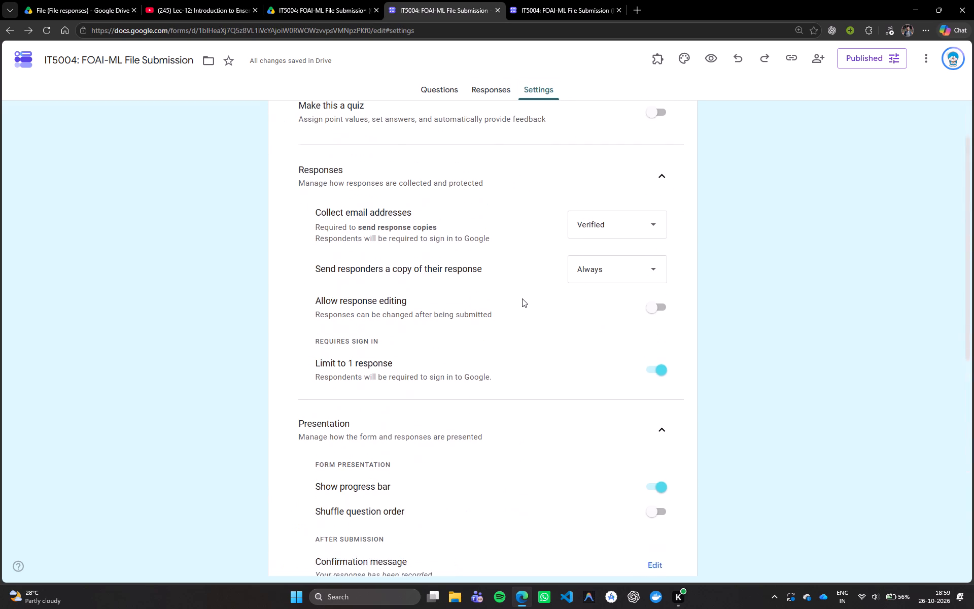
pyautogui.scroll(-4, 517, 360)
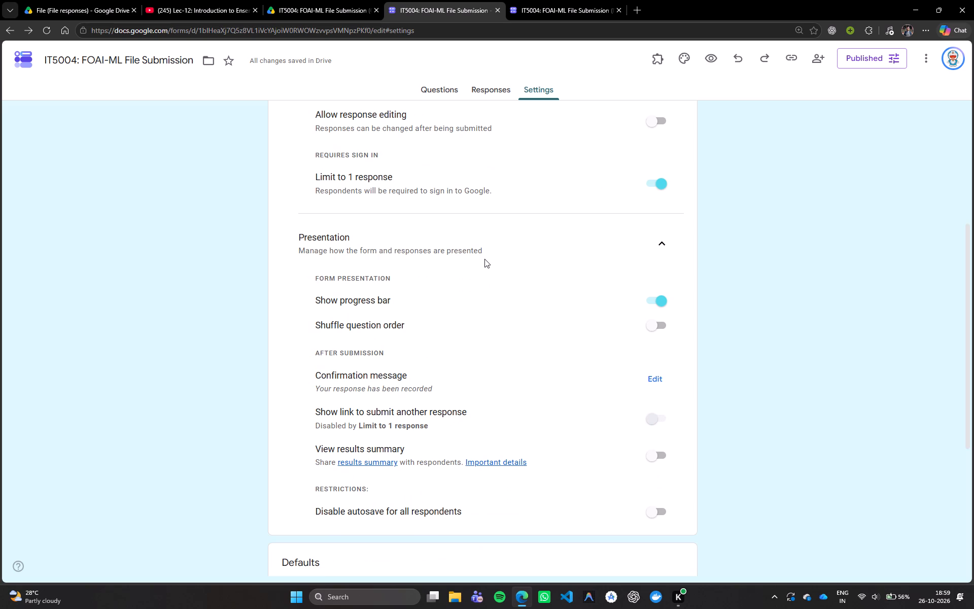
pyautogui.scroll(-2, 506, 349)
pyautogui.scroll(-1, 368, 385)
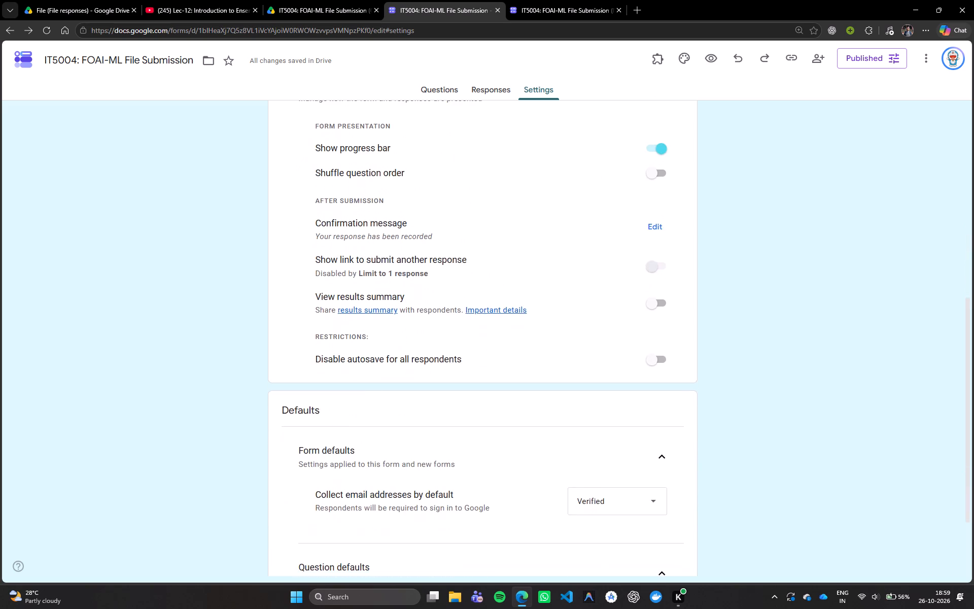
pyautogui.scroll(-6, 373, 386)
pyautogui.click(651, 473)
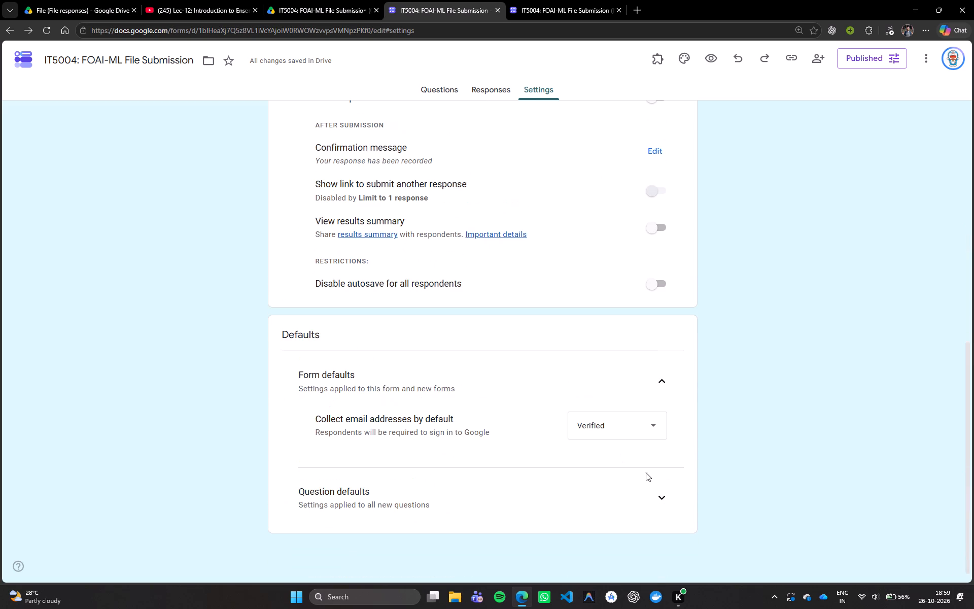
# Reload the form editor and set the total size limit for all uploaded files to 100 GB in the response settings.
pyautogui.click(46, 32)
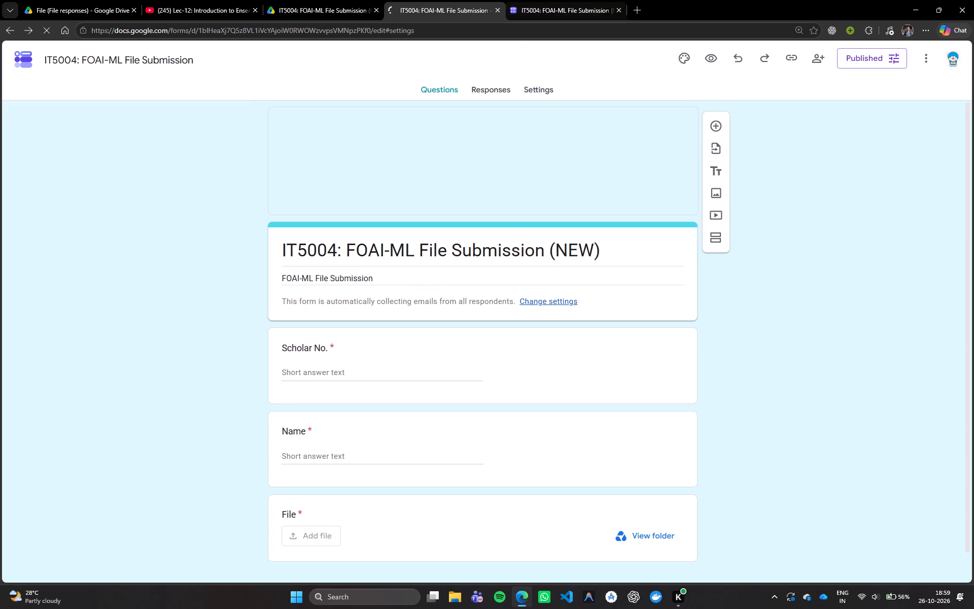
pyautogui.scroll(-1, 552, 195)
pyautogui.click(544, 77)
pyautogui.click(542, 83)
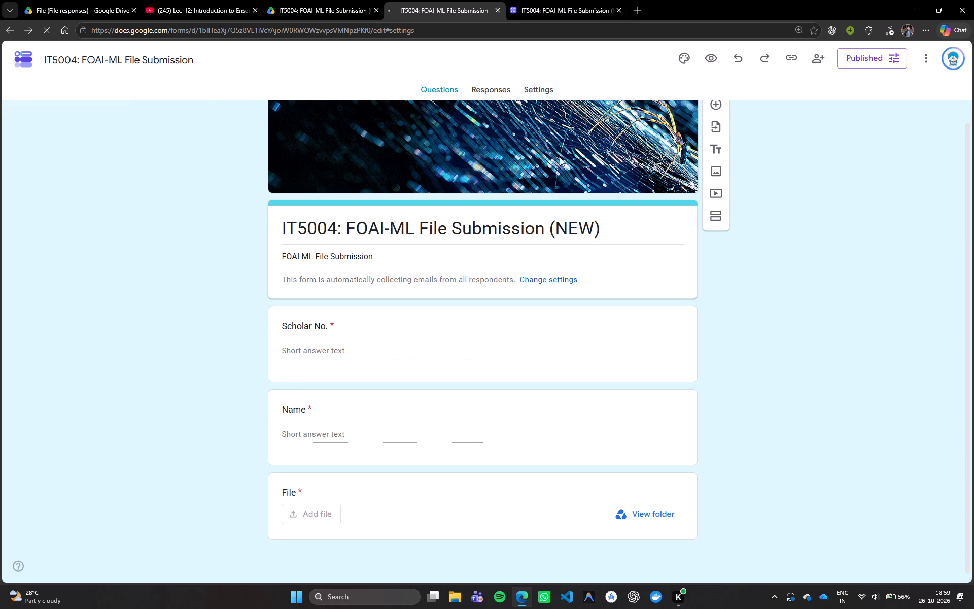
pyautogui.click(532, 91)
pyautogui.click(542, 91)
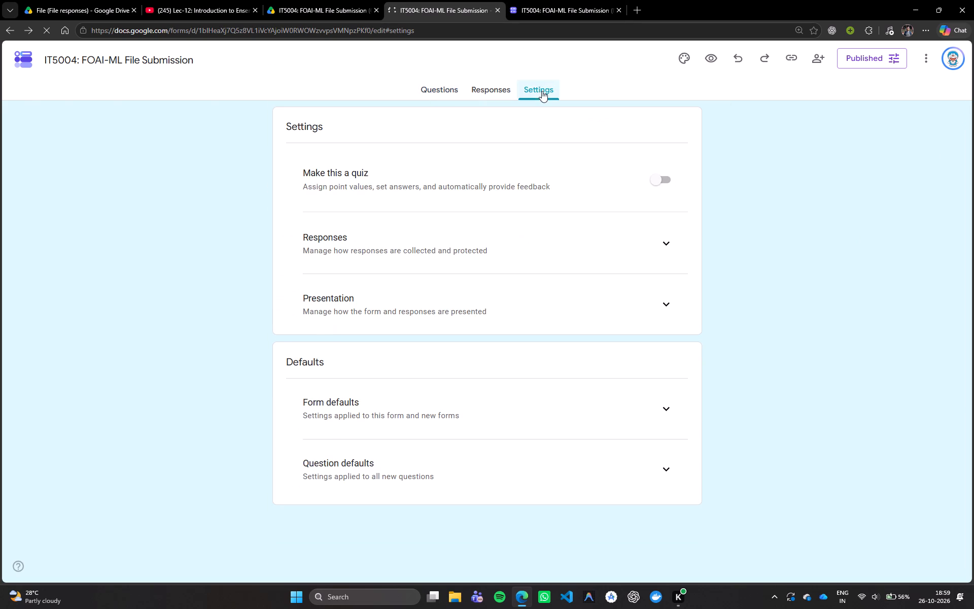
pyautogui.scroll(-3, 555, 183)
pyautogui.scroll(4, 563, 269)
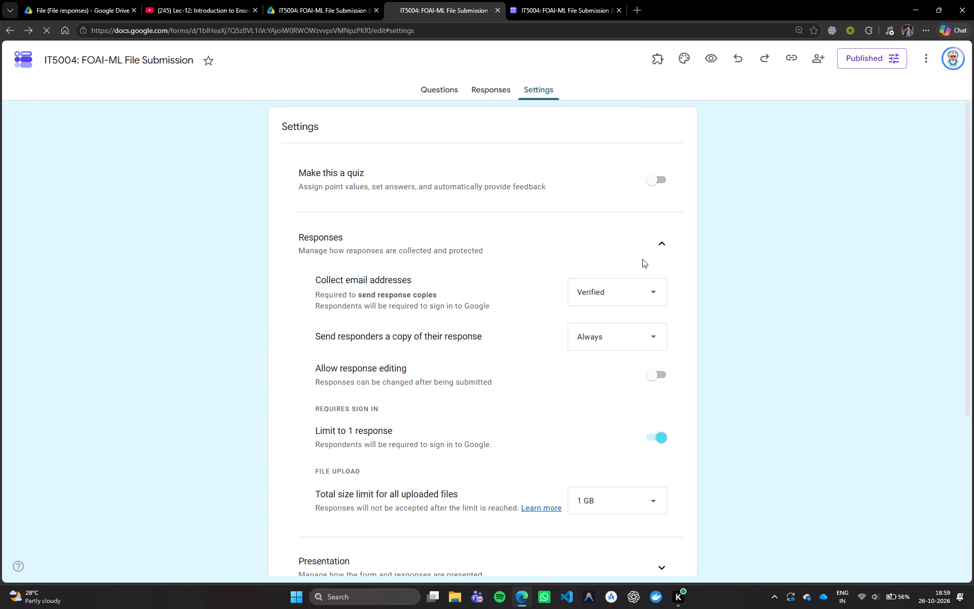
pyautogui.click(641, 496)
pyautogui.click(624, 511)
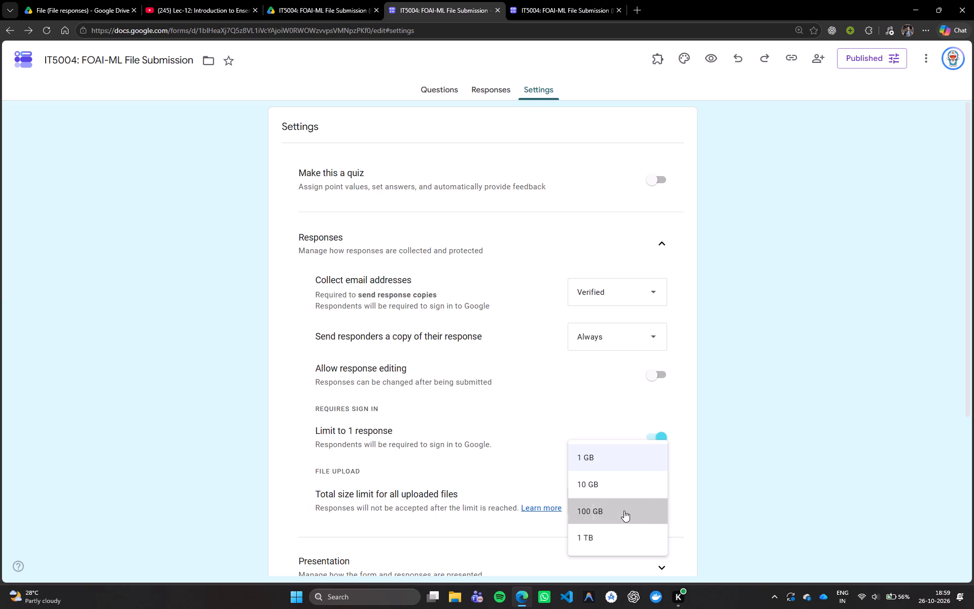
# Review the form's response, presentation, form default and question default settings.
pyautogui.scroll(-8, 749, 392)
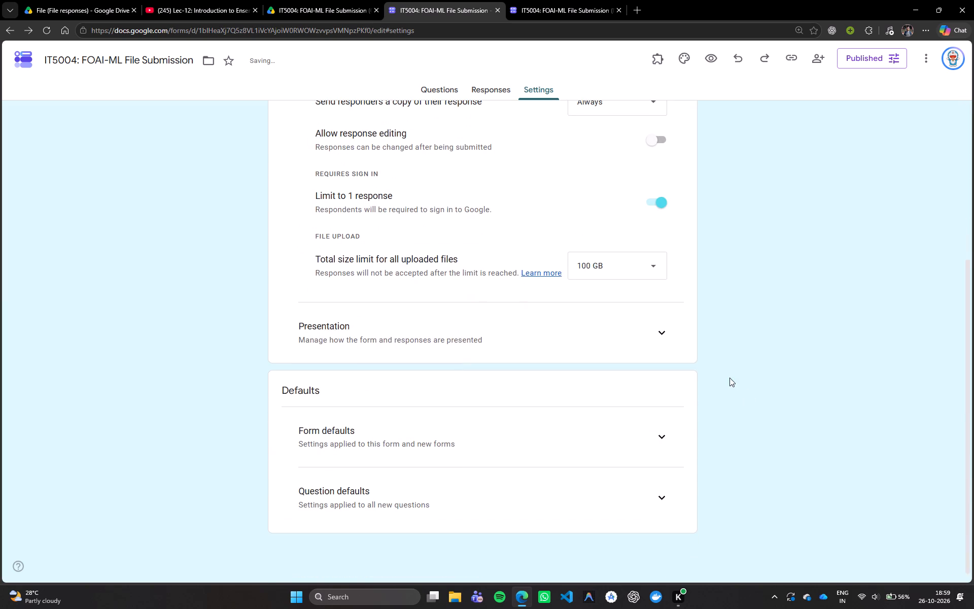
pyautogui.scroll(2, 727, 377)
pyautogui.scroll(3, 579, 365)
pyautogui.scroll(1, 620, 349)
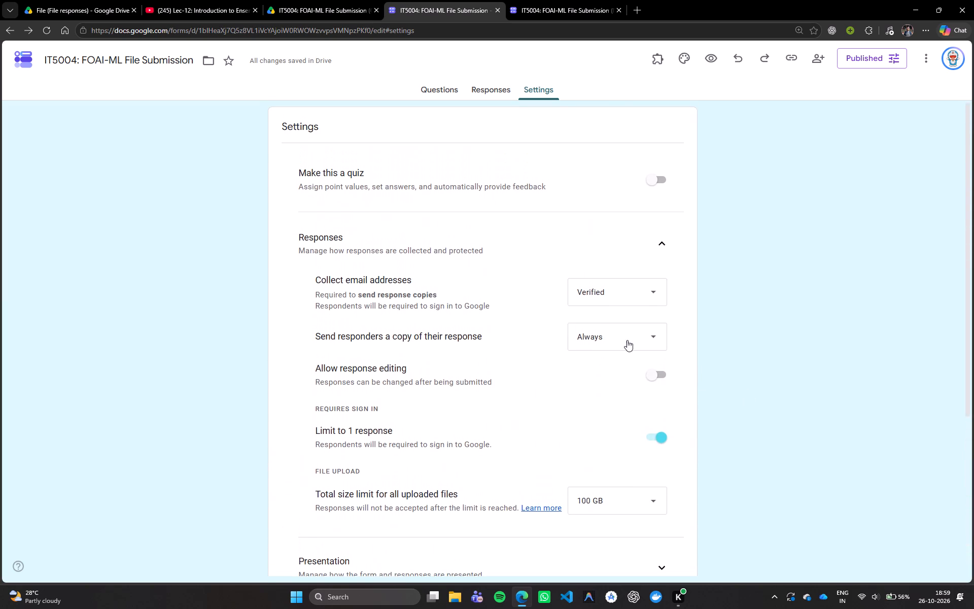
pyautogui.scroll(-5, 627, 263)
pyautogui.click(657, 334)
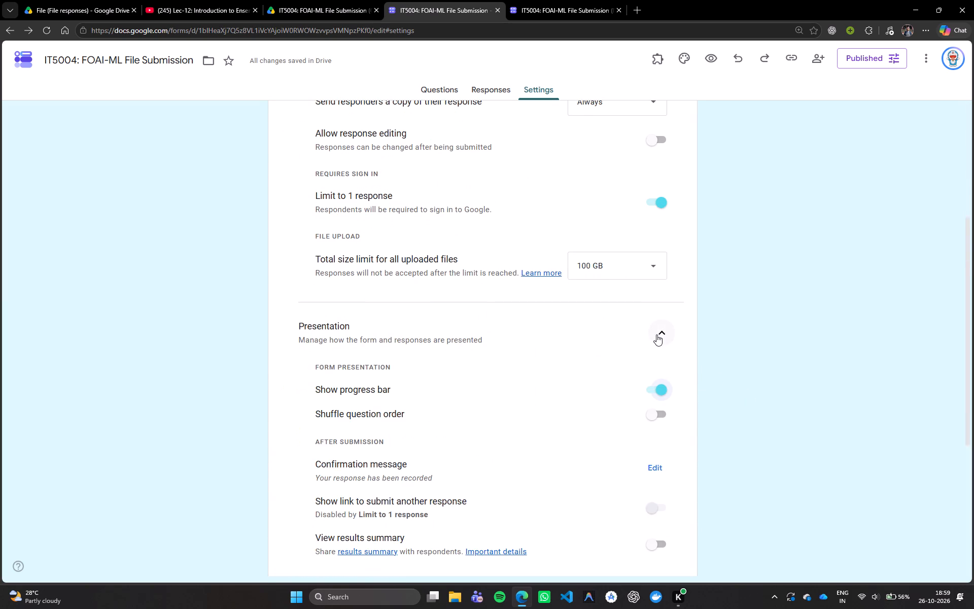
pyautogui.scroll(-3, 656, 335)
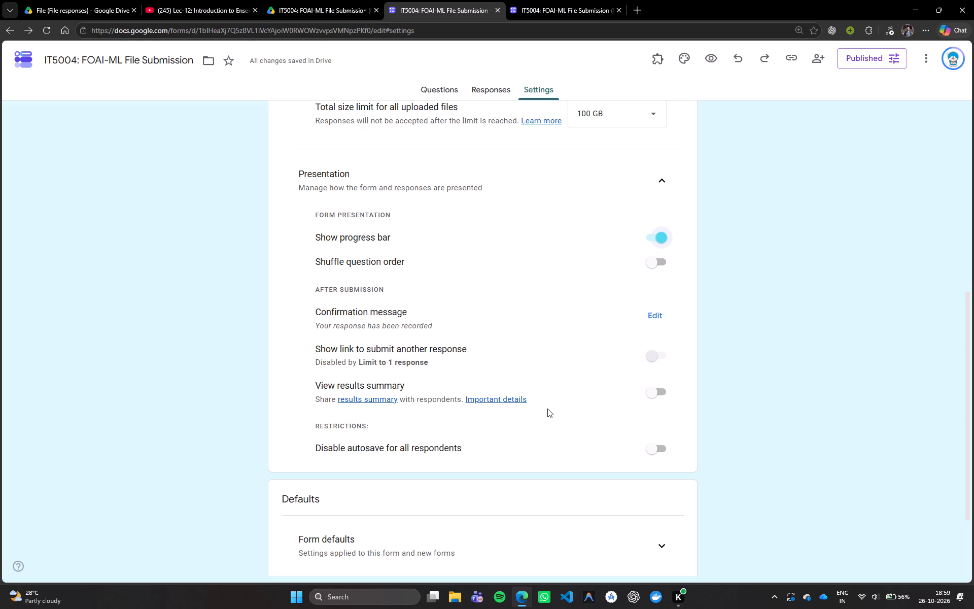
pyautogui.scroll(-5, 732, 362)
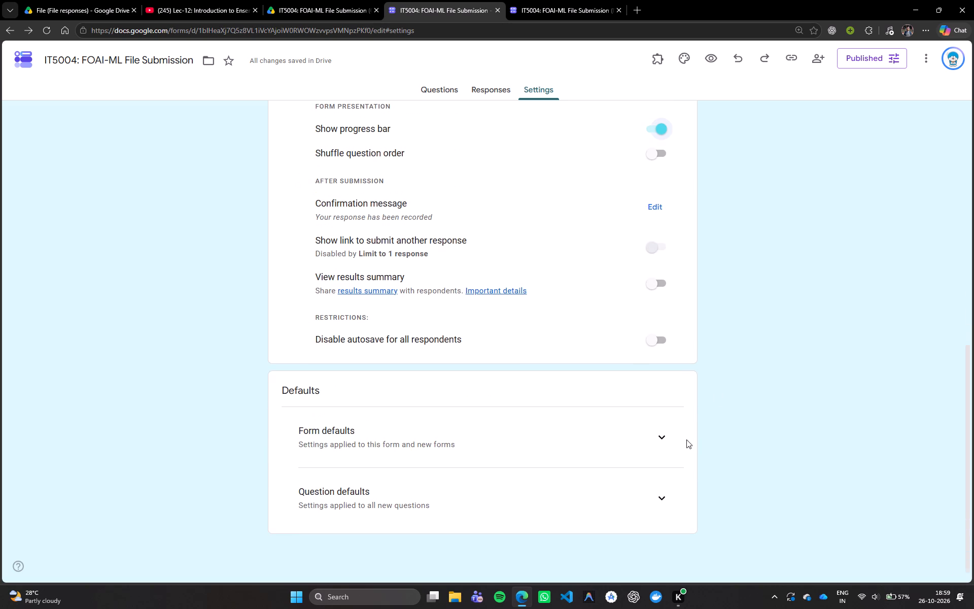
pyautogui.click(653, 439)
pyautogui.scroll(-5, 653, 439)
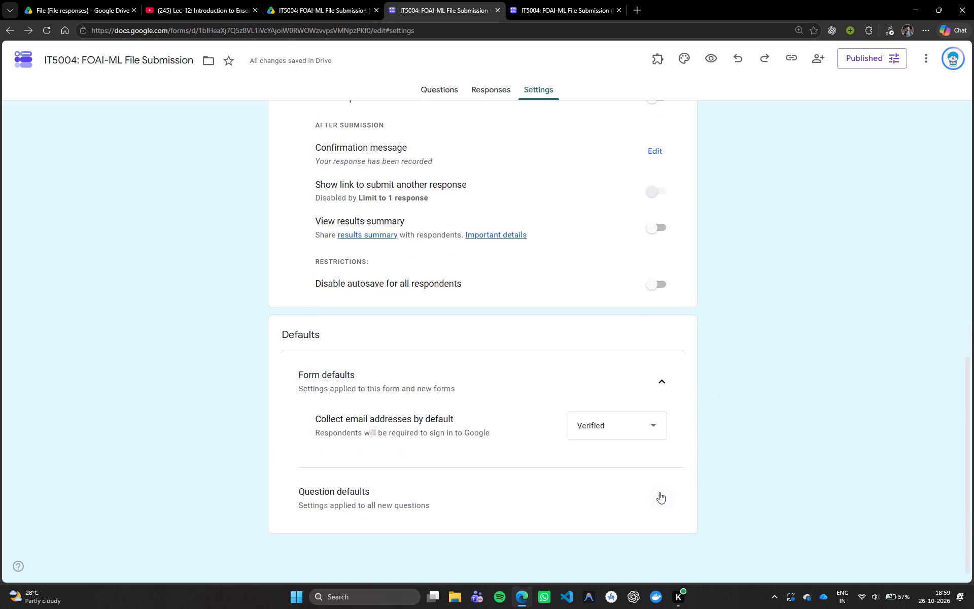
pyautogui.click(659, 494)
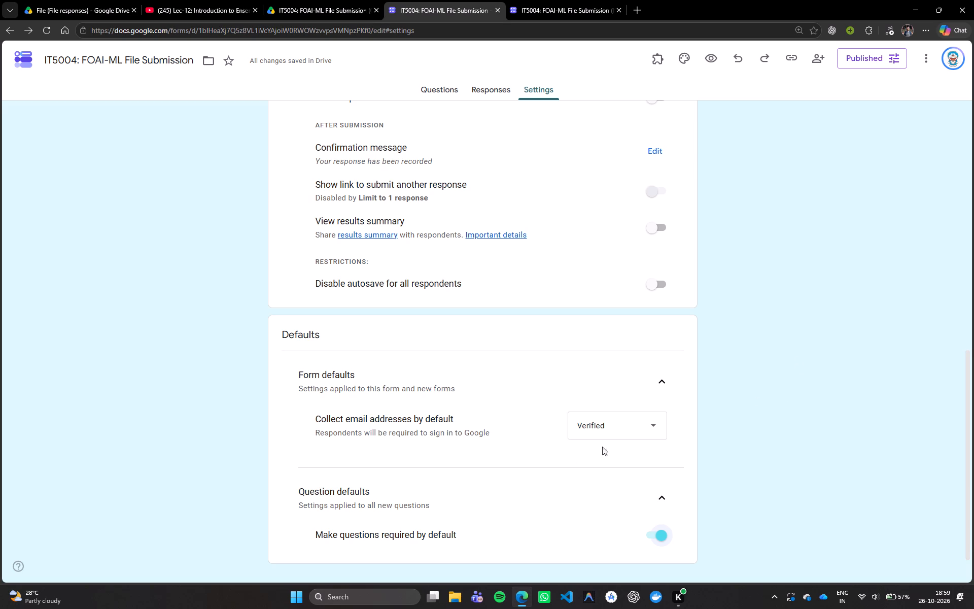
pyautogui.scroll(5, 606, 420)
pyautogui.scroll(-1, 606, 420)
pyautogui.scroll(17, 606, 420)
pyautogui.scroll(-2, 354, 126)
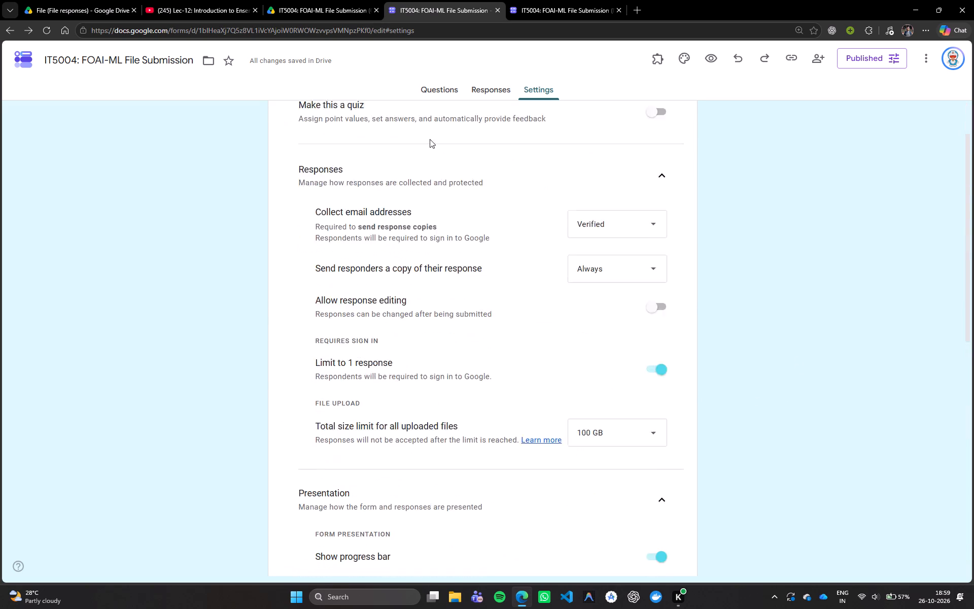
# Check the form's responses view and look over its title and its Scholar No., Name and File questions.
pyautogui.click(476, 93)
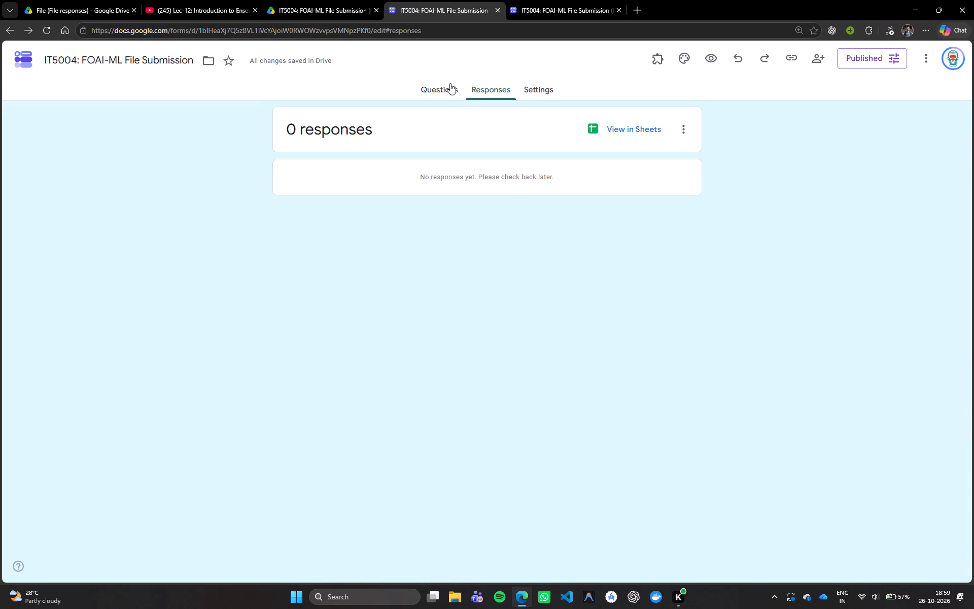
pyautogui.click(450, 83)
pyautogui.click(141, 248)
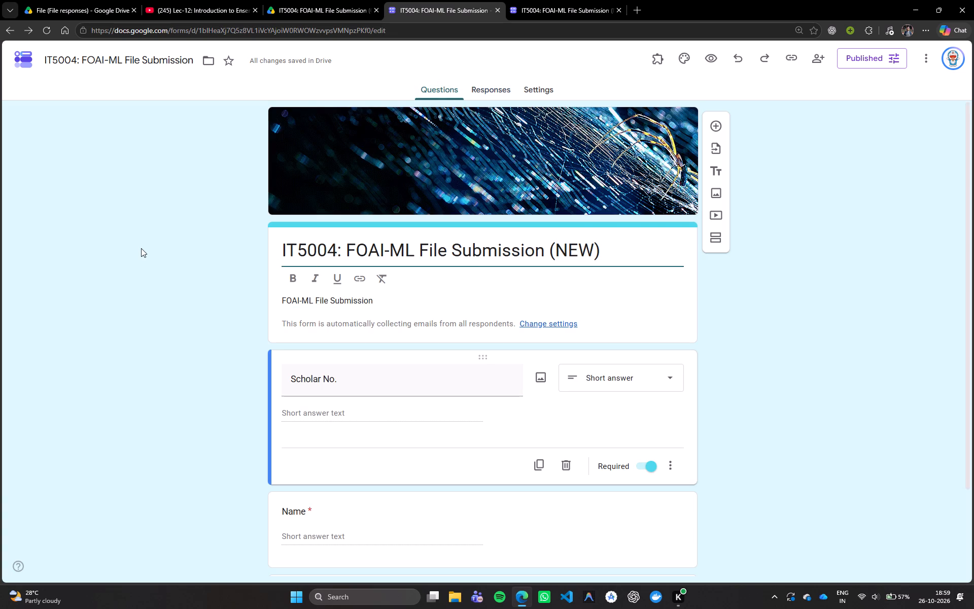
pyautogui.scroll(-3, 185, 276)
pyautogui.scroll(-2, 207, 339)
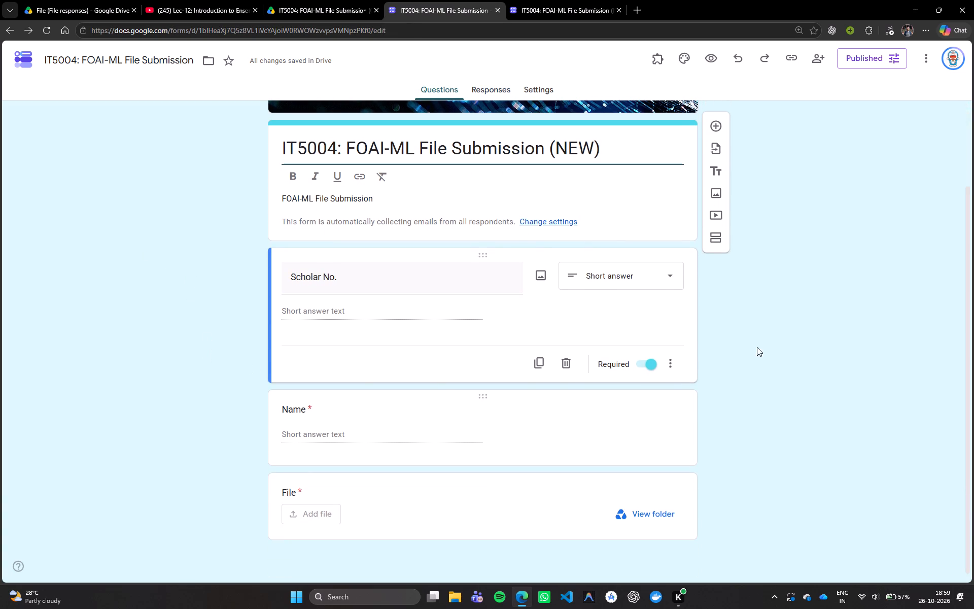
pyautogui.click(882, 312)
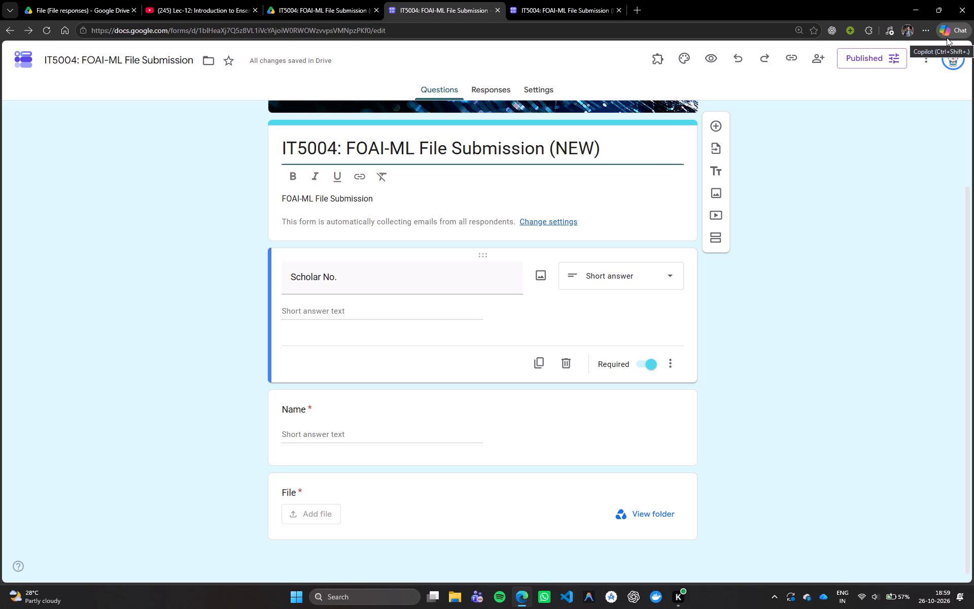
pyautogui.scroll(1, 248, 217)
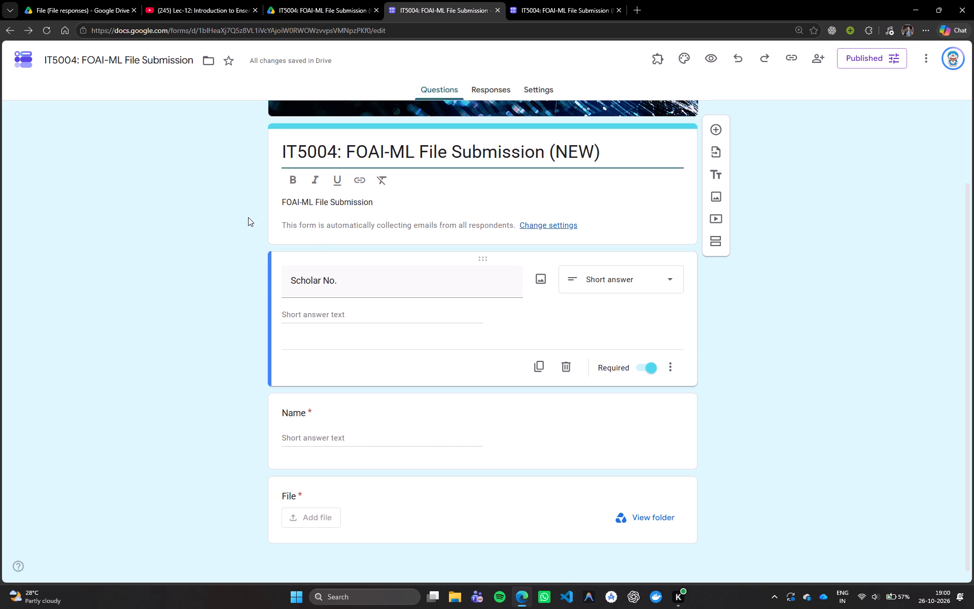
pyautogui.scroll(1, 248, 217)
pyautogui.click(198, 243)
# Look at the old submission's Drive folder, and check the new form's fields in the respondent preview.
pyautogui.click(306, 0)
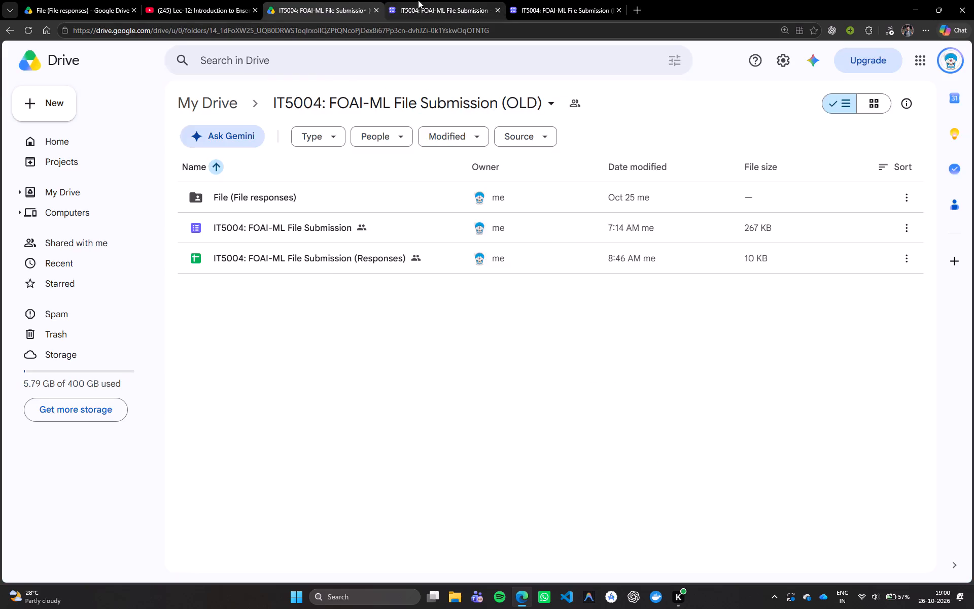
pyautogui.click(418, 0)
pyautogui.scroll(-10, 448, 208)
pyautogui.click(528, 0)
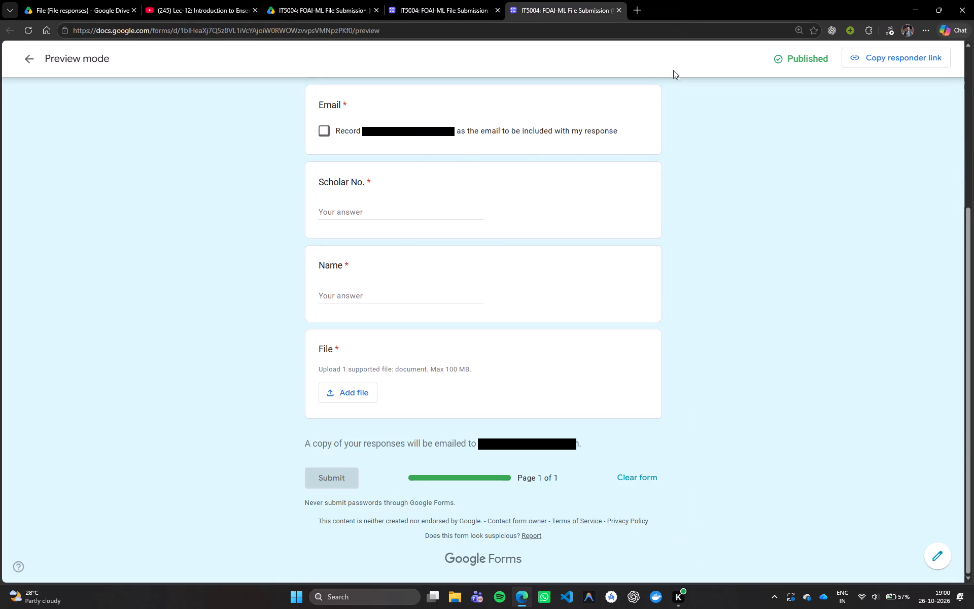
pyautogui.scroll(8, 726, 194)
pyautogui.scroll(-7, 726, 194)
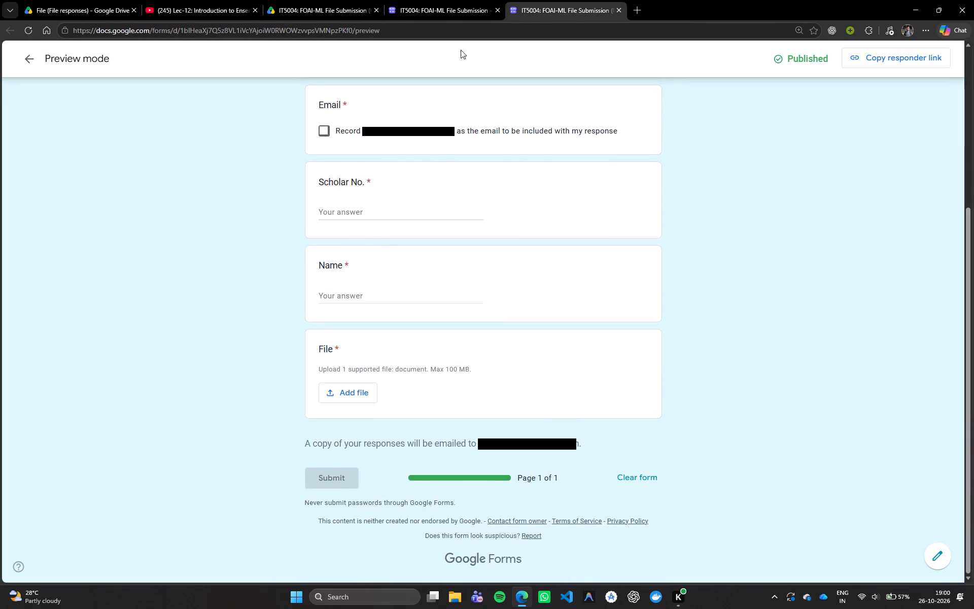
# Browse My Drive and examine the new IT5004: FOAI-ML File Submission folder and its File (File responses) subfolder.
pyautogui.click(449, 0)
pyautogui.click(328, 0)
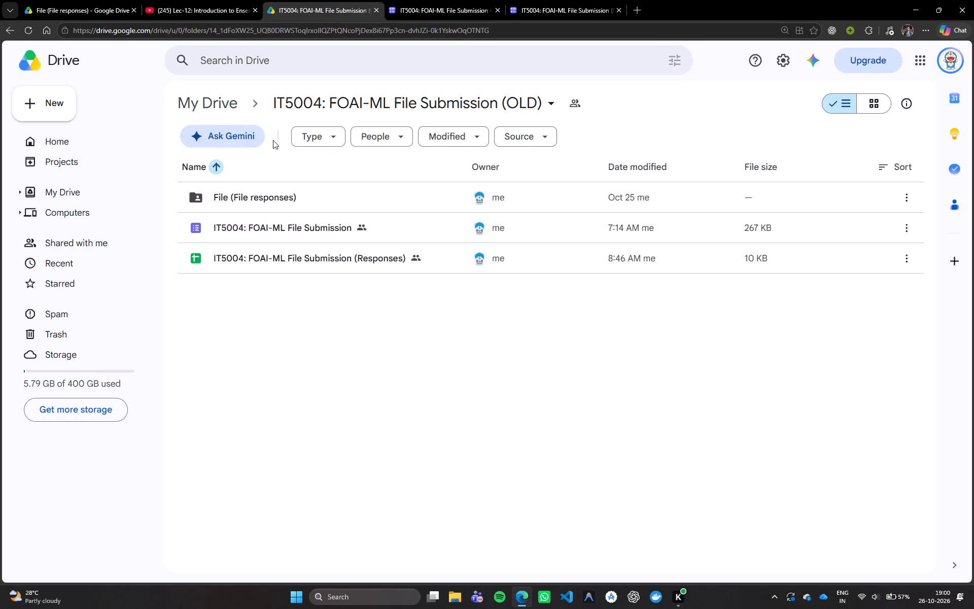
pyautogui.click(214, 110)
pyautogui.doubleClick(269, 260)
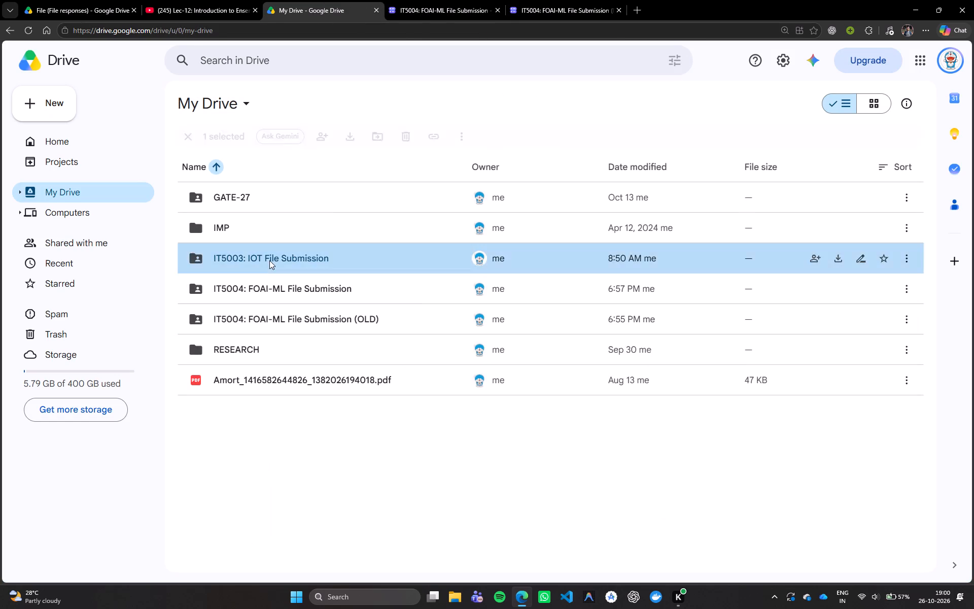
pyautogui.click(239, 101)
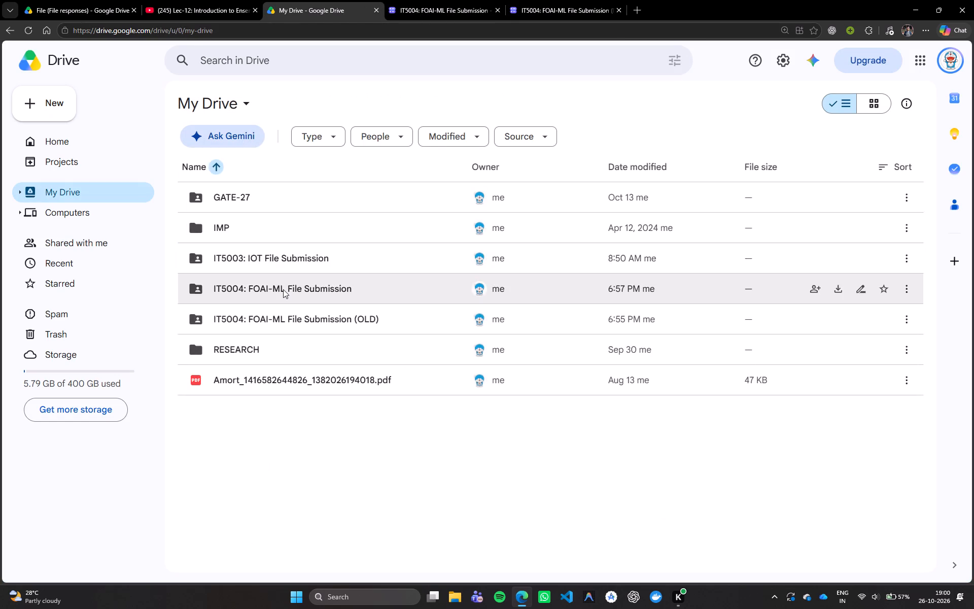
pyautogui.doubleClick(283, 289)
pyautogui.click(311, 309)
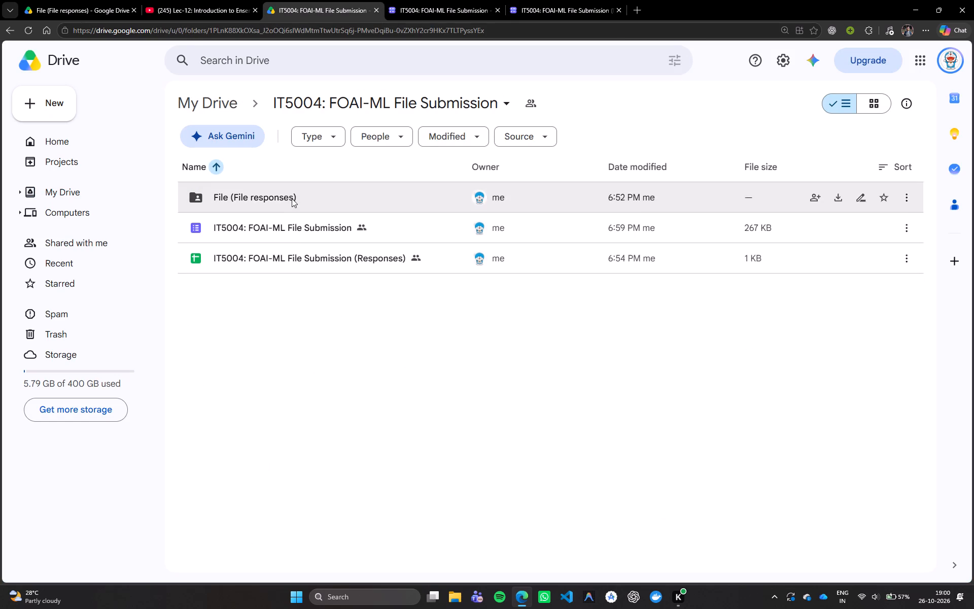
pyautogui.doubleClick(292, 198)
pyautogui.click(305, 101)
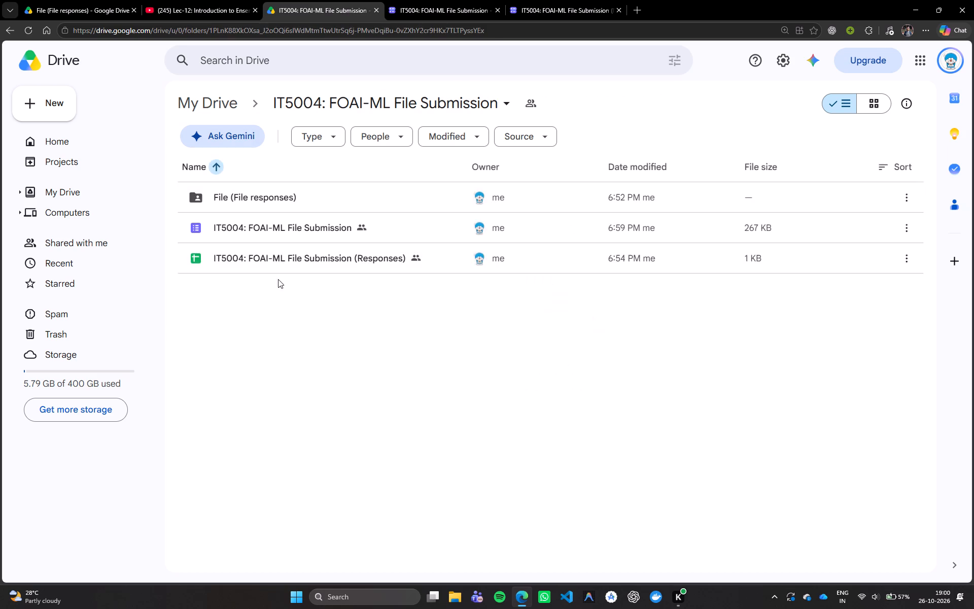
# Open the IT5004: FOAI-ML File Submission (Responses) spreadsheet from its folder, and close the form editor and preview pages.
pyautogui.doubleClick(280, 267)
pyautogui.click(326, 6)
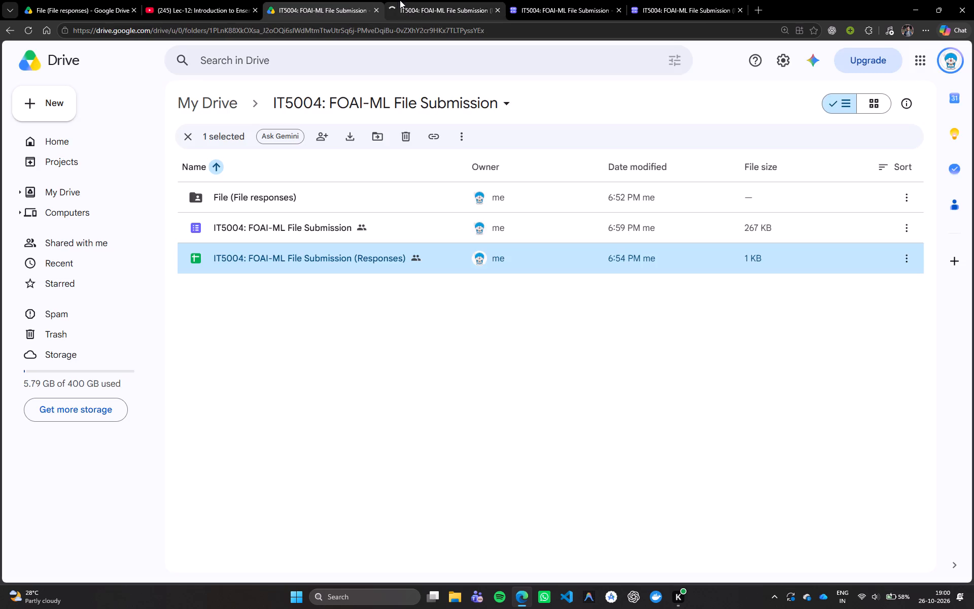
pyautogui.click(400, 0)
pyautogui.click(621, 9)
pyautogui.click(621, 9)
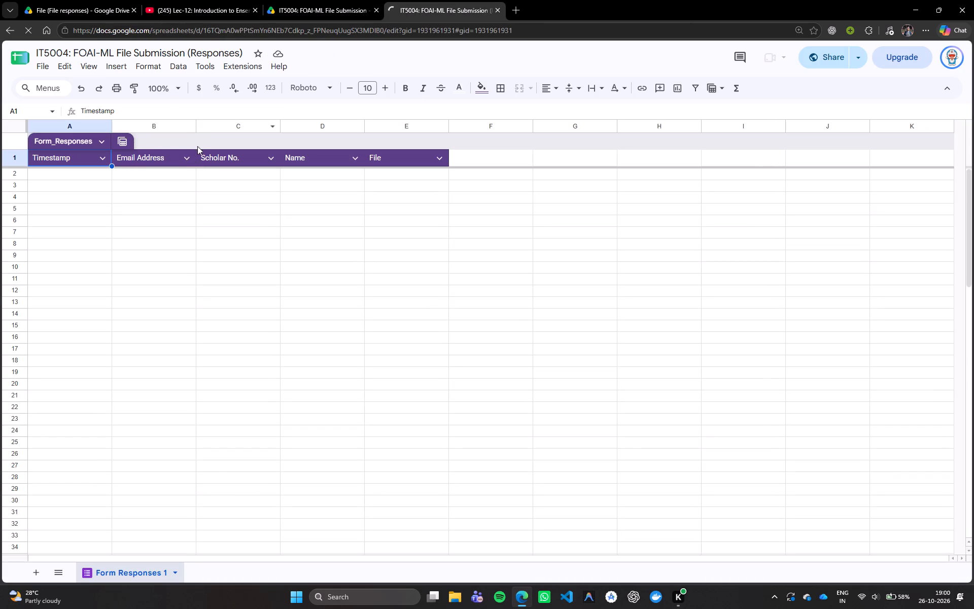
# Widen the Email Address, Name and File columns in the responses spreadsheet, making the File column the widest.
pyautogui.moveTo(197, 129); pyautogui.dragTo(264, 131)
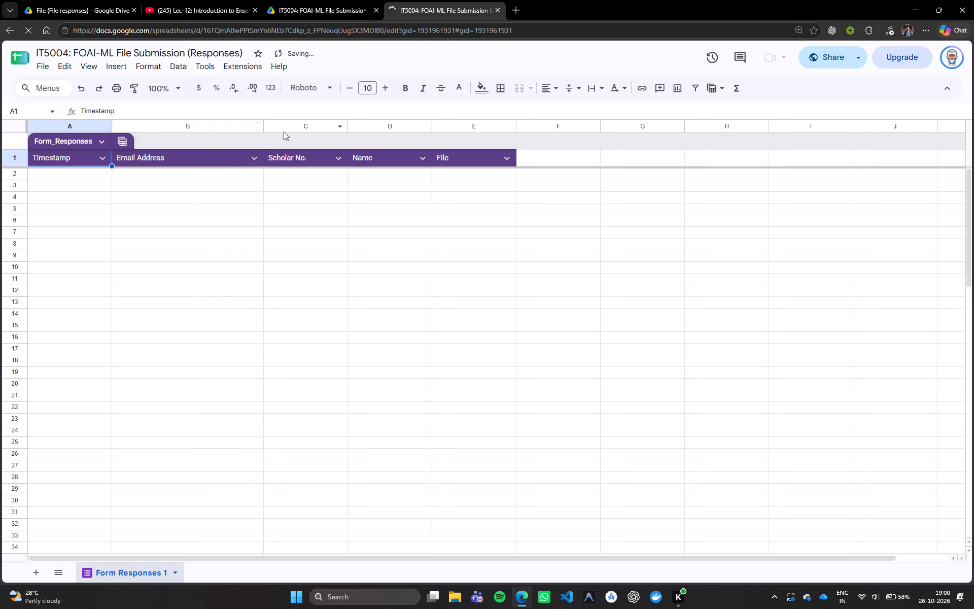
pyautogui.moveTo(433, 124); pyautogui.dragTo(477, 124)
pyautogui.moveTo(265, 124); pyautogui.dragTo(293, 127)
pyautogui.moveTo(589, 128); pyautogui.dragTo(695, 125)
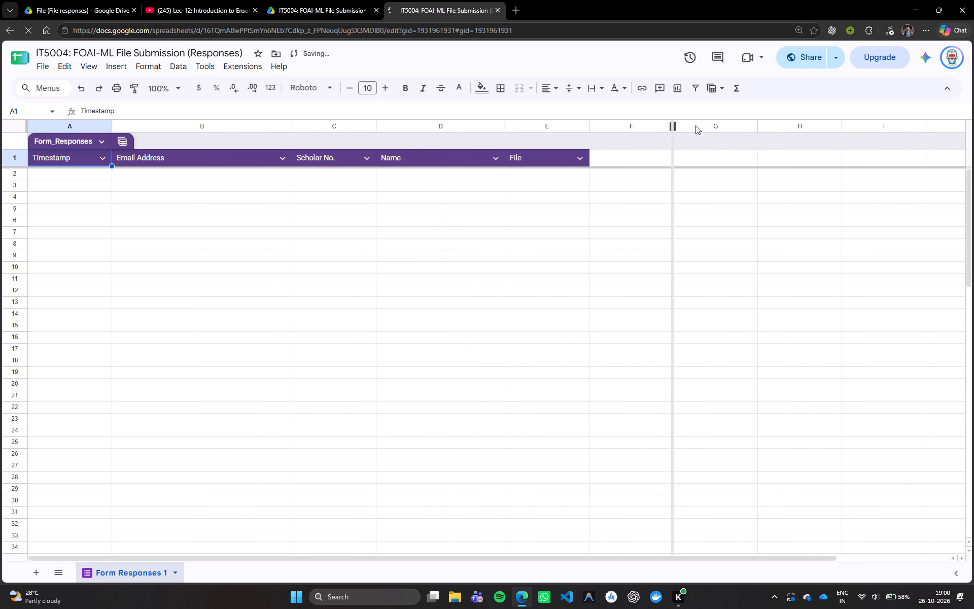
pyautogui.moveTo(695, 125); pyautogui.dragTo(751, 125)
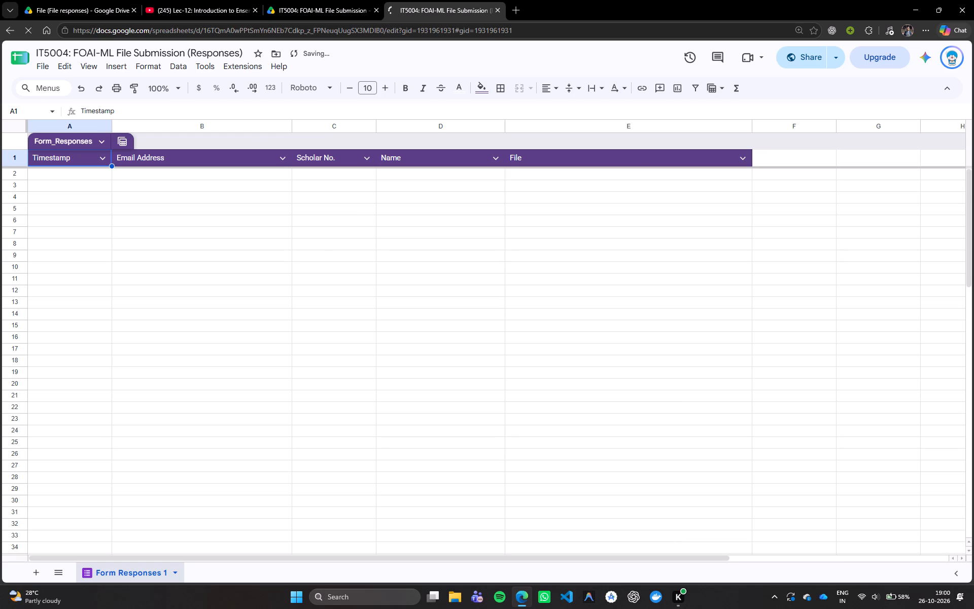
pyautogui.moveTo(293, 124); pyautogui.dragTo(275, 120)
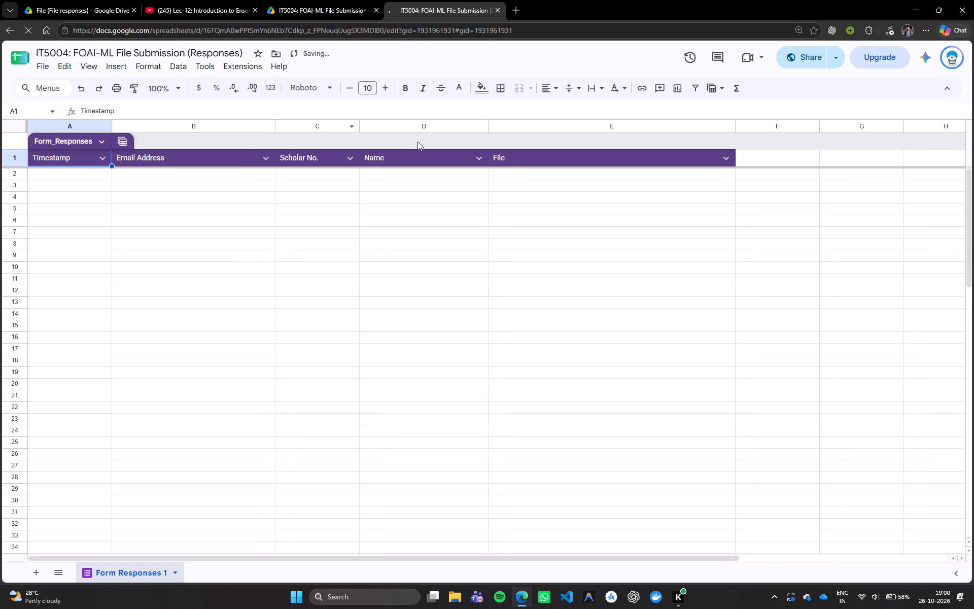
pyautogui.moveTo(490, 122); pyautogui.dragTo(485, 122)
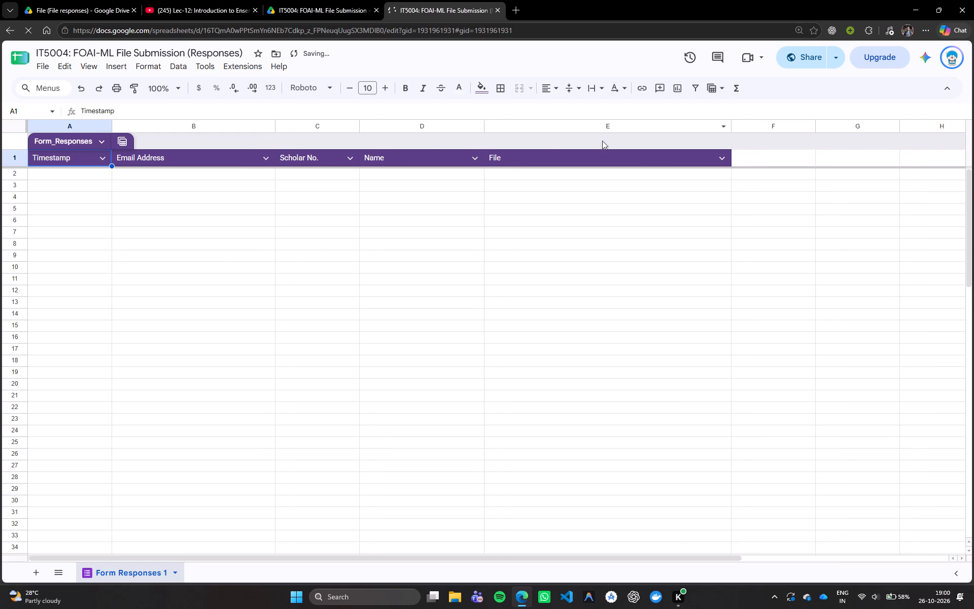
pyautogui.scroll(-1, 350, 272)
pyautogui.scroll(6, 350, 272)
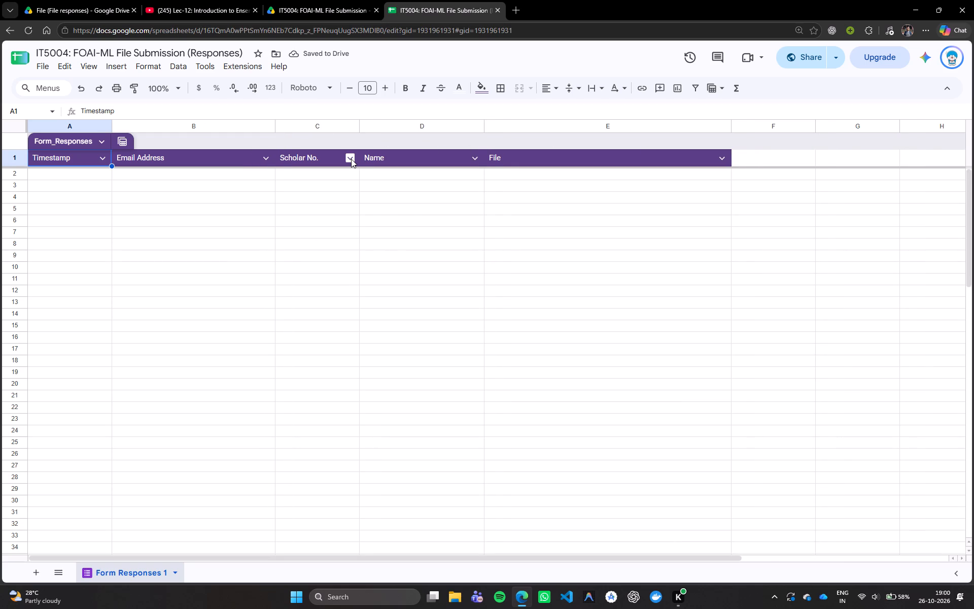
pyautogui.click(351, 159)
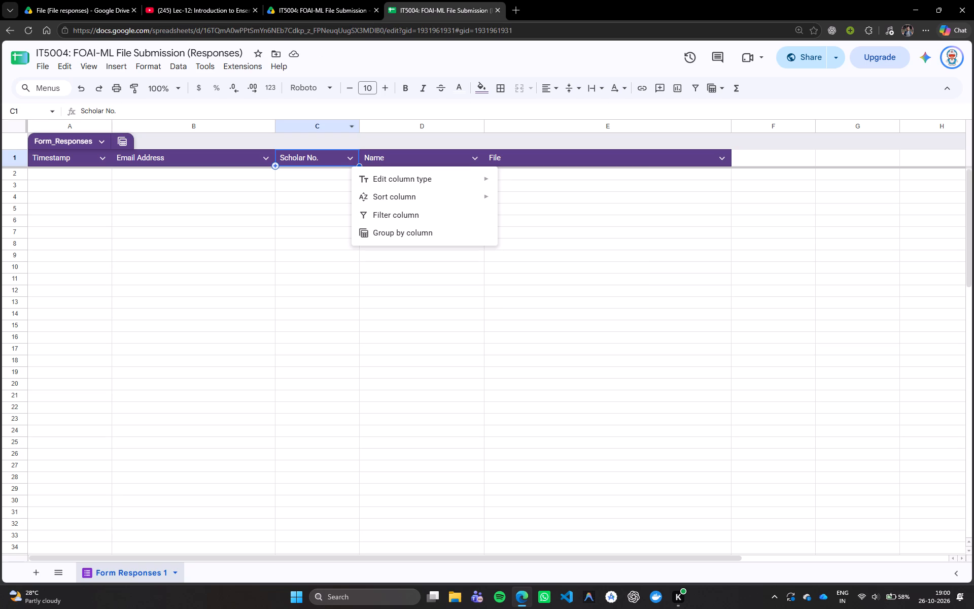
# Return to Drive and look through the new IT5004: FOAI-ML File Submission folder and its File (File responses) subfolder again.
pyautogui.click(288, 0)
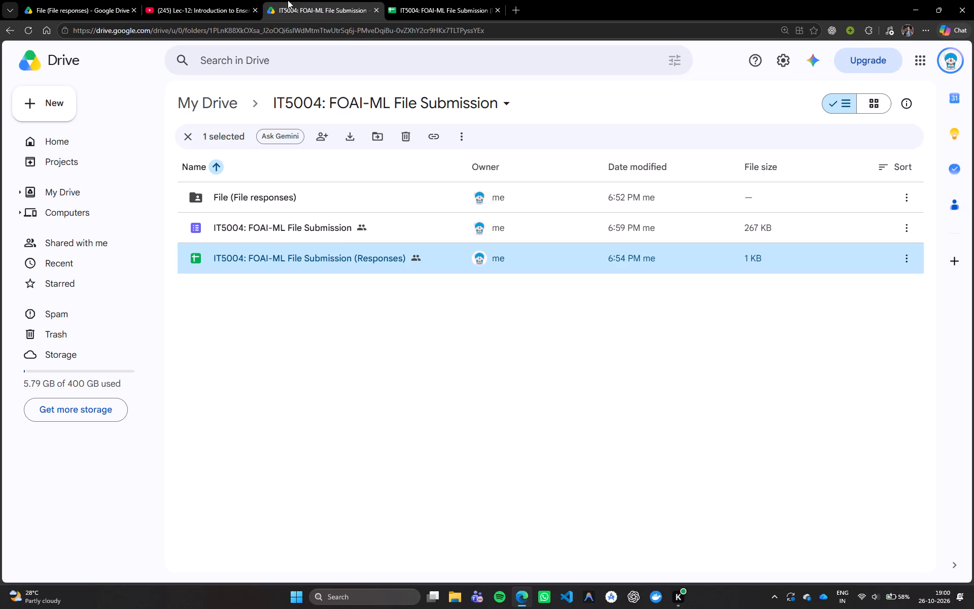
pyautogui.click(377, 335)
pyautogui.doubleClick(283, 194)
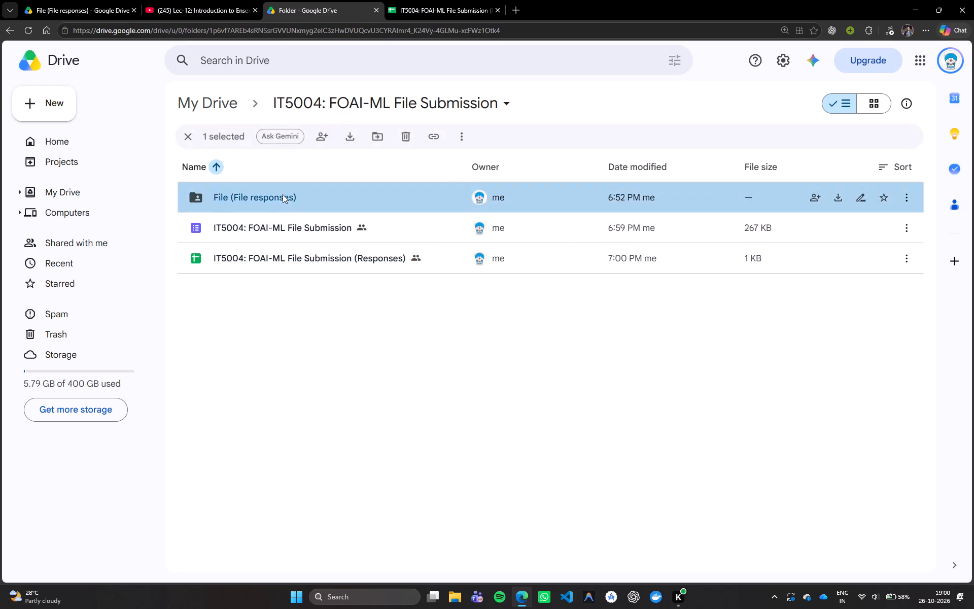
pyautogui.click(330, 97)
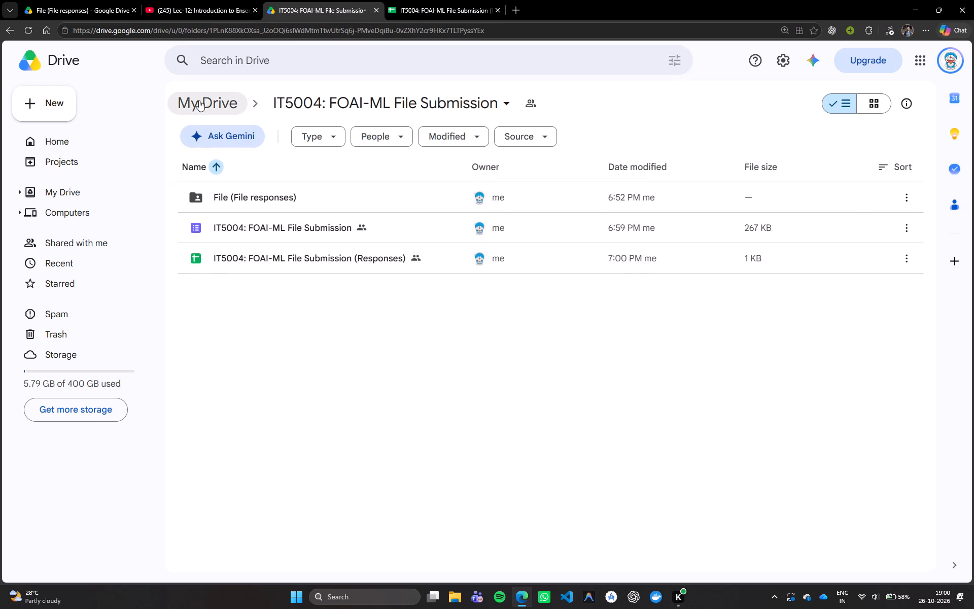
pyautogui.click(199, 100)
pyautogui.click(246, 294)
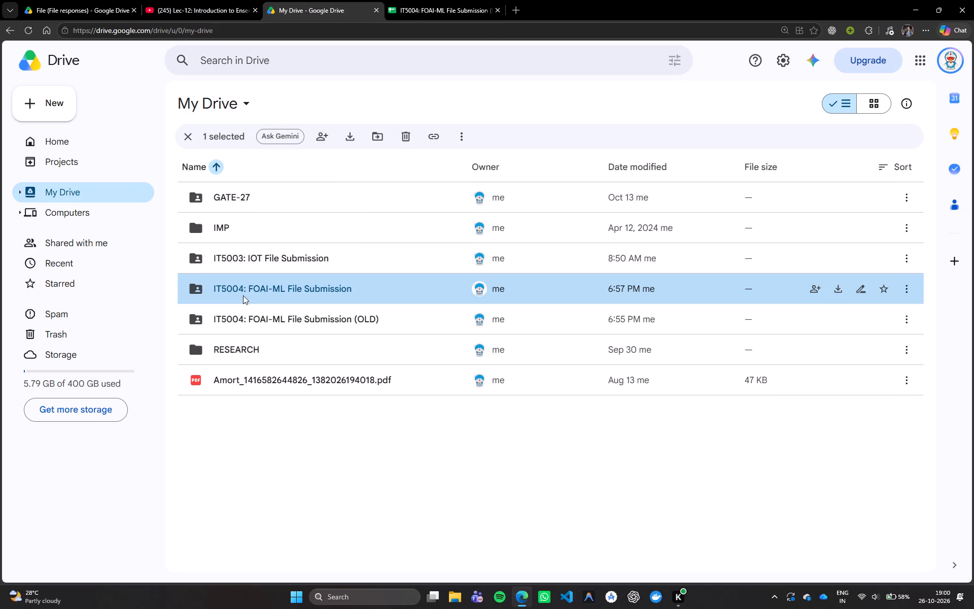
pyautogui.doubleClick(250, 295)
pyautogui.doubleClick(243, 193)
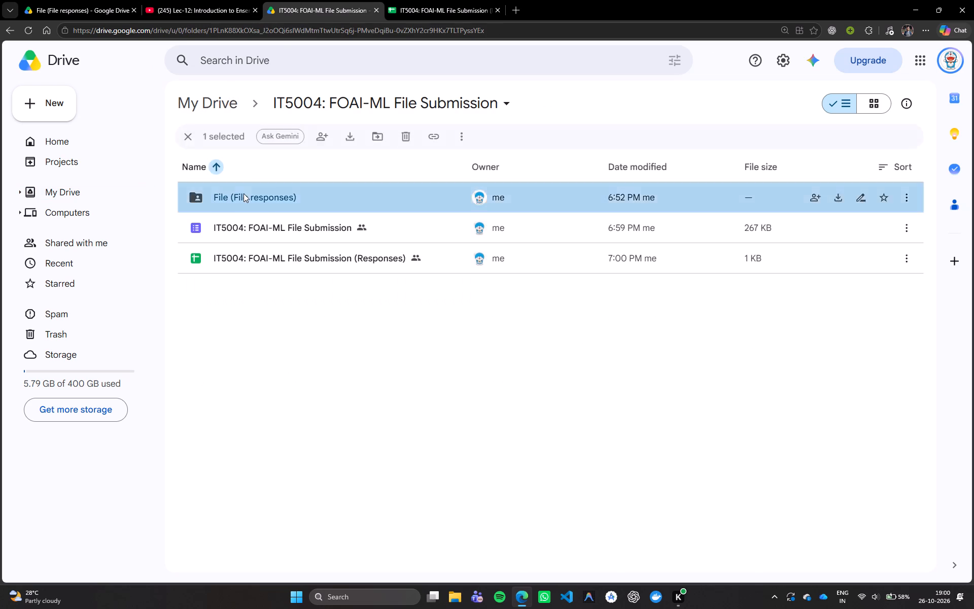
# Return to the My Drive listing, and close the lecture video and the responses spreadsheet.
pyautogui.doubleClick(419, 116)
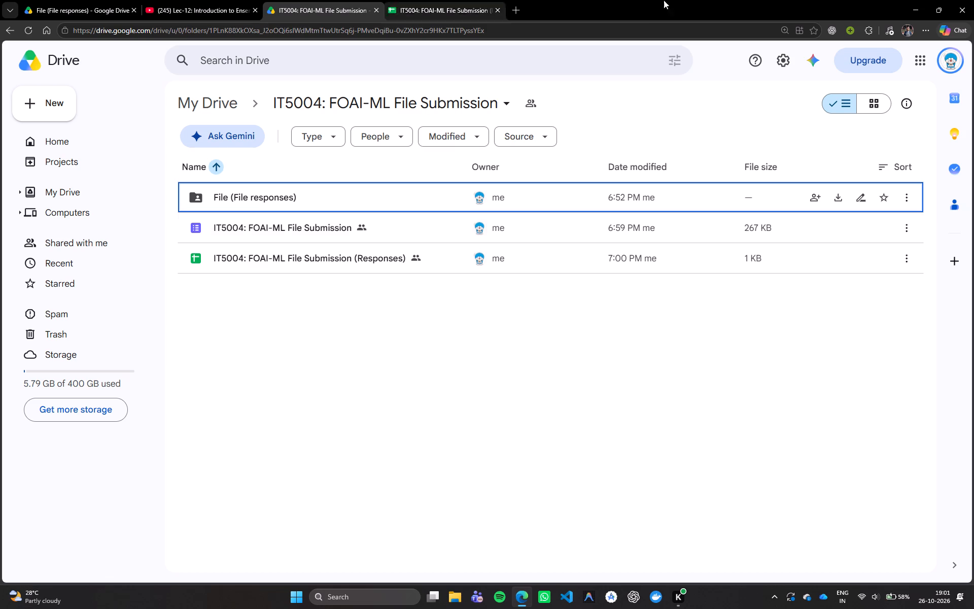
pyautogui.click(384, 354)
pyautogui.click(212, 107)
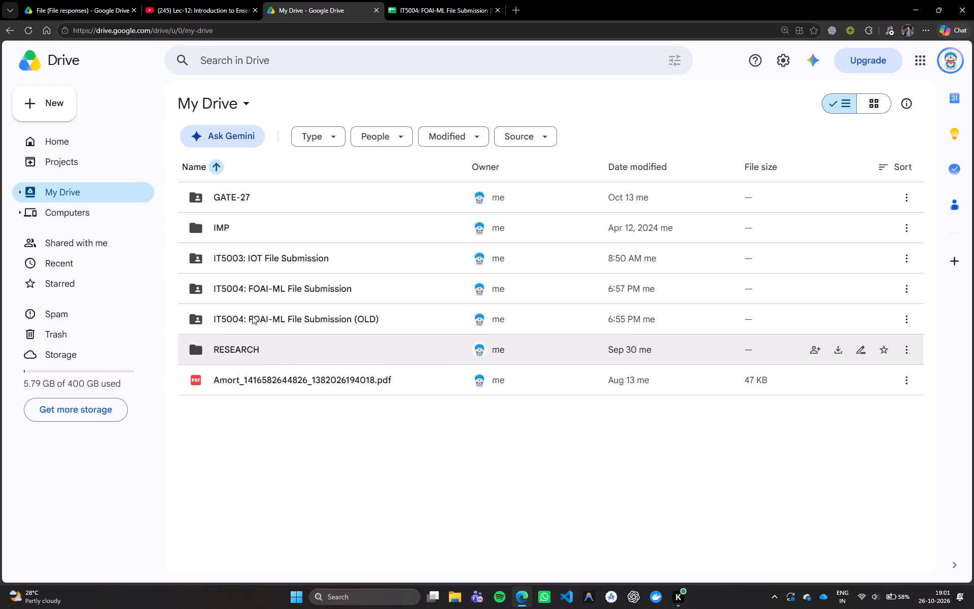
pyautogui.click(251, 10)
pyautogui.click(327, 1)
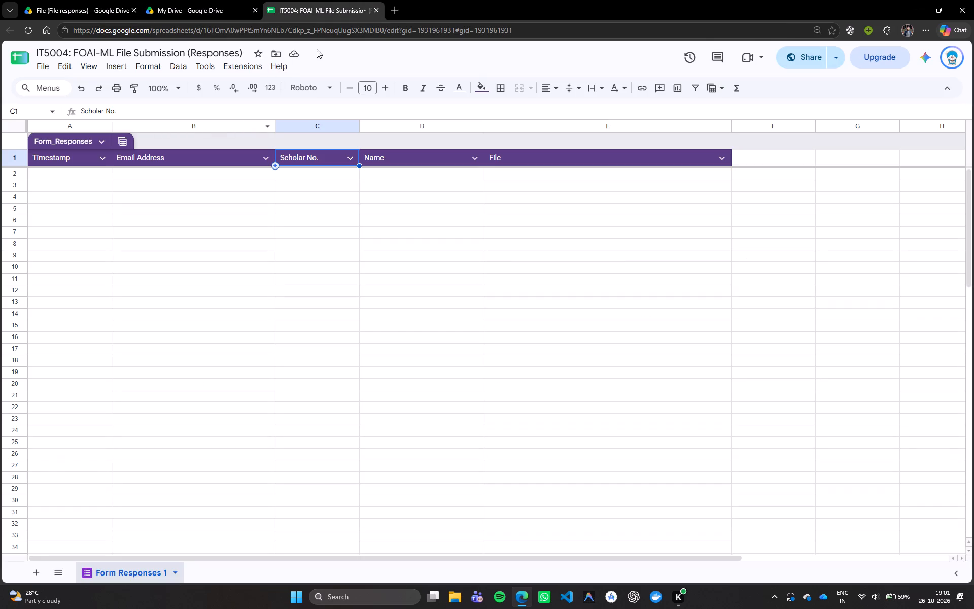
pyautogui.click(374, 10)
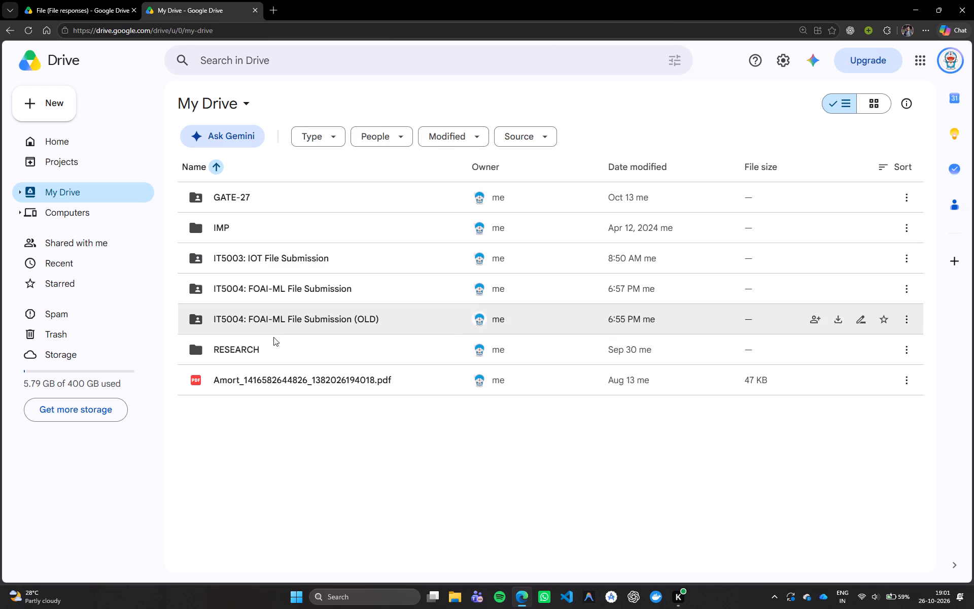
# Open the IT5004: FOAI-ML File Submission form for editing from its Drive folder.
pyautogui.doubleClick(271, 295)
pyautogui.doubleClick(280, 231)
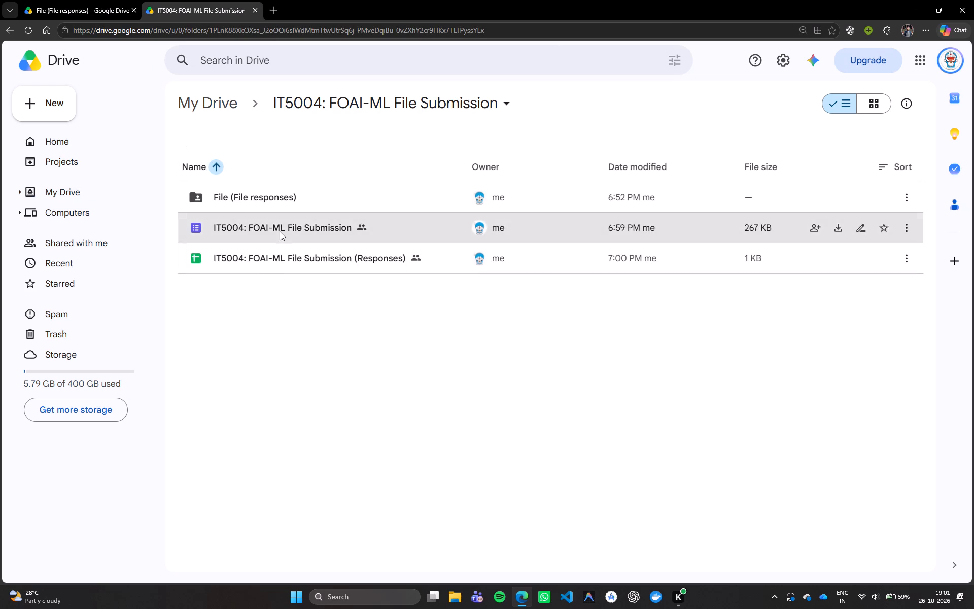
pyautogui.click(224, 8)
pyautogui.click(272, 0)
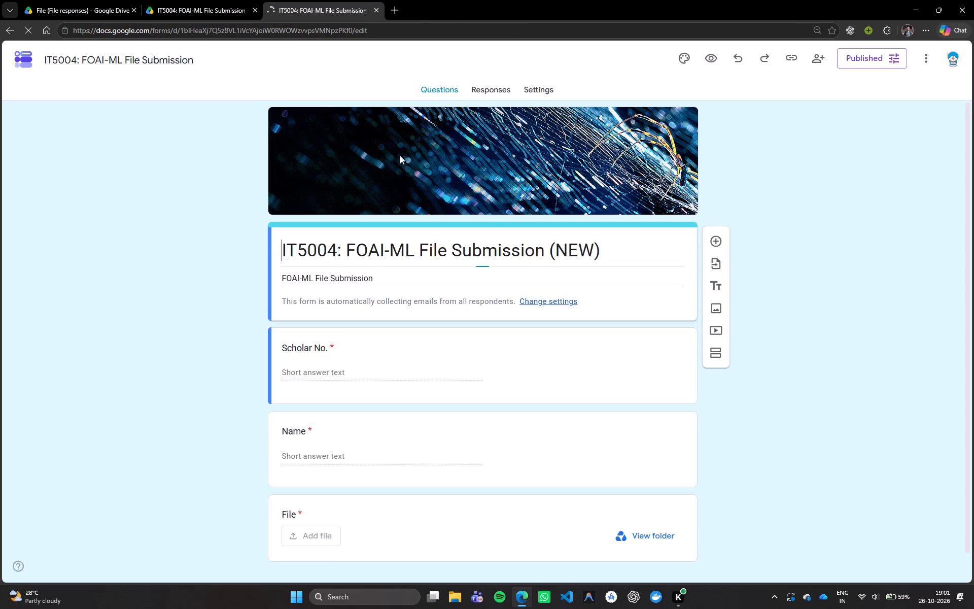
# Check the form's response options and its settings for a way to limit when responses are accepted.
pyautogui.click(527, 90)
pyautogui.click(506, 91)
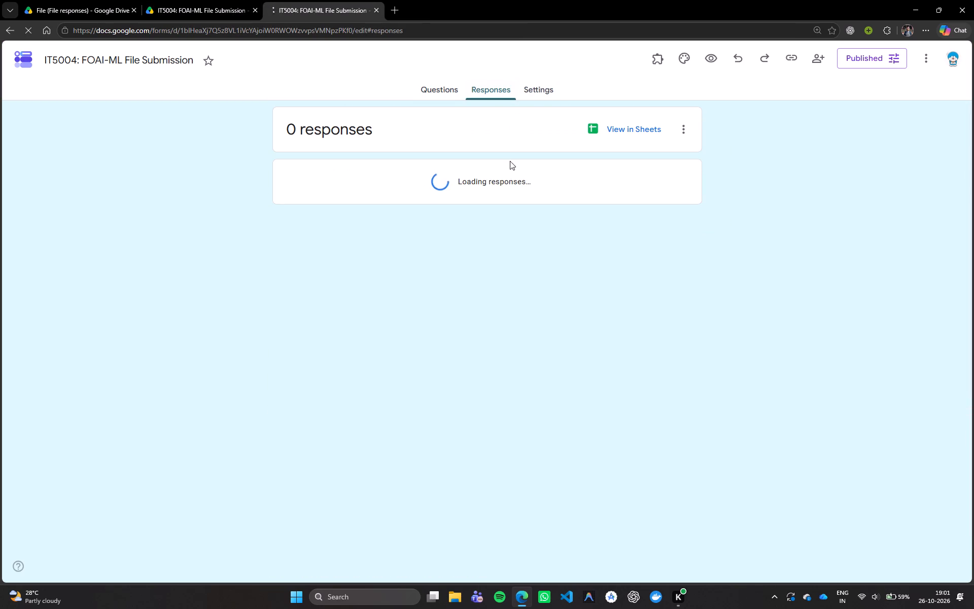
pyautogui.scroll(-8, 508, 180)
pyautogui.scroll(6, 523, 178)
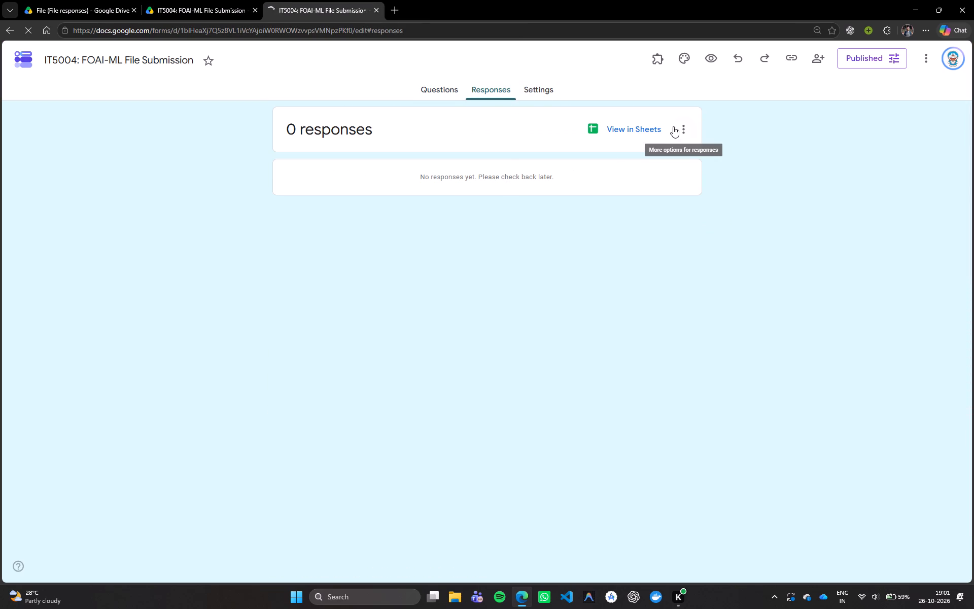
pyautogui.click(683, 127)
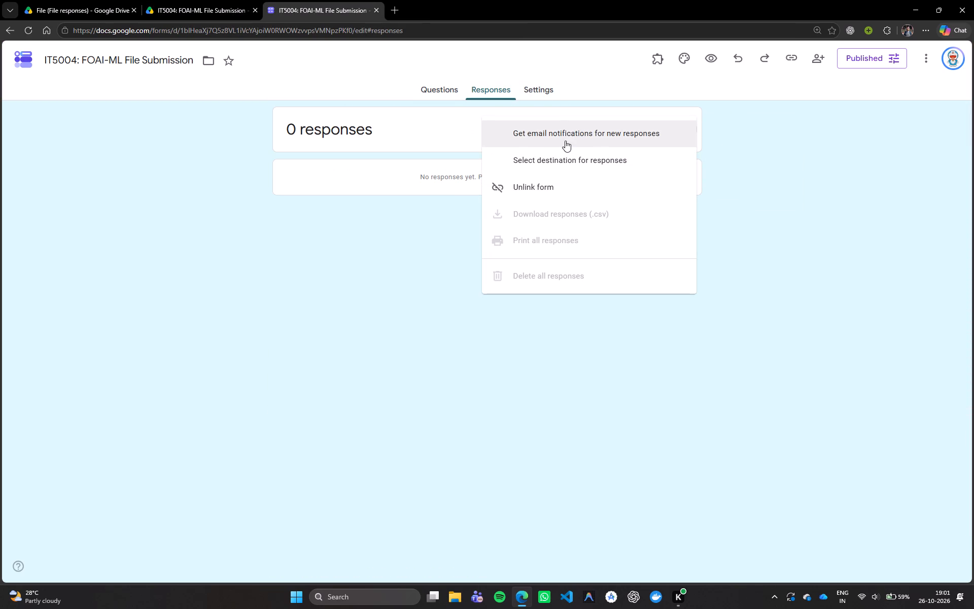
pyautogui.click(536, 85)
pyautogui.click(536, 92)
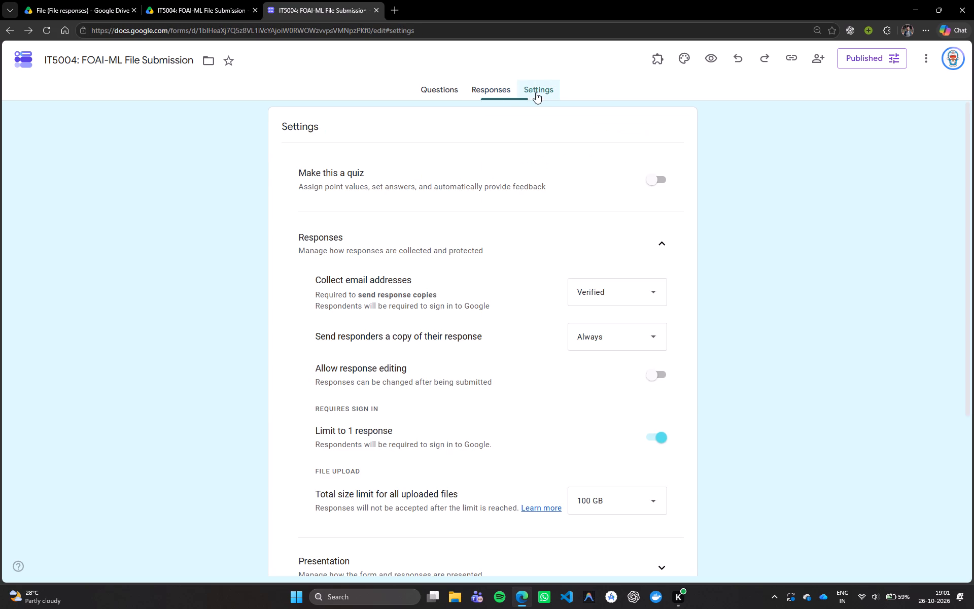
# Set the published form to stop accepting responses on October 27, 2026 at 09:00 AM, and save the published options.
pyautogui.click(856, 52)
pyautogui.click(464, 148)
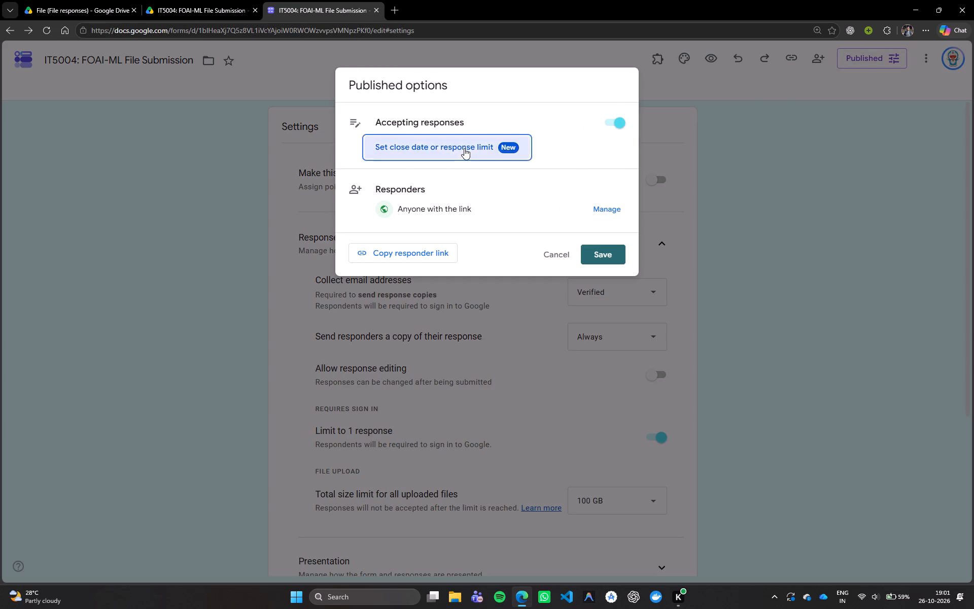
pyautogui.click(394, 148)
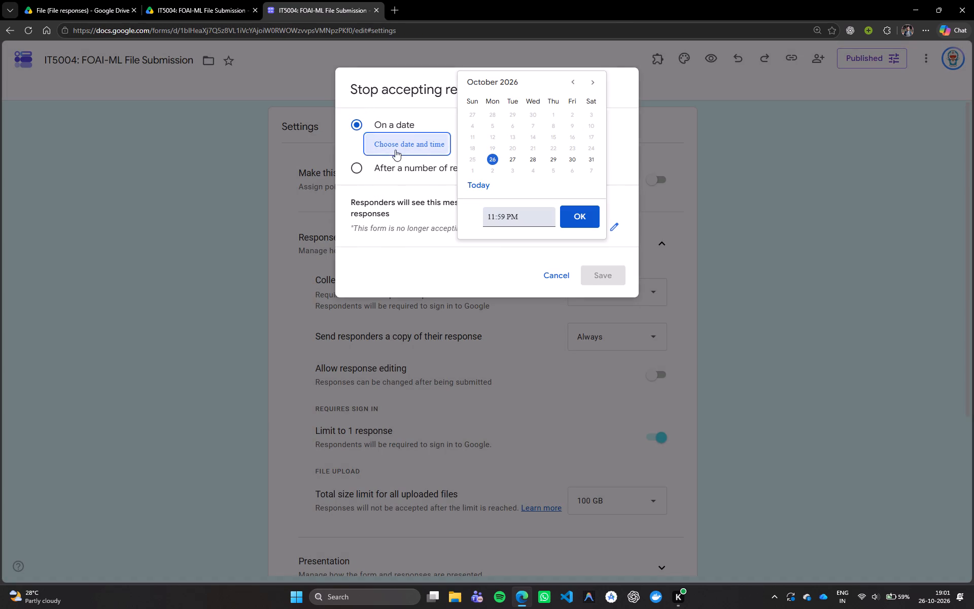
pyautogui.click(510, 160)
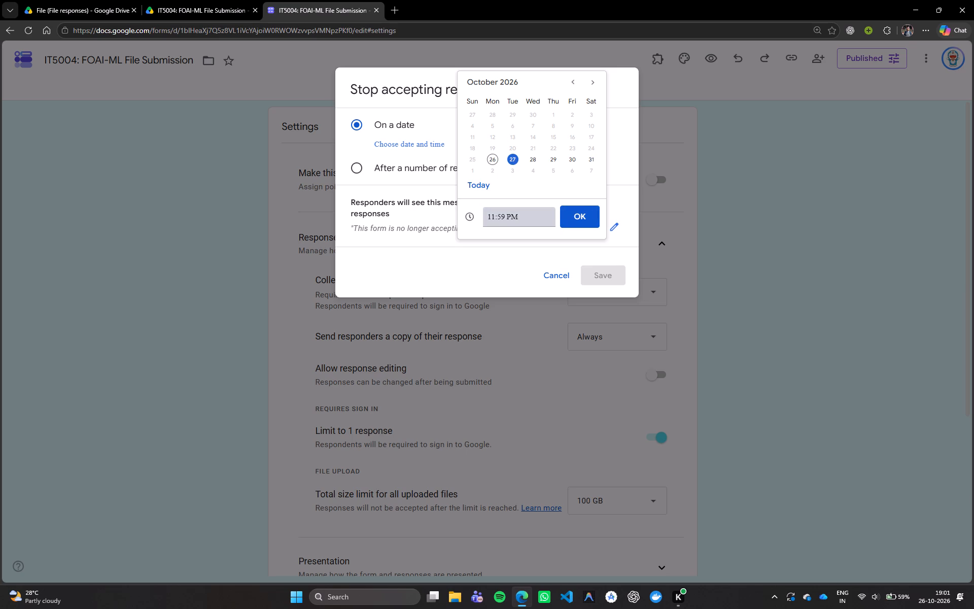
pyautogui.click(520, 219)
pyautogui.scroll(11, 503, 184)
pyautogui.scroll(-1, 507, 186)
pyautogui.scroll(2, 507, 186)
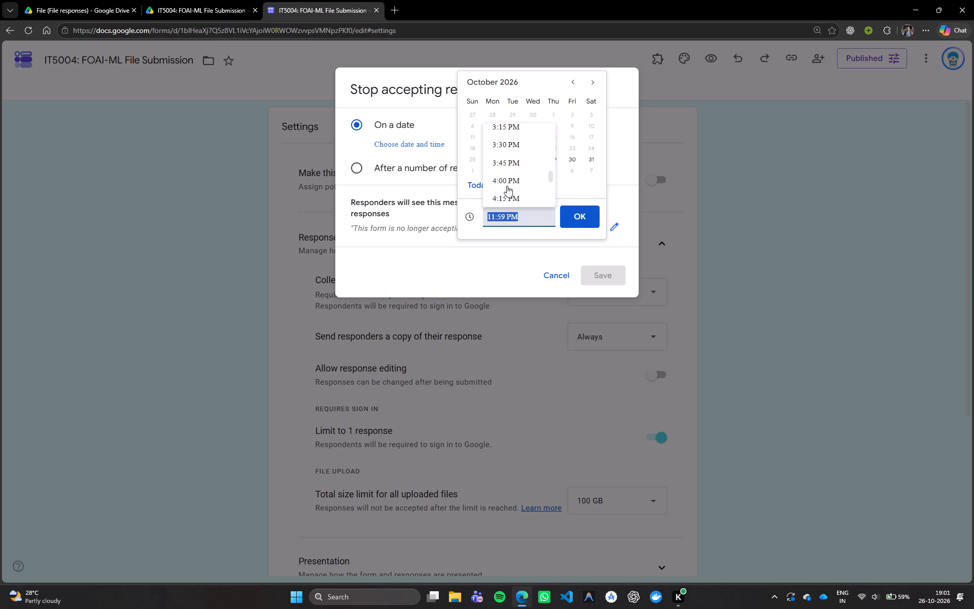
pyautogui.scroll(9, 507, 186)
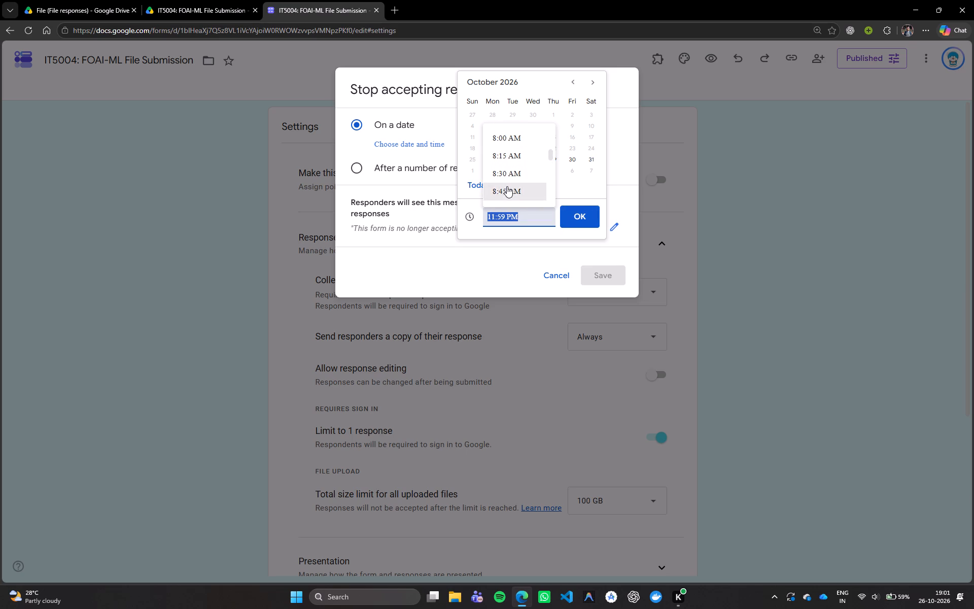
pyautogui.scroll(-1, 507, 186)
pyautogui.click(509, 163)
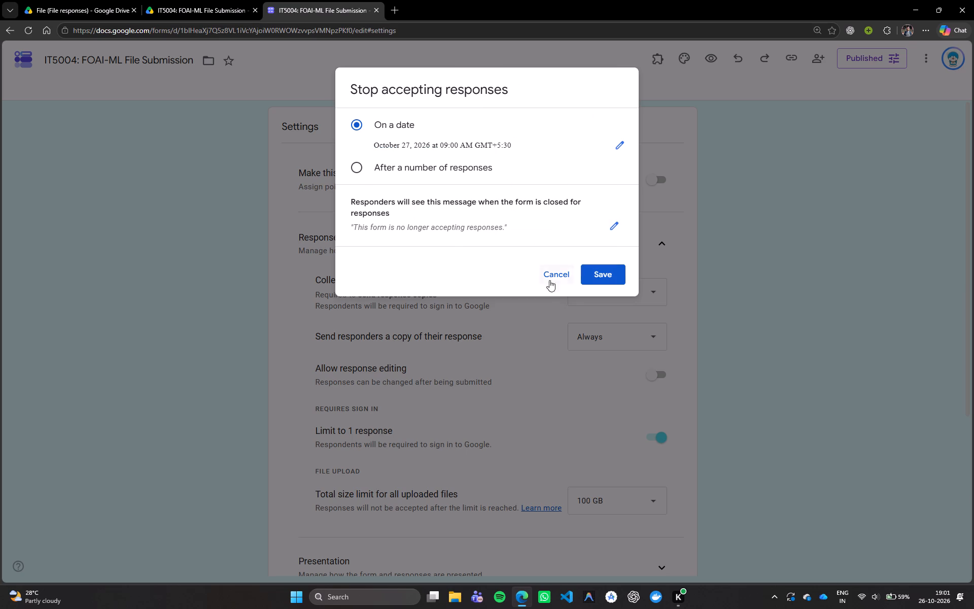
pyautogui.click(590, 272)
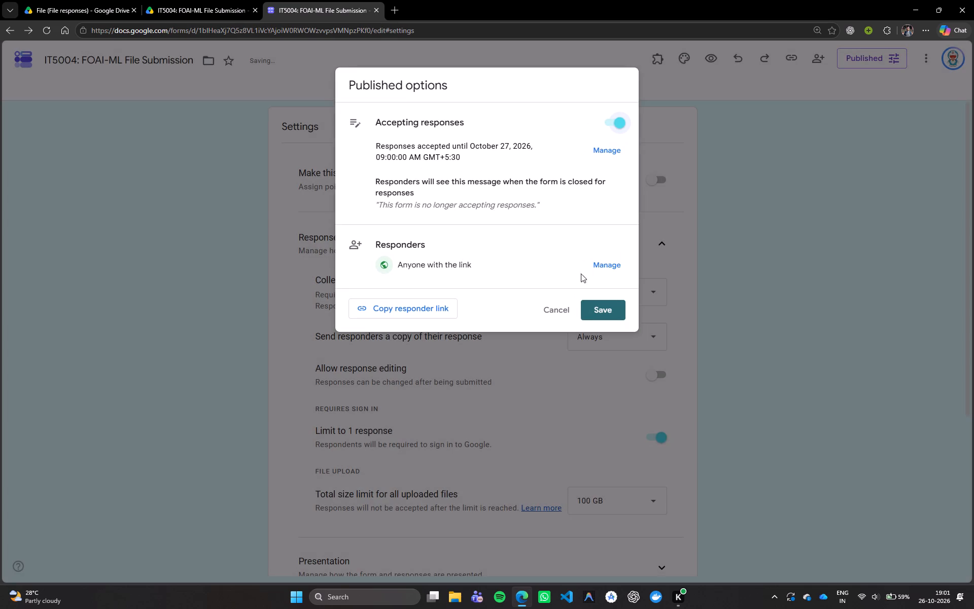
pyautogui.moveTo(413, 148); pyautogui.dragTo(507, 204)
pyautogui.click(507, 204)
pyautogui.scroll(7, 456, 226)
pyautogui.click(607, 313)
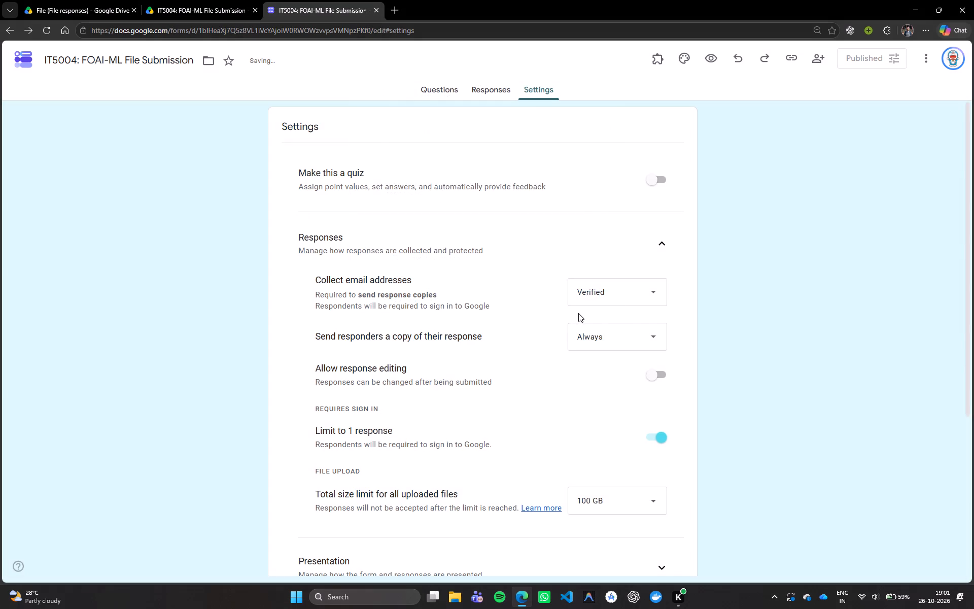
# Review the form's remaining settings and its Scholar No., Name and File questions.
pyautogui.scroll(9, 567, 309)
pyautogui.scroll(-7, 435, 287)
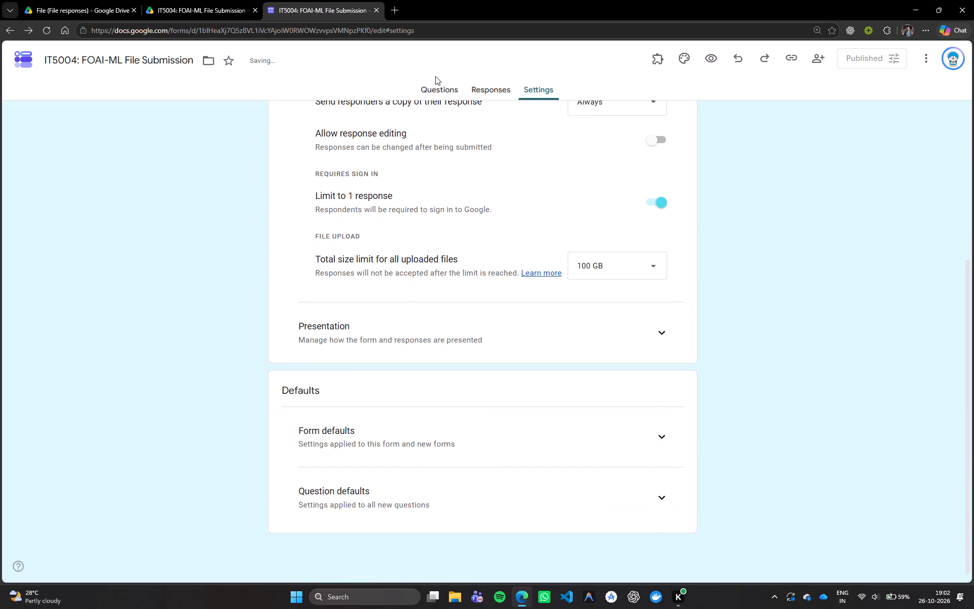
pyautogui.click(435, 77)
pyautogui.click(436, 87)
pyautogui.scroll(-2, 466, 193)
pyautogui.click(155, 251)
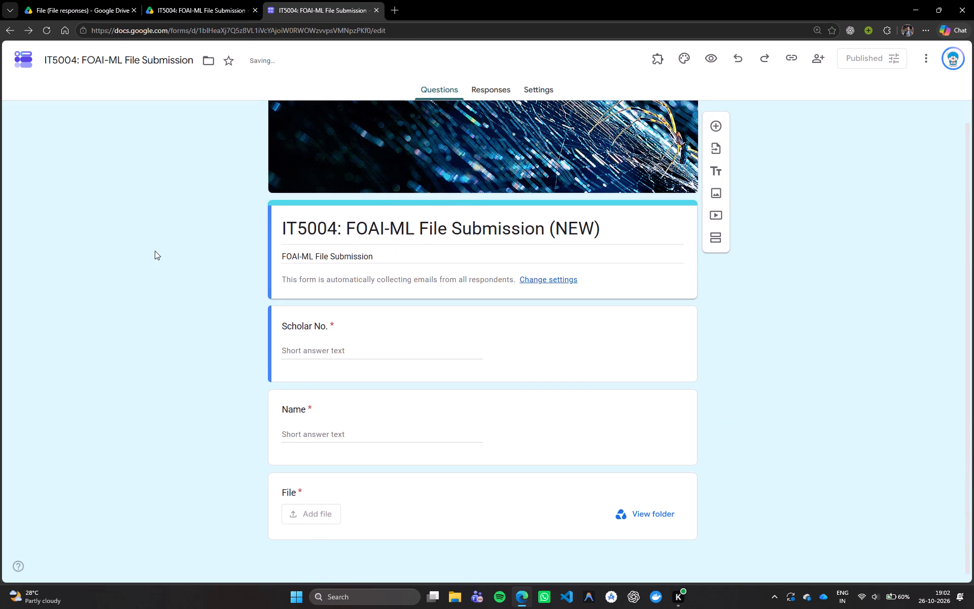
pyautogui.scroll(-3, 155, 236)
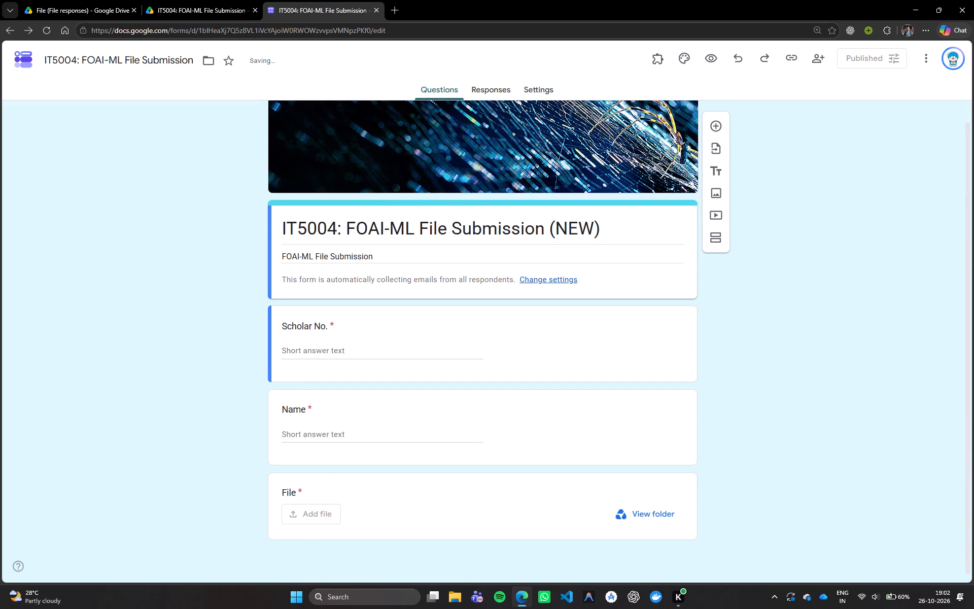
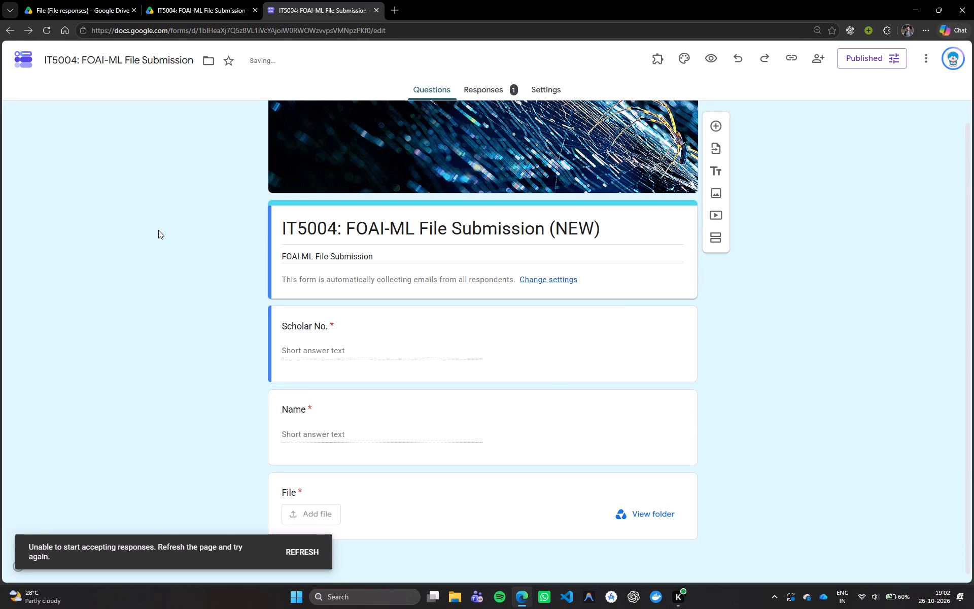
# Expand the form's File upload question and open its linked responses folder in Drive.
pyautogui.click(643, 517)
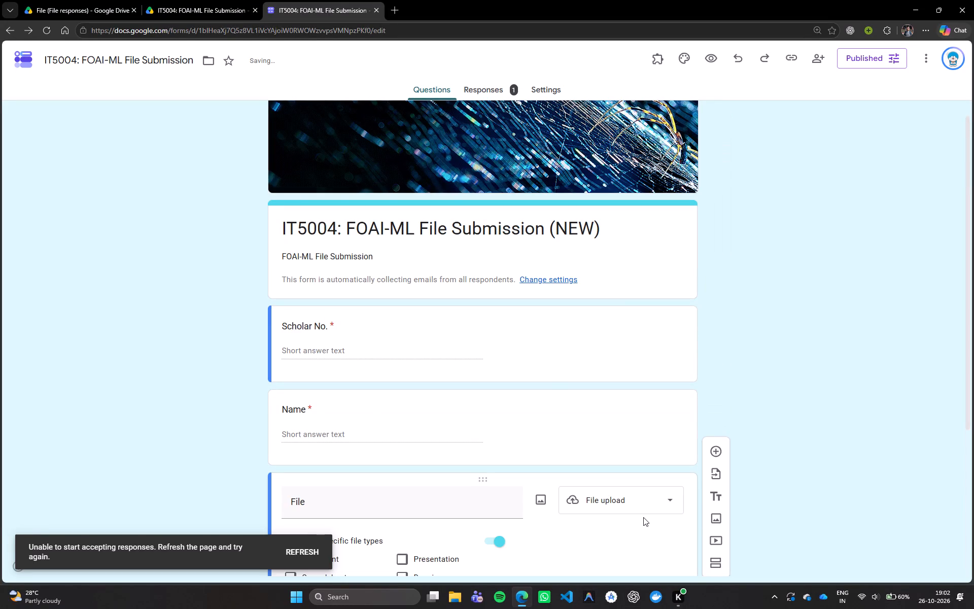
pyautogui.scroll(-6, 552, 417)
pyautogui.scroll(1, 539, 409)
pyautogui.scroll(-1, 543, 409)
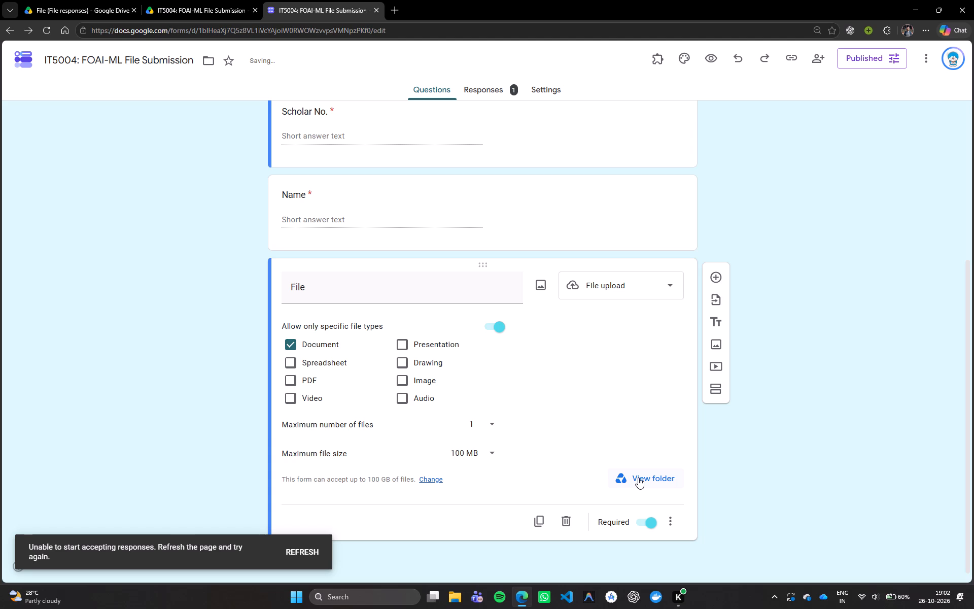
pyautogui.click(638, 478)
pyautogui.click(351, 0)
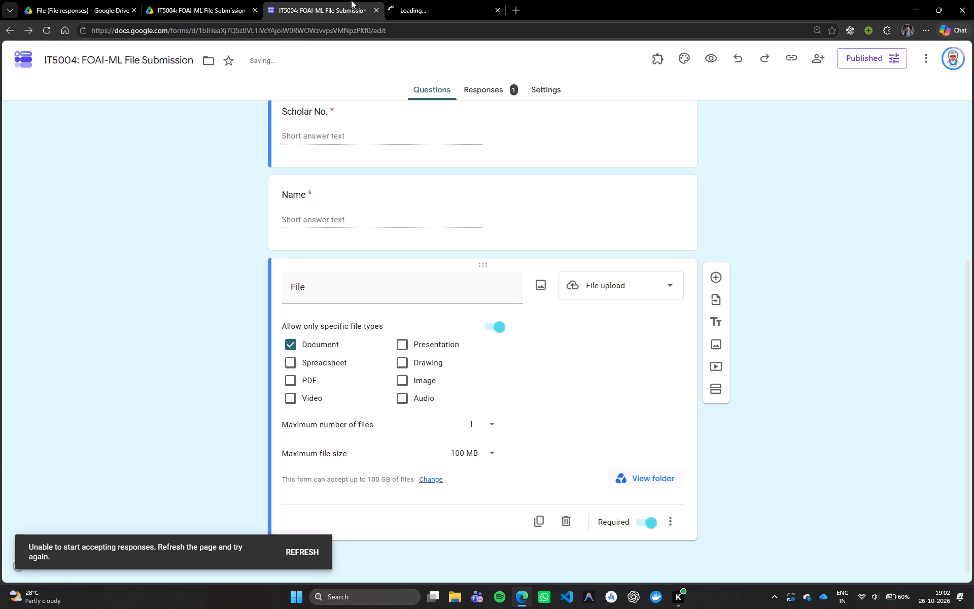
pyautogui.click(407, 0)
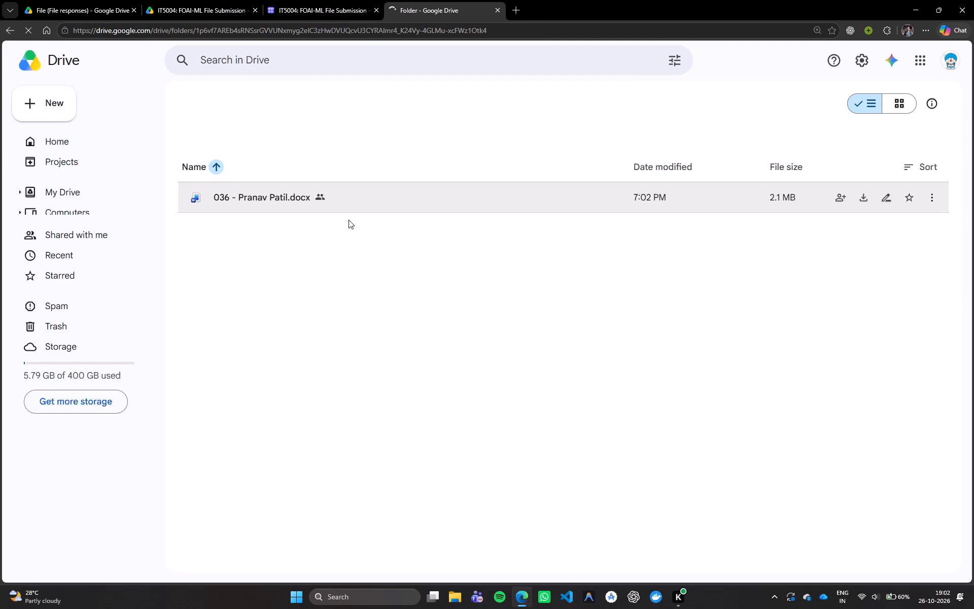
# Open the submitted Word document numbered 036 from the File (File responses) folder in Google Docs.
pyautogui.doubleClick(272, 193)
pyautogui.doubleClick(273, 197)
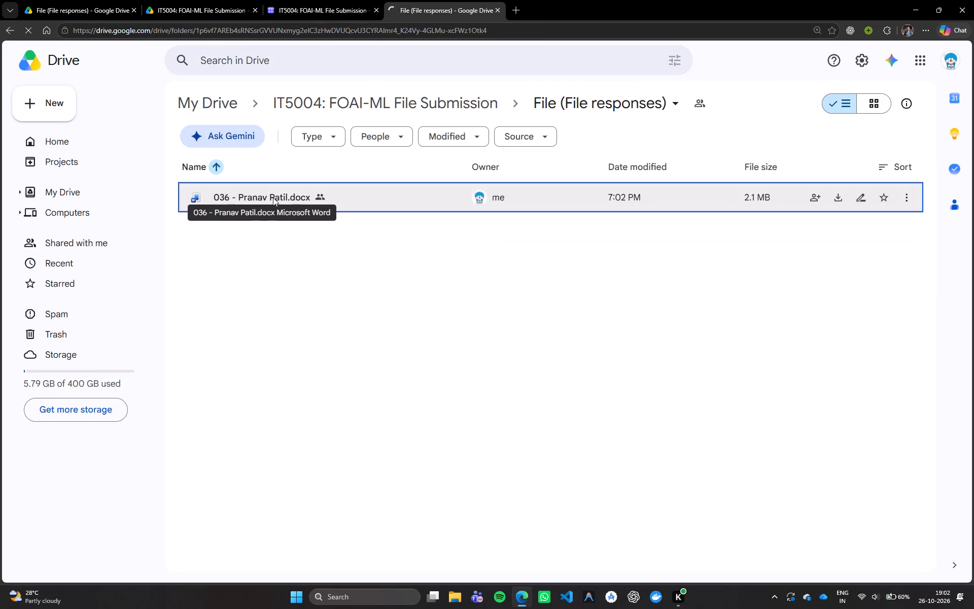
pyautogui.click(332, 0)
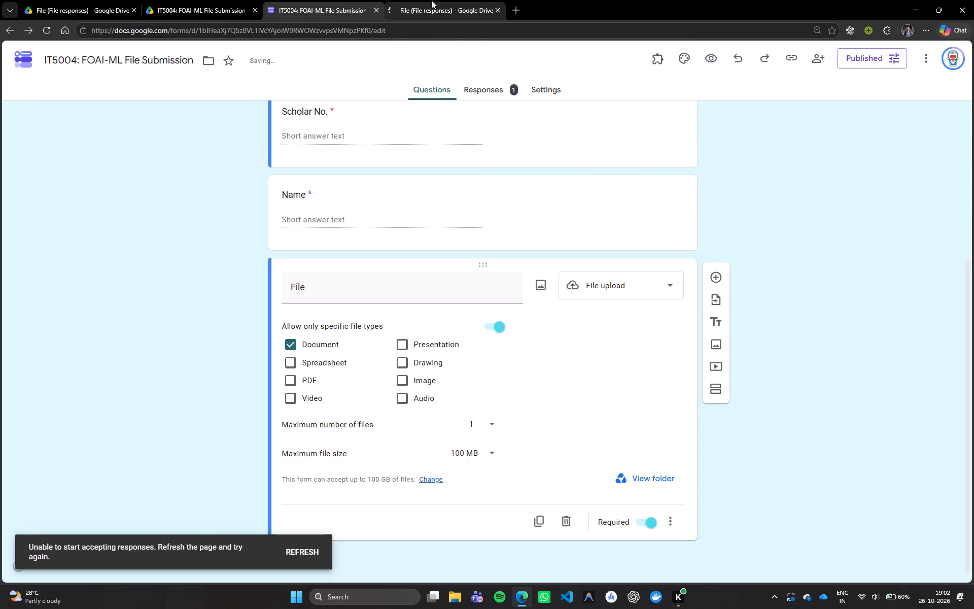
pyautogui.click(432, 0)
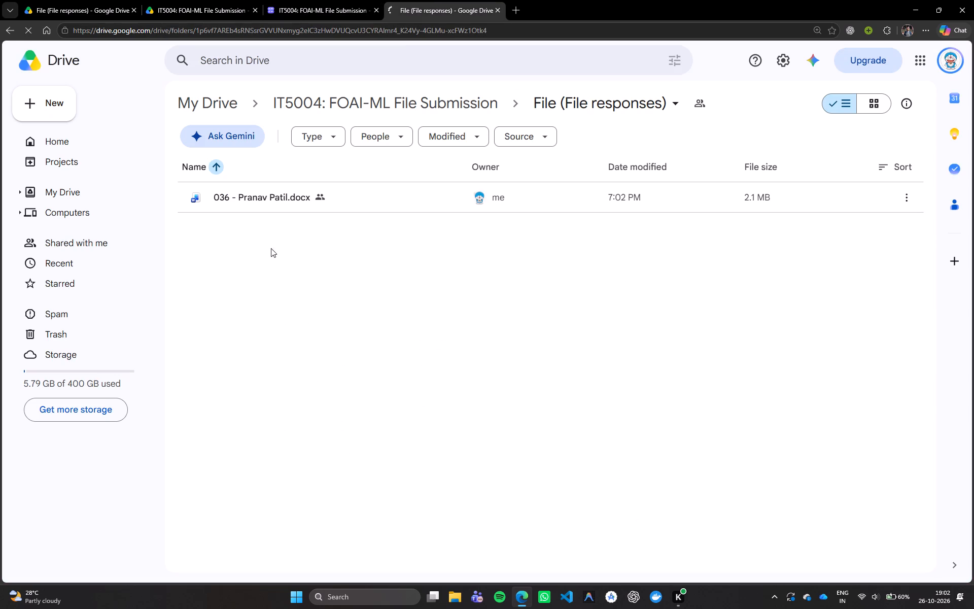
pyautogui.click(364, 101)
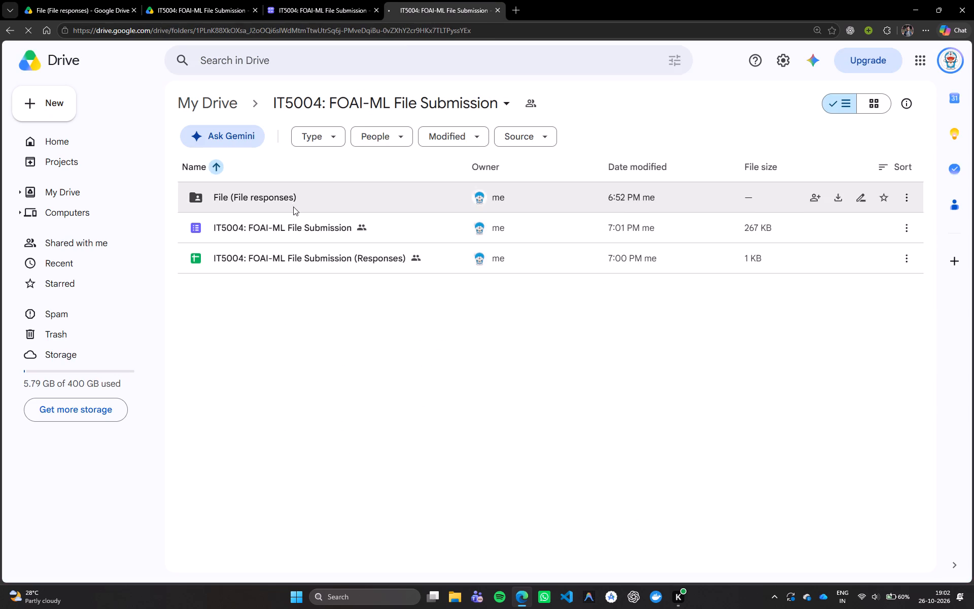
pyautogui.doubleClick(293, 204)
pyautogui.doubleClick(296, 201)
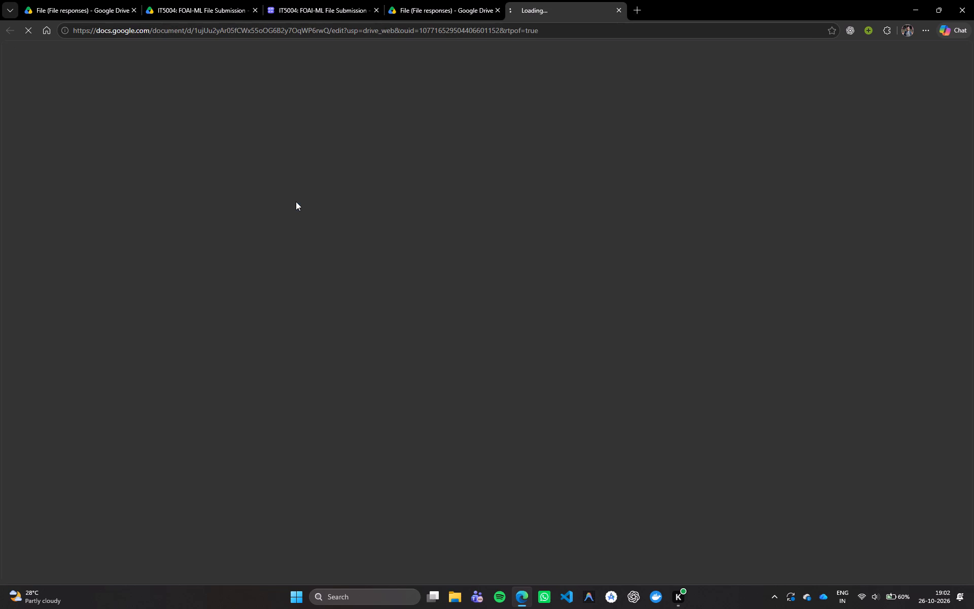
pyautogui.click(502, 0)
pyautogui.click(548, 0)
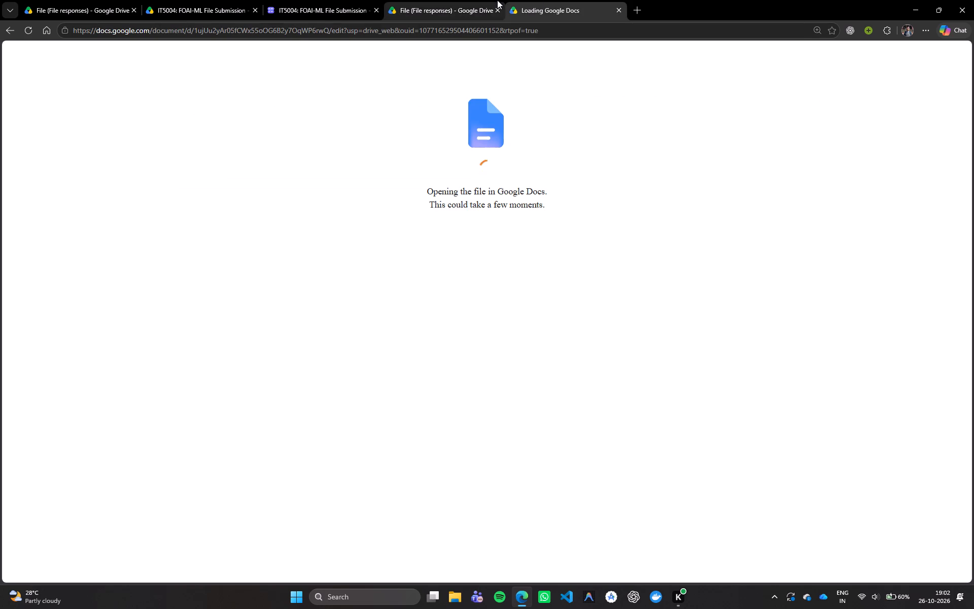
pyautogui.click(497, 0)
pyautogui.click(520, 0)
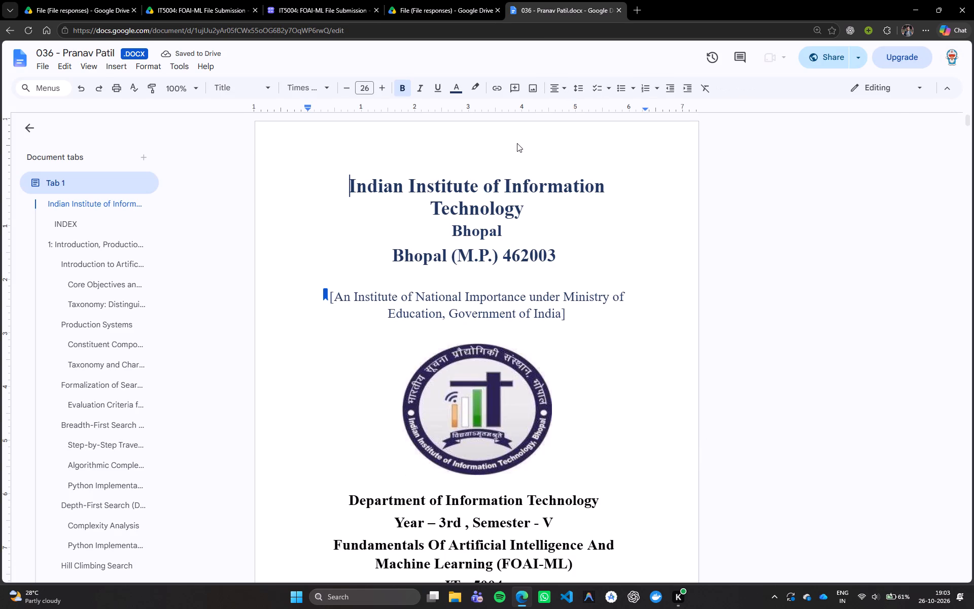
# Read through submission 036 from its cover page and index through the search algorithm and knowledge representation modules.
pyautogui.scroll(-3, 458, 261)
pyautogui.scroll(1, 492, 308)
pyautogui.scroll(-4, 492, 318)
pyautogui.scroll(2, 471, 346)
pyautogui.scroll(-2, 471, 347)
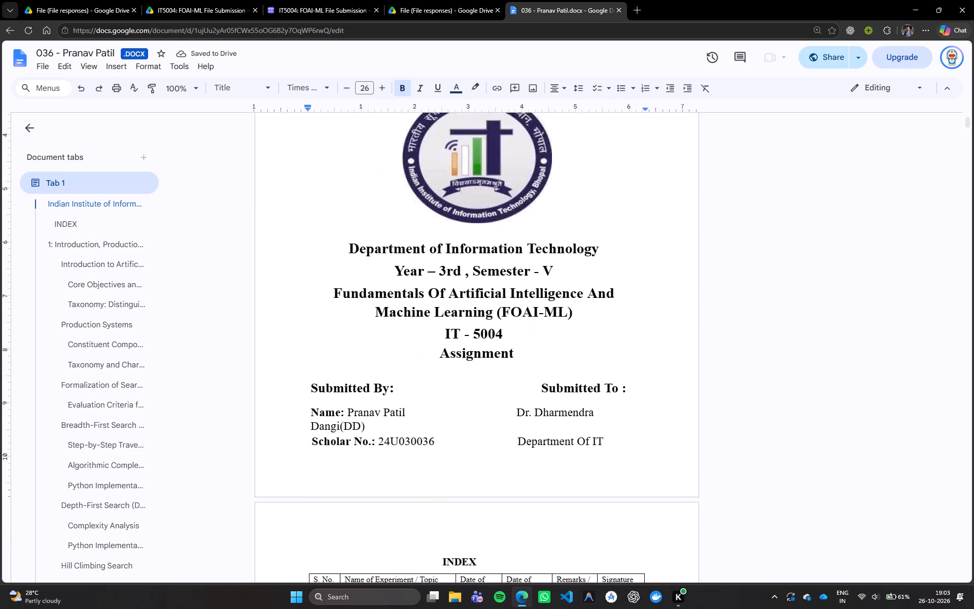
pyautogui.scroll(-12, 478, 350)
pyautogui.scroll(3, 478, 350)
pyautogui.scroll(-8, 478, 350)
pyautogui.scroll(5, 478, 350)
pyautogui.scroll(-8, 478, 350)
pyautogui.scroll(2, 478, 350)
pyautogui.scroll(-5, 478, 350)
pyautogui.scroll(2, 478, 350)
pyautogui.scroll(-2, 478, 350)
pyautogui.scroll(1, 478, 350)
pyautogui.scroll(-3, 478, 350)
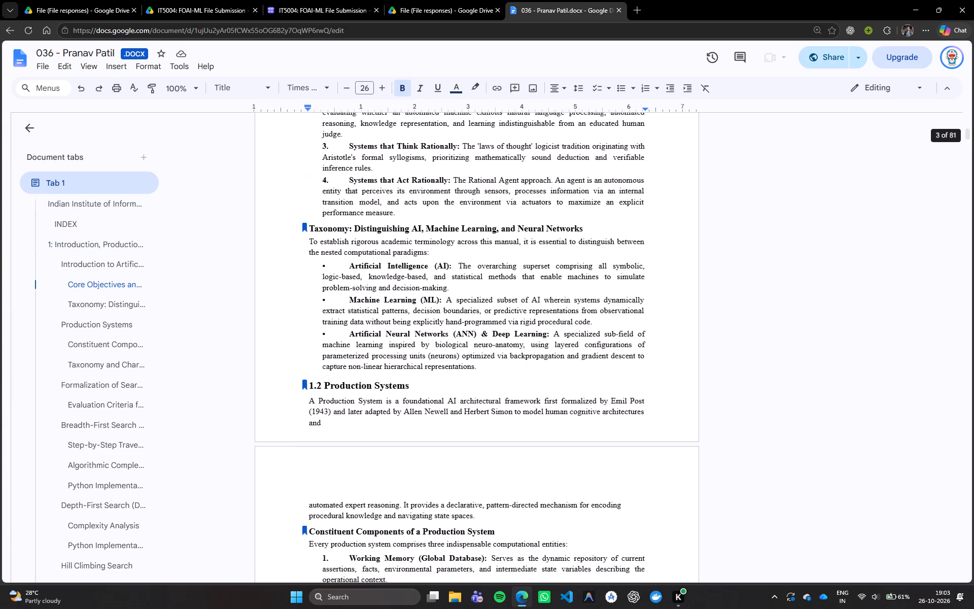
pyautogui.scroll(-1, 478, 350)
pyautogui.scroll(1, 478, 350)
pyautogui.scroll(-18, 478, 350)
pyautogui.scroll(1, 478, 350)
pyautogui.scroll(-3, 478, 350)
pyautogui.scroll(2, 478, 350)
pyautogui.scroll(-2, 478, 350)
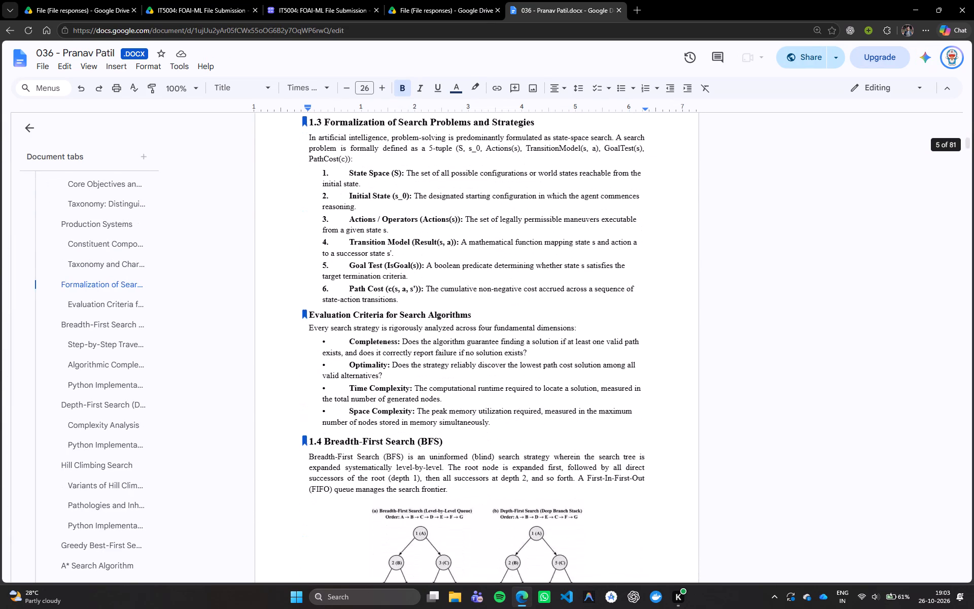
pyautogui.scroll(-12, 478, 350)
pyautogui.scroll(-11, 478, 350)
pyautogui.scroll(1, 478, 350)
pyautogui.scroll(-7, 478, 350)
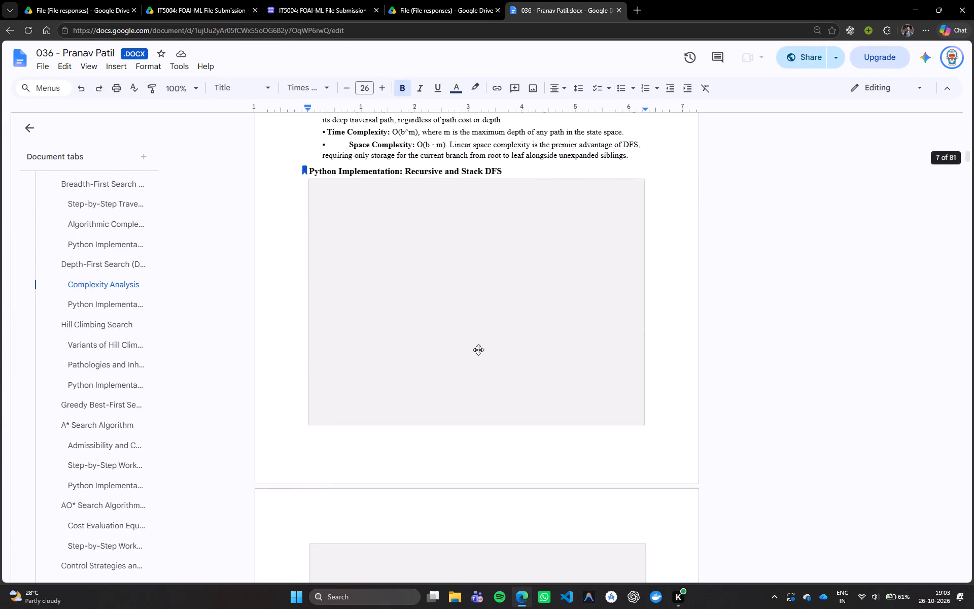
pyautogui.scroll(-5, 478, 350)
pyautogui.scroll(1, 478, 350)
pyautogui.scroll(-16, 478, 350)
pyautogui.scroll(2, 478, 350)
pyautogui.scroll(-19, 478, 350)
pyautogui.scroll(2, 478, 350)
pyautogui.scroll(-17, 478, 350)
pyautogui.scroll(-6, 478, 350)
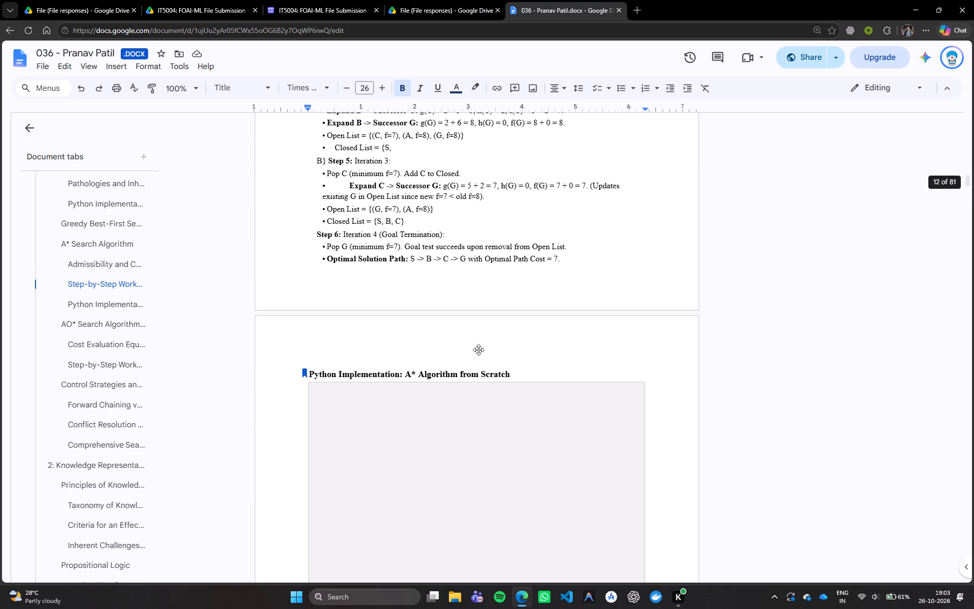
pyautogui.scroll(-6, 478, 350)
pyautogui.scroll(-16, 478, 350)
pyautogui.scroll(3, 823, 289)
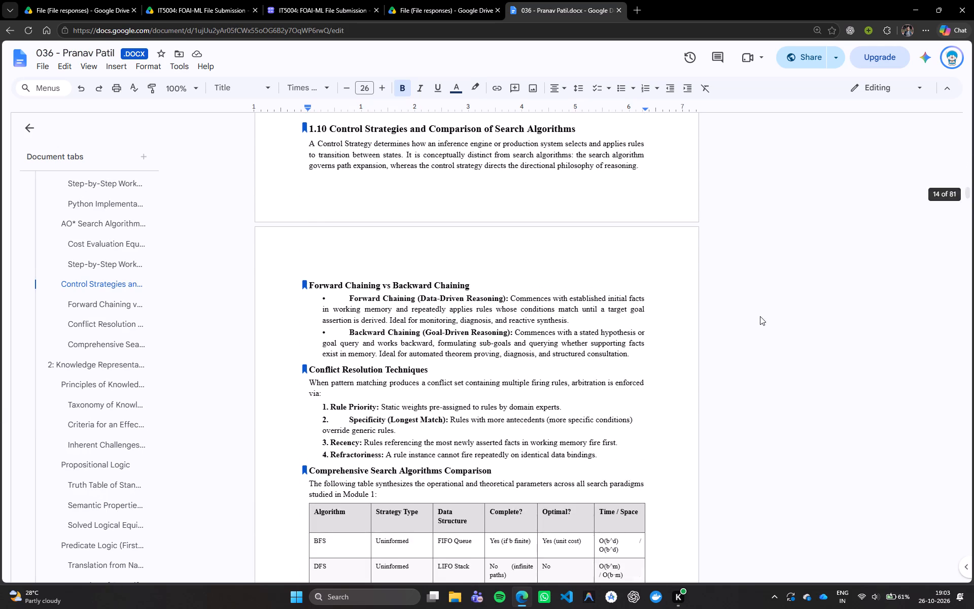
pyautogui.scroll(5, 760, 316)
pyautogui.scroll(8, 570, 319)
pyautogui.scroll(-6, 570, 319)
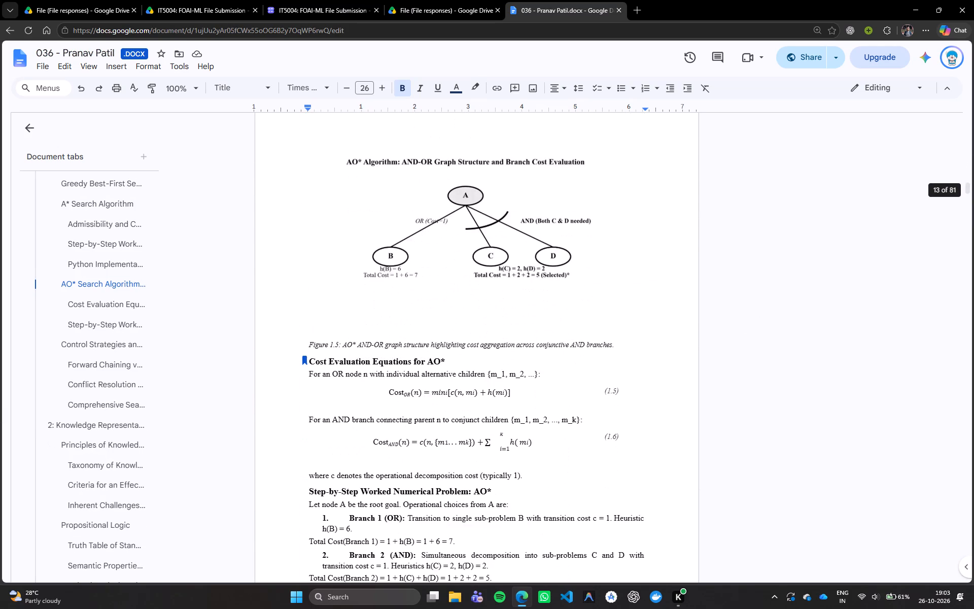
pyautogui.scroll(-20, 619, 303)
pyautogui.scroll(1, 625, 301)
pyautogui.scroll(-17, 625, 301)
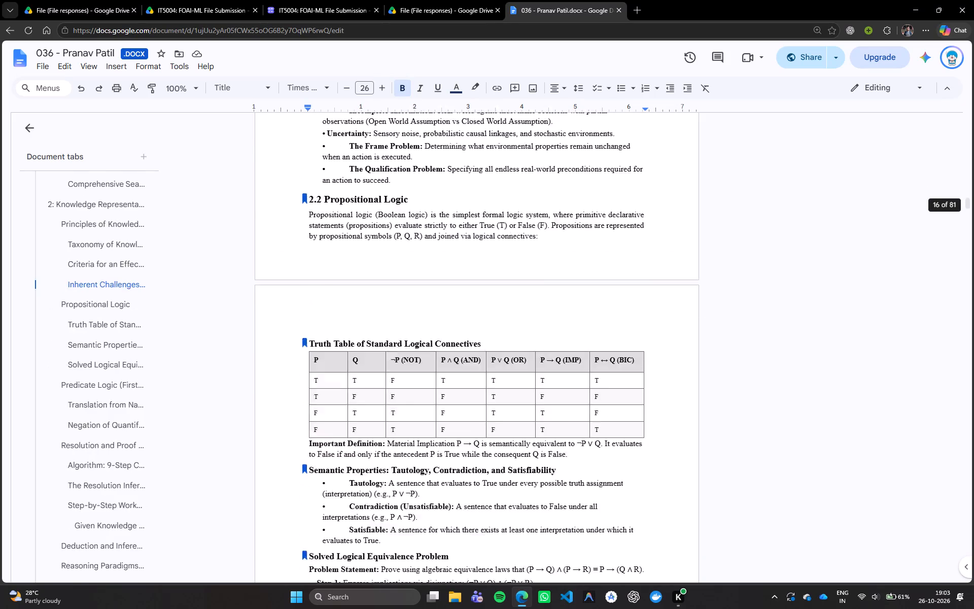
pyautogui.scroll(-3, 625, 301)
pyautogui.scroll(1, 625, 301)
pyautogui.scroll(-16, 625, 301)
pyautogui.scroll(-7, 625, 301)
pyautogui.scroll(1, 625, 301)
pyautogui.scroll(-2, 625, 301)
pyautogui.scroll(1, 625, 301)
pyautogui.scroll(-1, 625, 301)
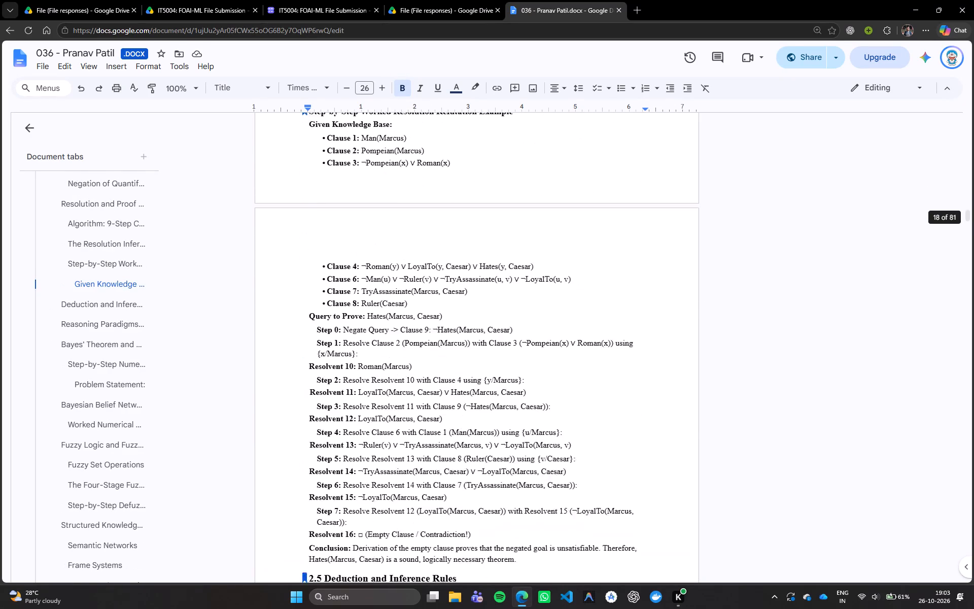
pyautogui.scroll(-11, 625, 301)
pyautogui.scroll(-12, 625, 301)
pyautogui.scroll(-13, 625, 301)
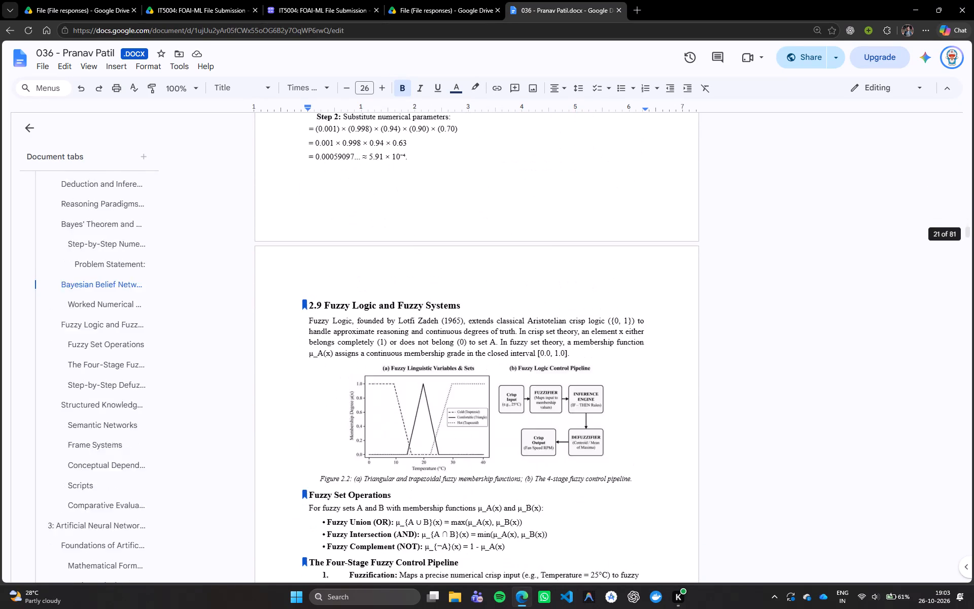
pyautogui.scroll(-3, 625, 301)
pyautogui.scroll(1, 625, 301)
pyautogui.scroll(-18, 625, 301)
pyautogui.scroll(1, 625, 301)
pyautogui.scroll(-12, 625, 301)
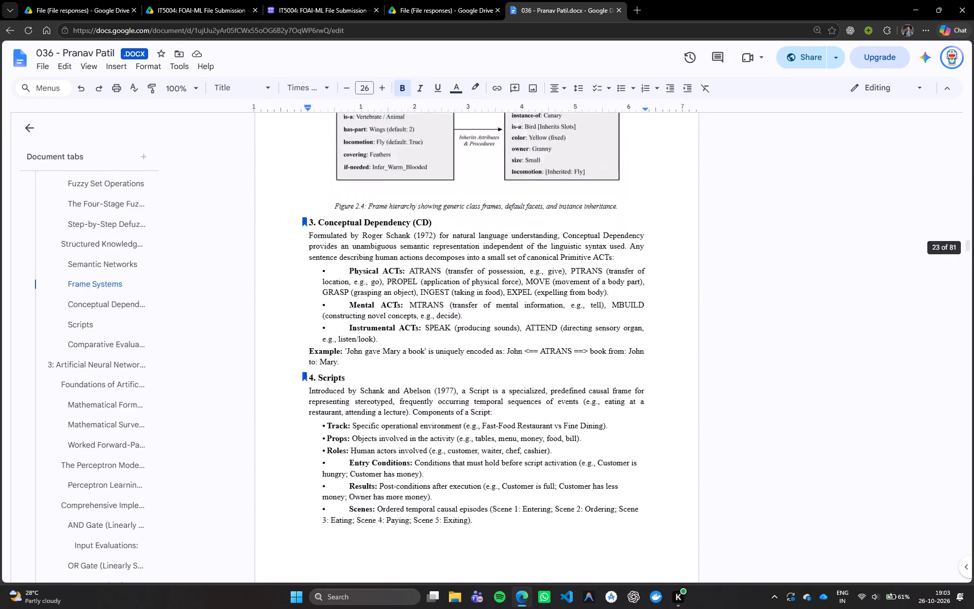
pyautogui.scroll(-4, 625, 301)
pyautogui.scroll(11, 625, 301)
pyautogui.scroll(-7, 625, 301)
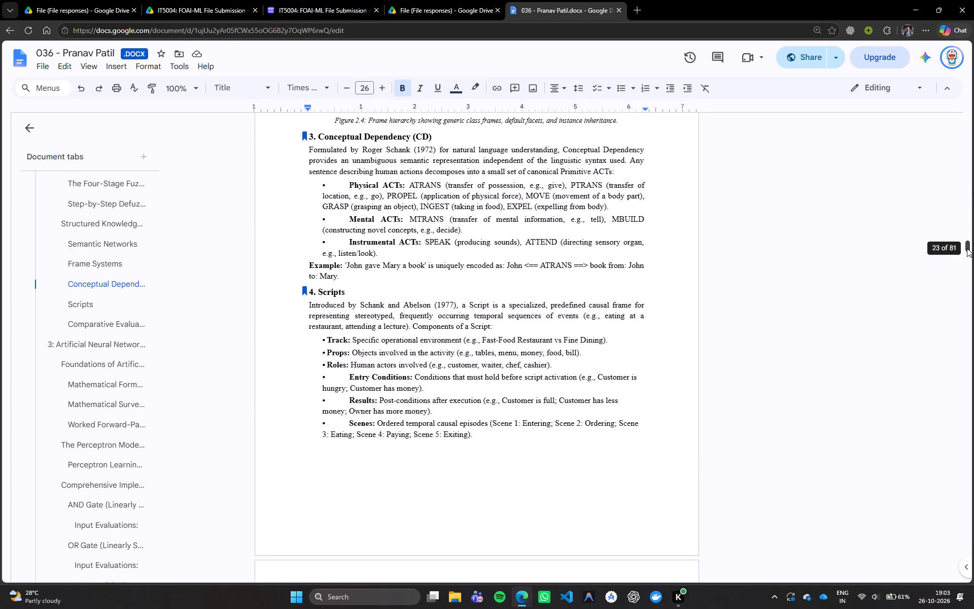
# Skim the remaining modules of submission 036 through to the final appendix and back, and close the document.
pyautogui.moveTo(968, 249); pyautogui.dragTo(970, 296)
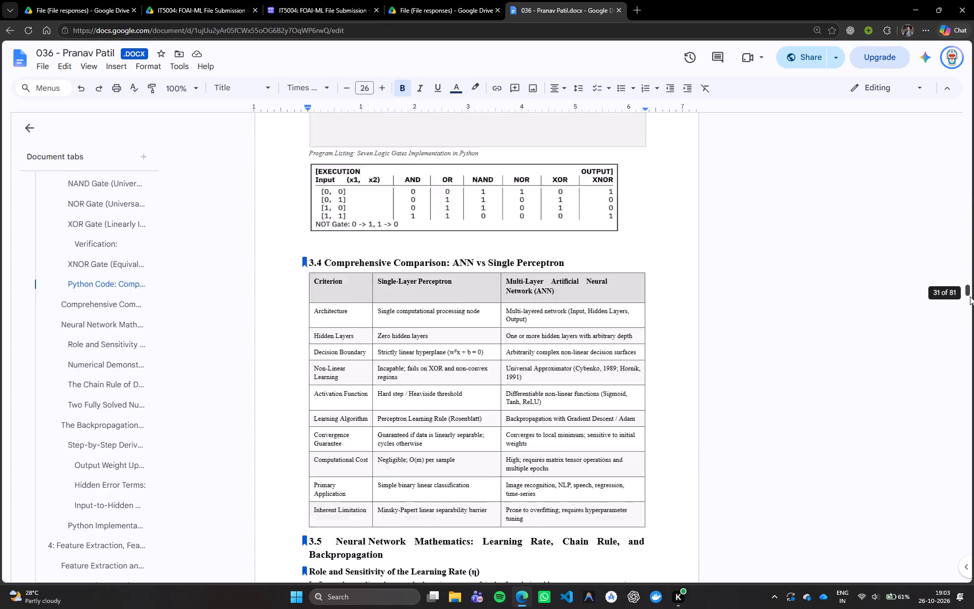
pyautogui.moveTo(970, 296); pyautogui.dragTo(973, 432)
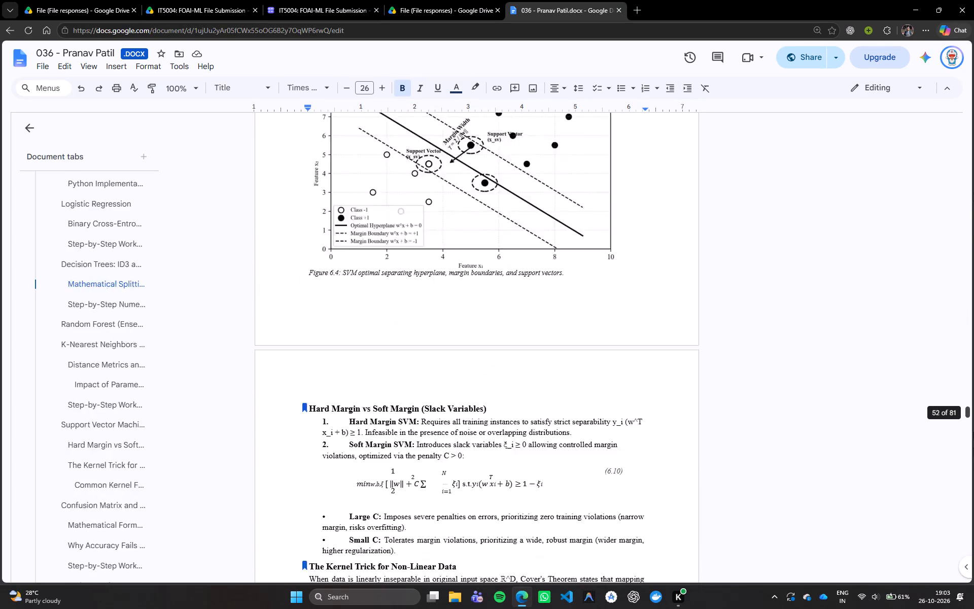
pyautogui.moveTo(973, 432); pyautogui.dragTo(973, 590)
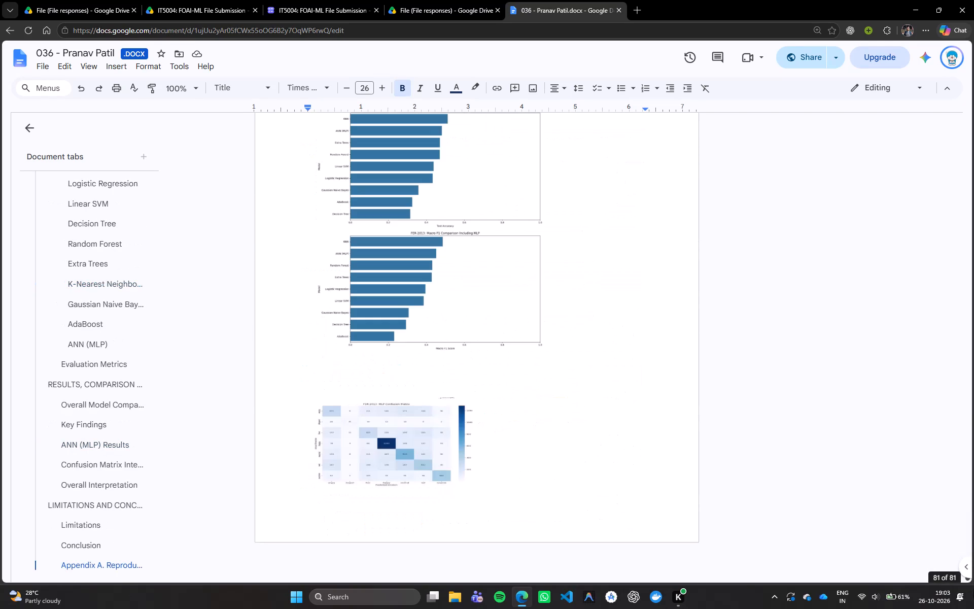
pyautogui.moveTo(973, 590); pyautogui.dragTo(973, 558)
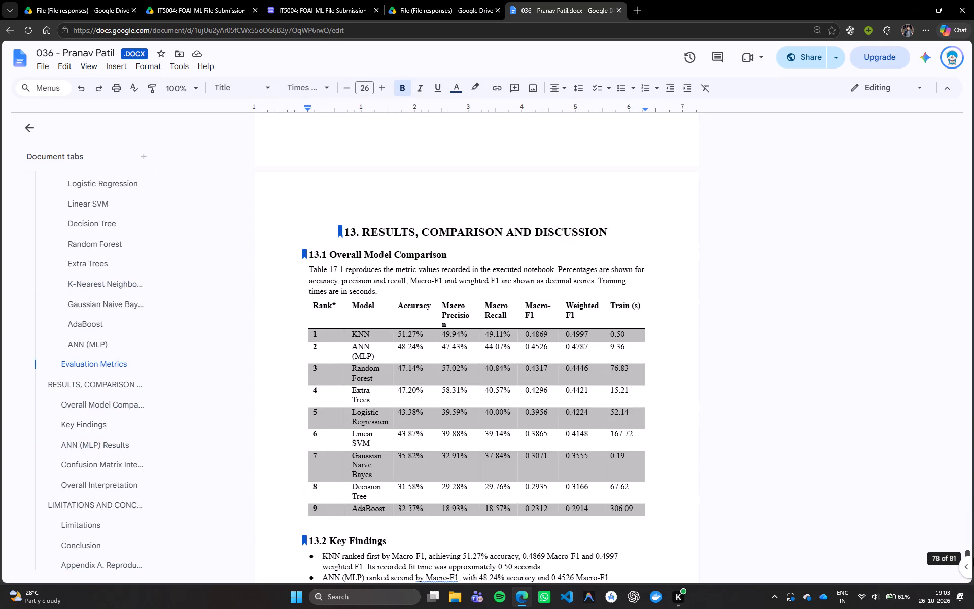
pyautogui.moveTo(973, 558); pyautogui.dragTo(973, 547)
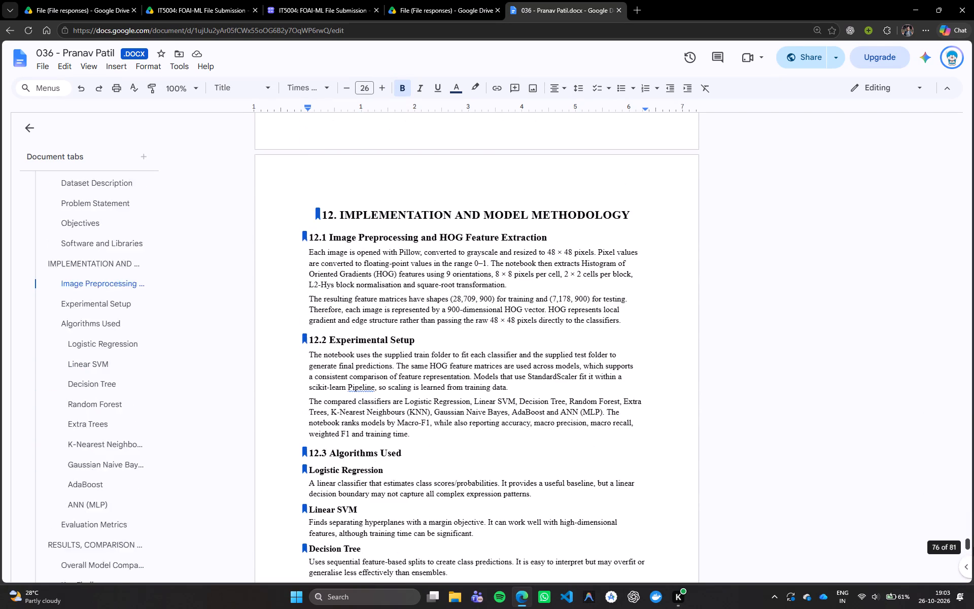
pyautogui.moveTo(973, 547); pyautogui.dragTo(973, 212)
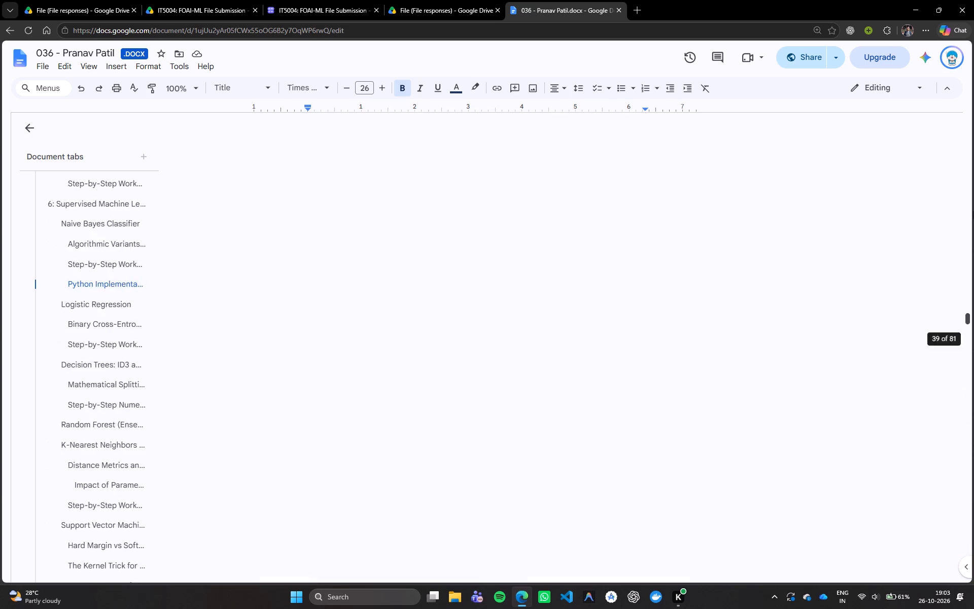
pyautogui.moveTo(973, 212); pyautogui.dragTo(973, 46)
pyautogui.click(483, 0)
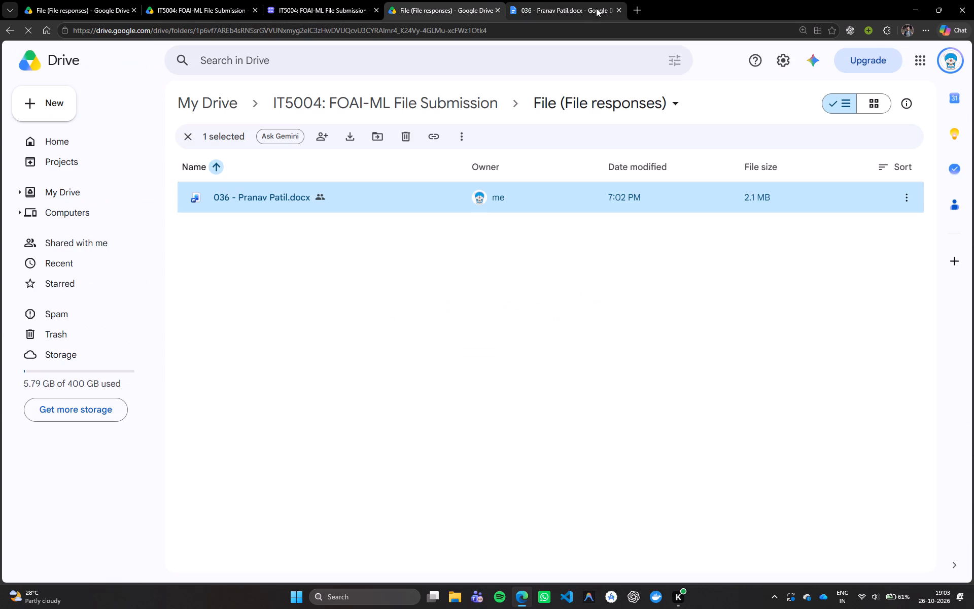
pyautogui.click(619, 10)
# Refresh the File (File responses) folder by way of its parent folder and open the submitted Word document numbered 029 in Google Docs.
pyautogui.click(312, 92)
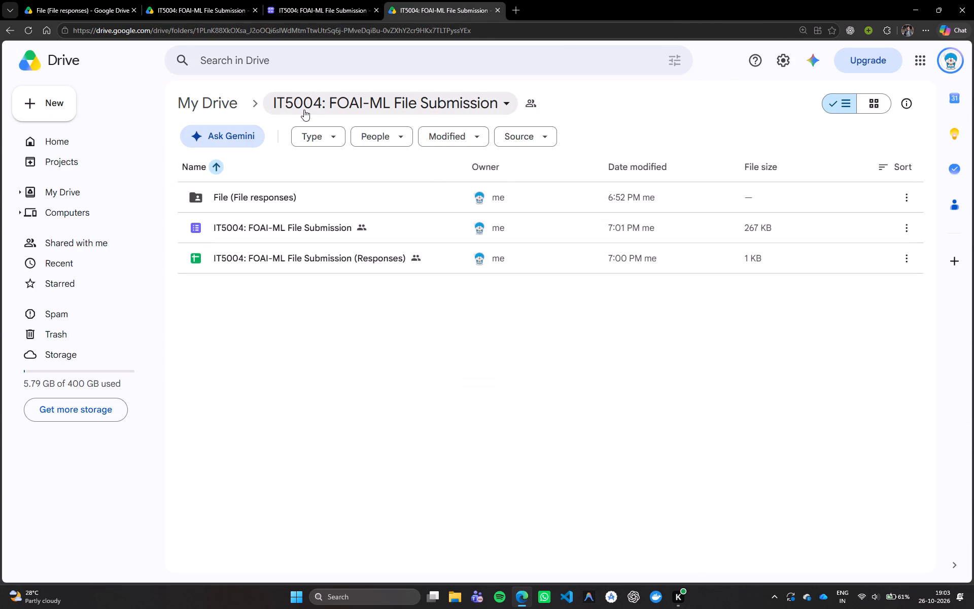
pyautogui.doubleClick(305, 194)
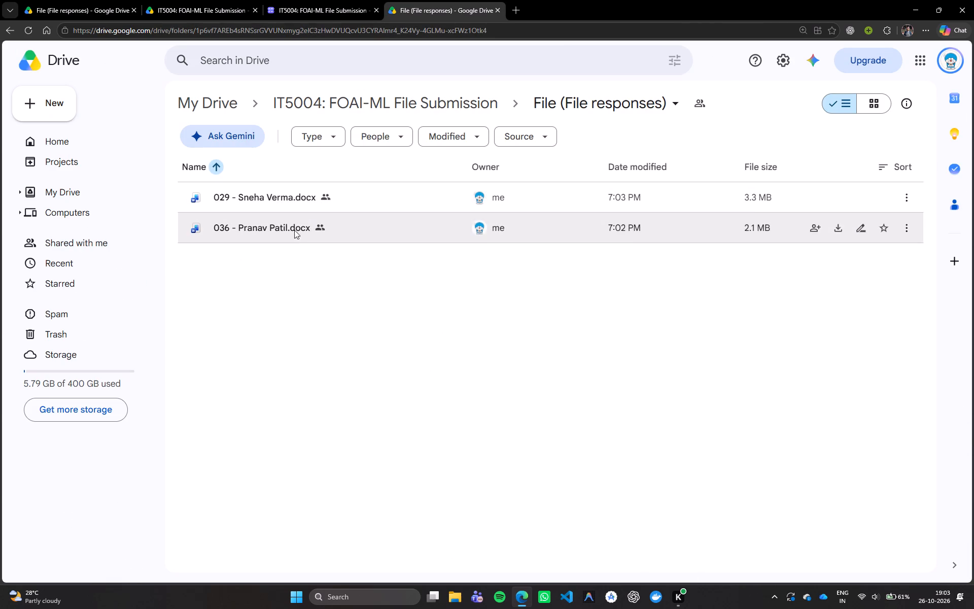
pyautogui.doubleClick(282, 199)
pyautogui.click(418, 5)
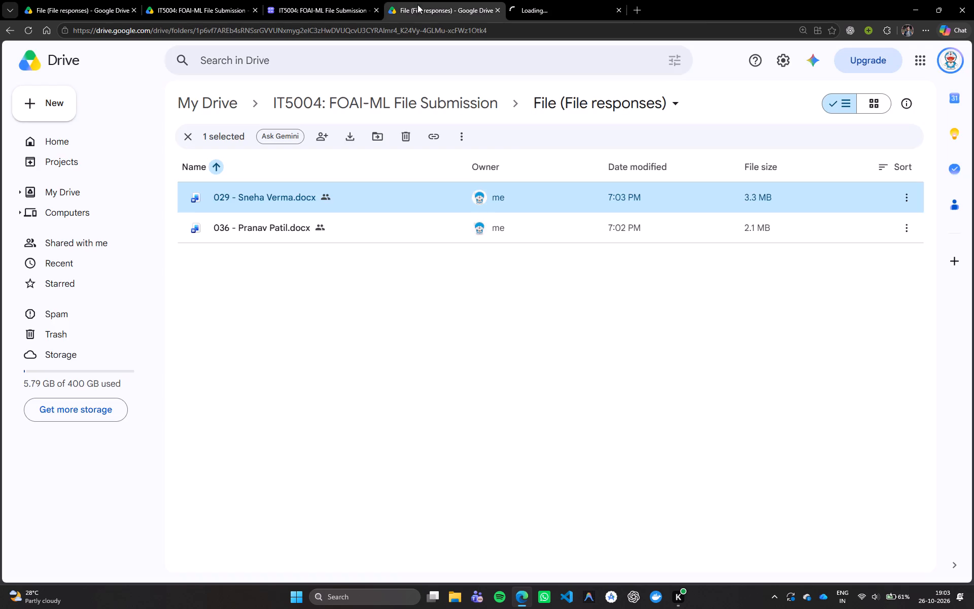
pyautogui.click(515, 0)
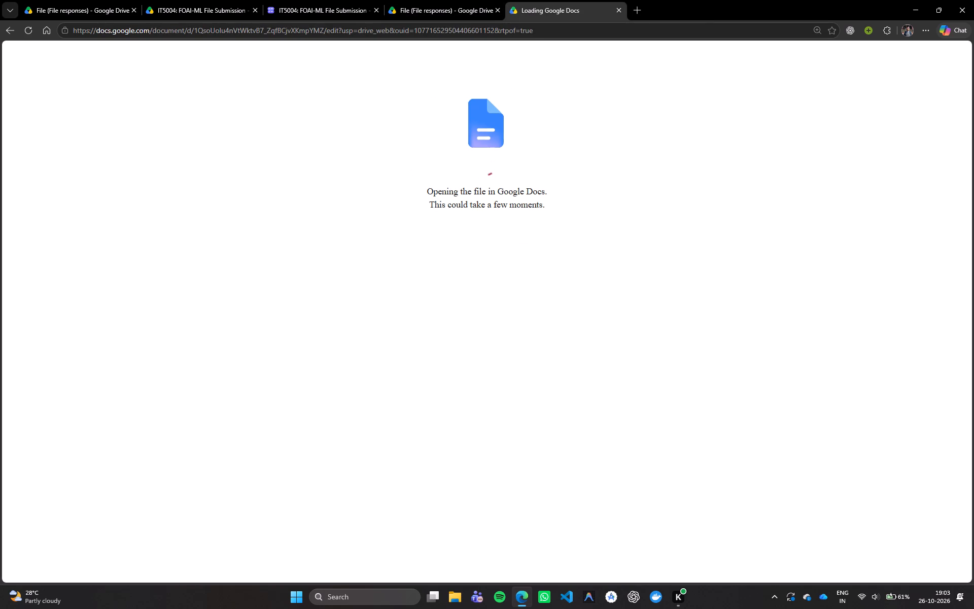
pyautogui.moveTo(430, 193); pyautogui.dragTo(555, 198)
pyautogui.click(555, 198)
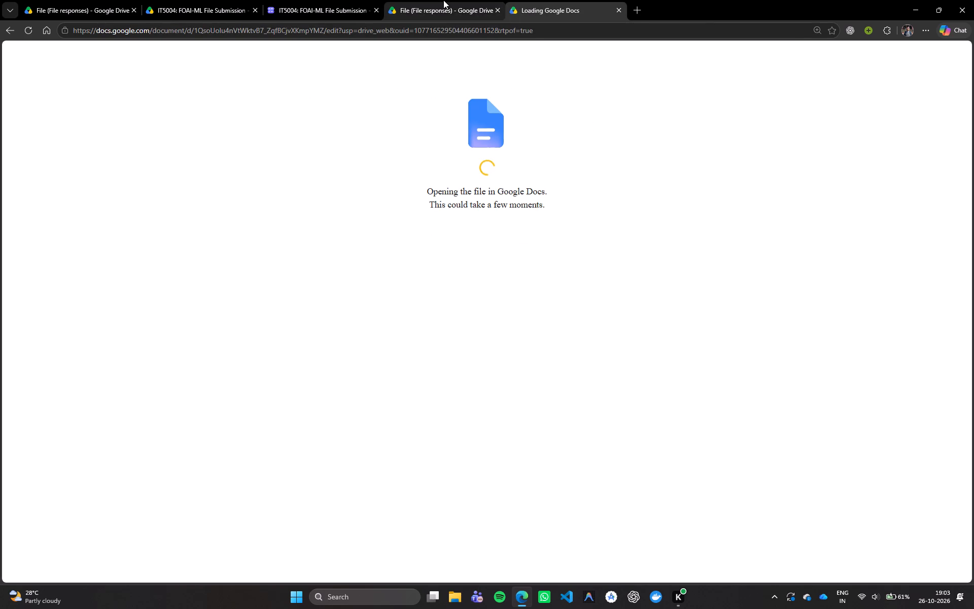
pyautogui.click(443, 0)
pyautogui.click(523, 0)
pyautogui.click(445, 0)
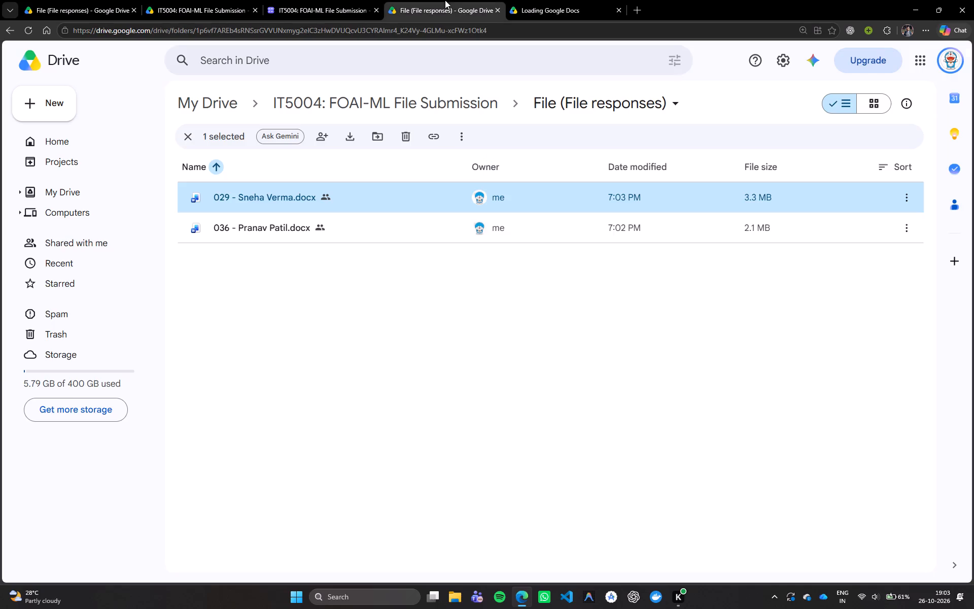
# Review the IT5004: FOAI-ML File Submission form's questions, file upload restrictions and summary of responses.
pyautogui.click(319, 1)
pyautogui.scroll(-1, 355, 232)
pyautogui.scroll(9, 355, 232)
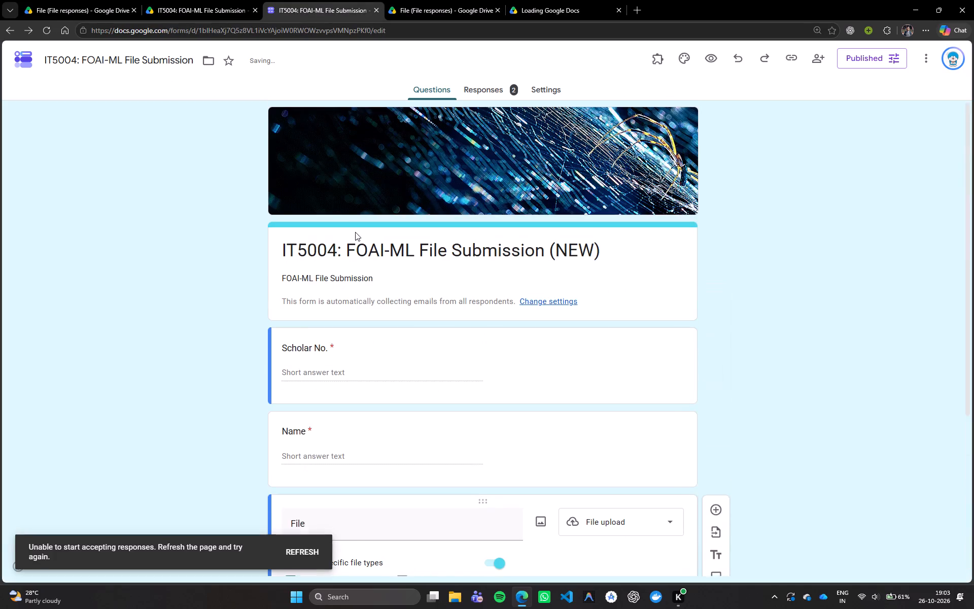
pyautogui.click(171, 269)
pyautogui.scroll(-6, 509, 244)
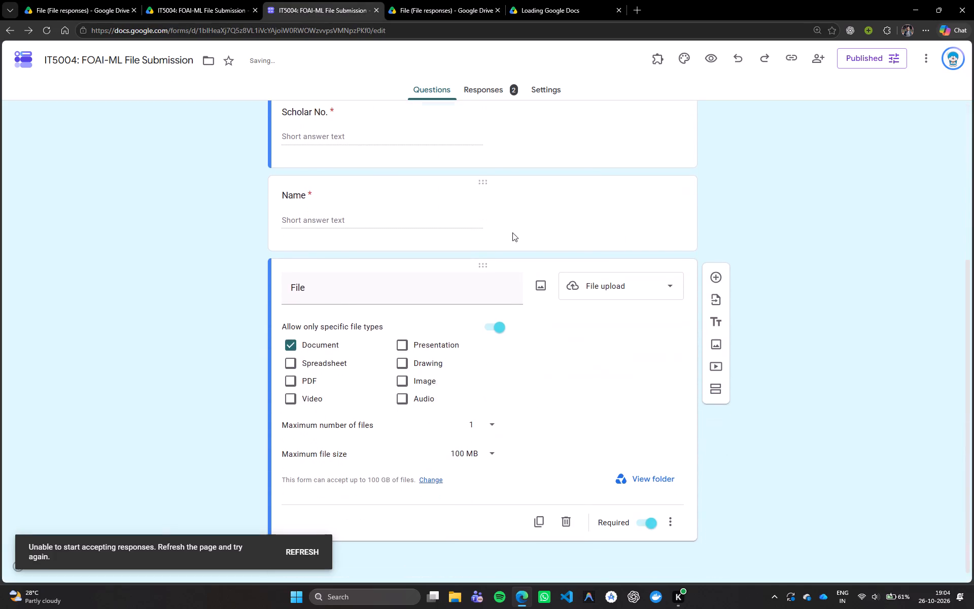
pyautogui.click(499, 88)
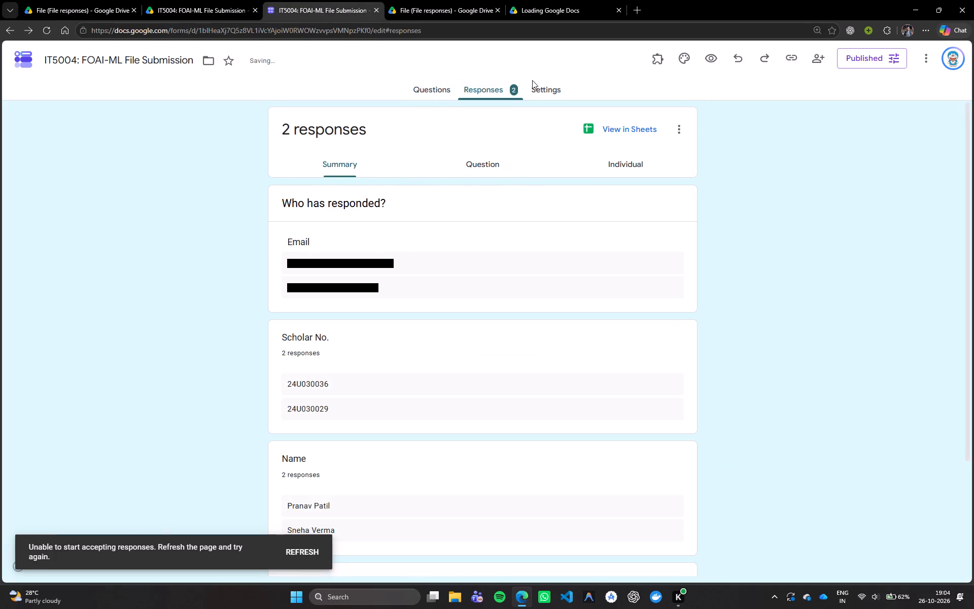
pyautogui.click(537, 87)
pyautogui.click(468, 89)
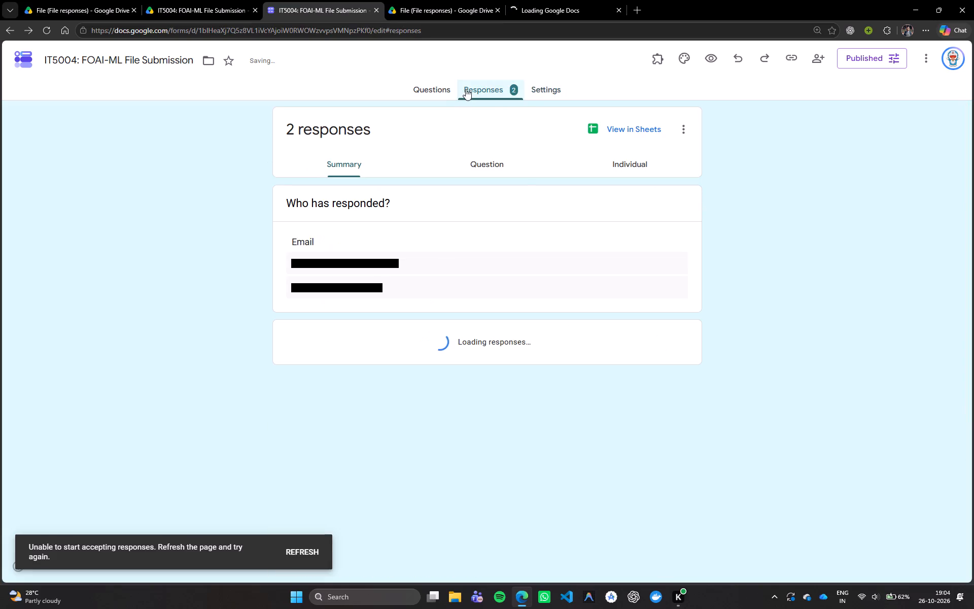
# Examine the form's settings for responses, presentation, form defaults and question defaults, expanding the collapsed sections, and return to the questions.
pyautogui.click(547, 80)
pyautogui.scroll(-6, 534, 244)
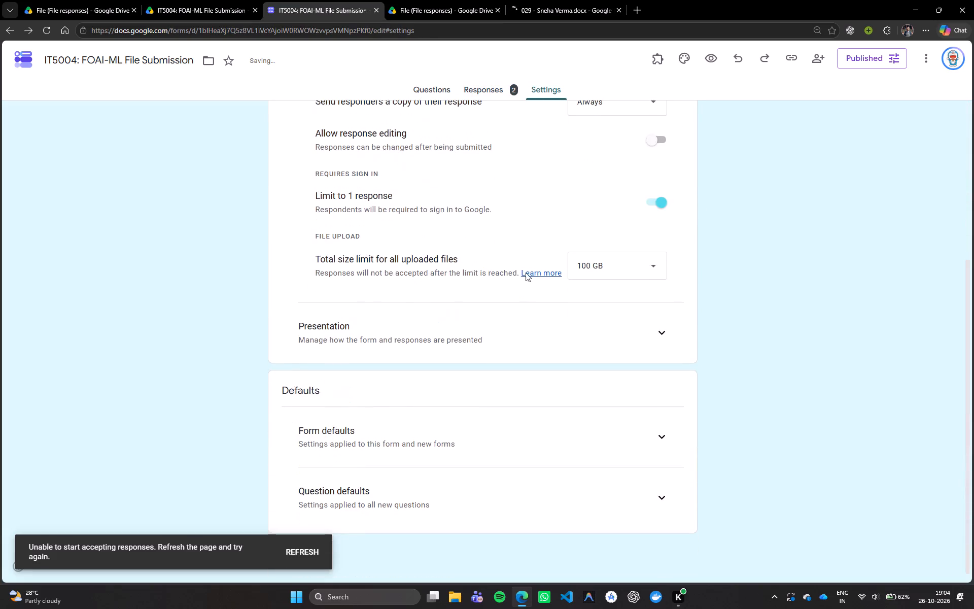
pyautogui.click(673, 329)
pyautogui.scroll(-9, 535, 307)
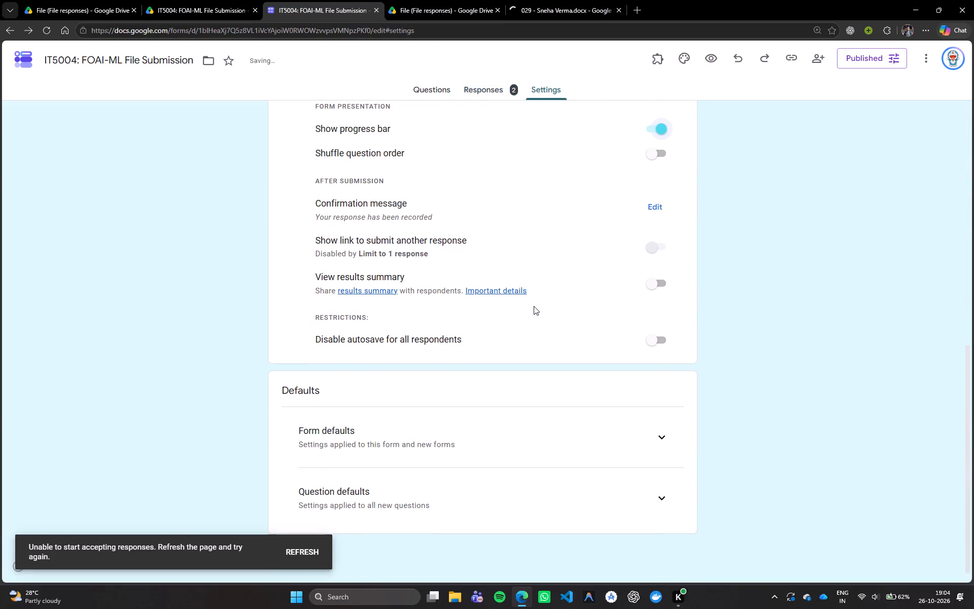
pyautogui.click(669, 437)
pyautogui.scroll(-7, 643, 404)
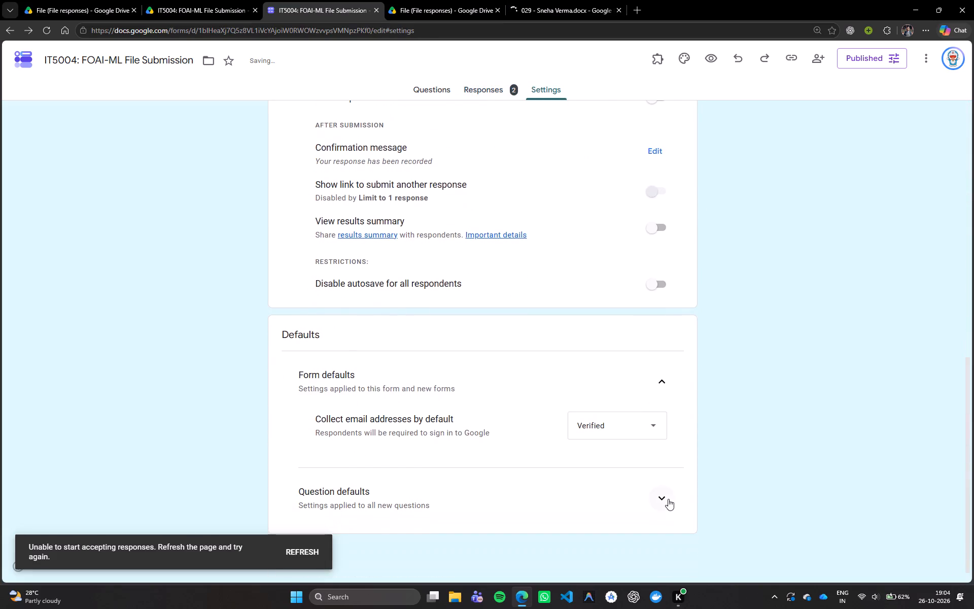
pyautogui.click(668, 499)
pyautogui.scroll(-2, 650, 475)
pyautogui.scroll(1, 639, 461)
pyautogui.scroll(-4, 633, 458)
pyautogui.scroll(1, 614, 441)
pyautogui.scroll(-1, 610, 438)
pyautogui.scroll(7, 610, 438)
pyautogui.scroll(-1, 601, 431)
pyautogui.scroll(4, 601, 431)
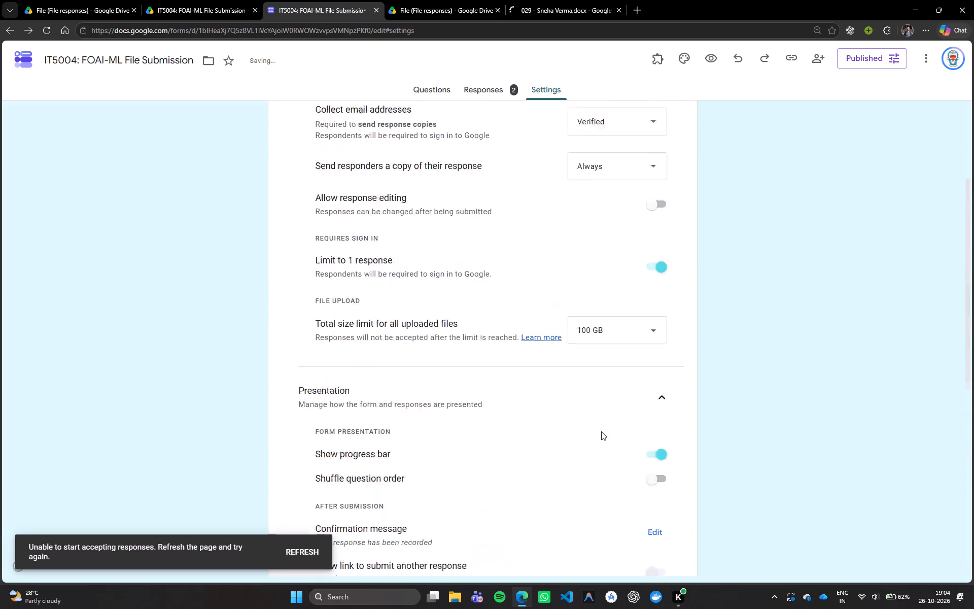
pyautogui.scroll(4, 601, 431)
pyautogui.scroll(-4, 601, 431)
pyautogui.scroll(13, 601, 431)
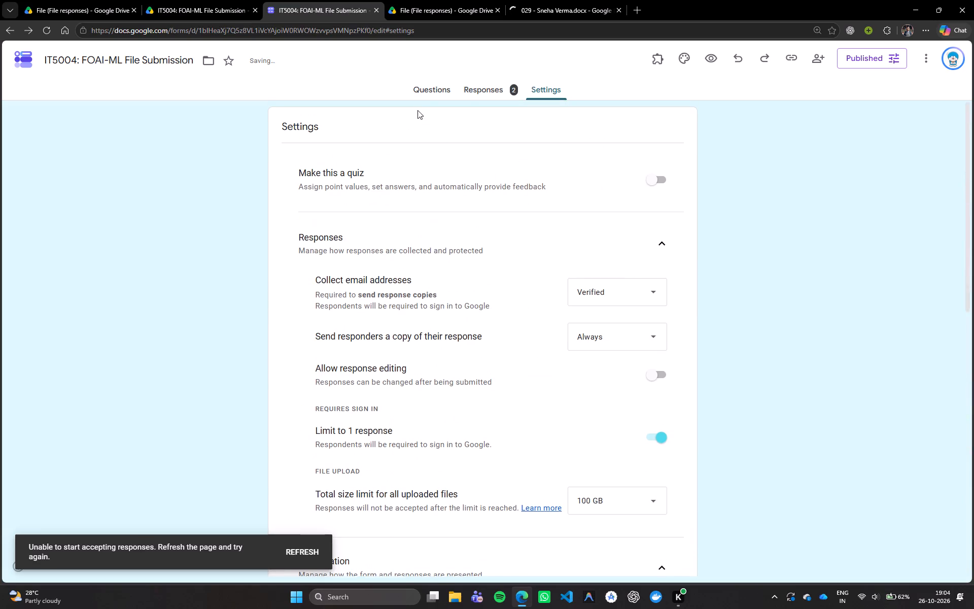
pyautogui.click(467, 85)
pyautogui.click(432, 94)
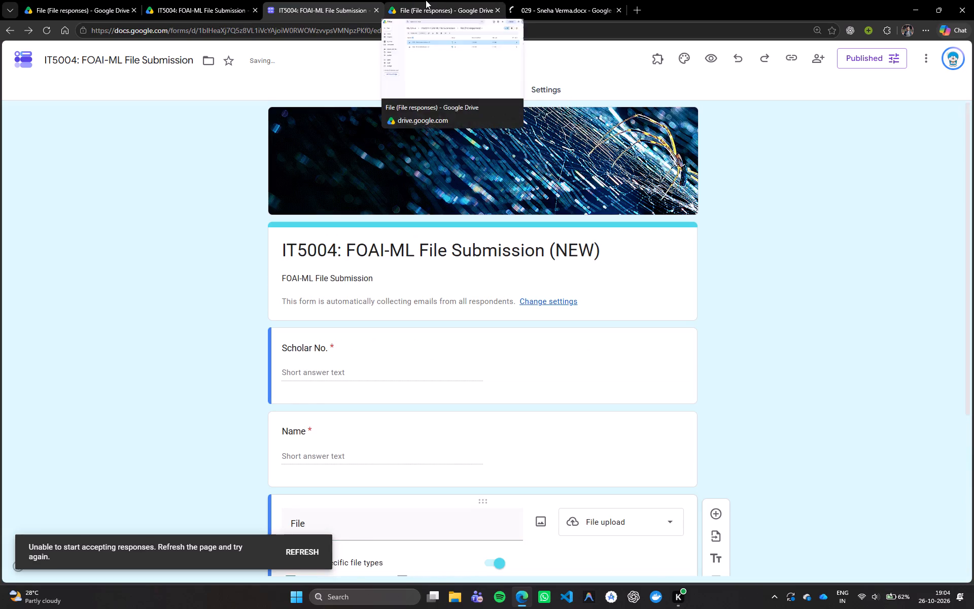
# Open the form's sharing options and check the general access roles for the editor and responder views.
pyautogui.click(359, 0)
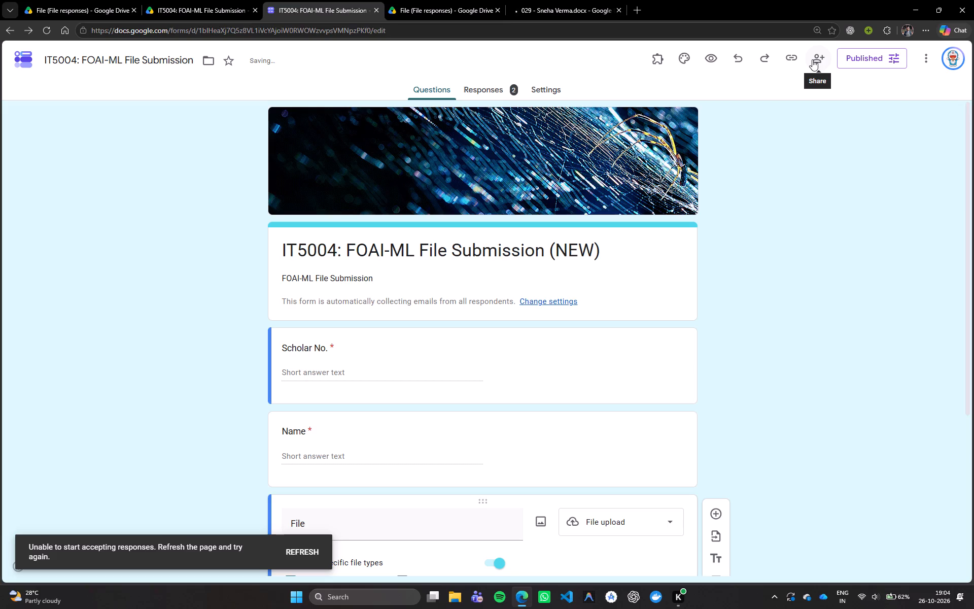
pyautogui.click(814, 63)
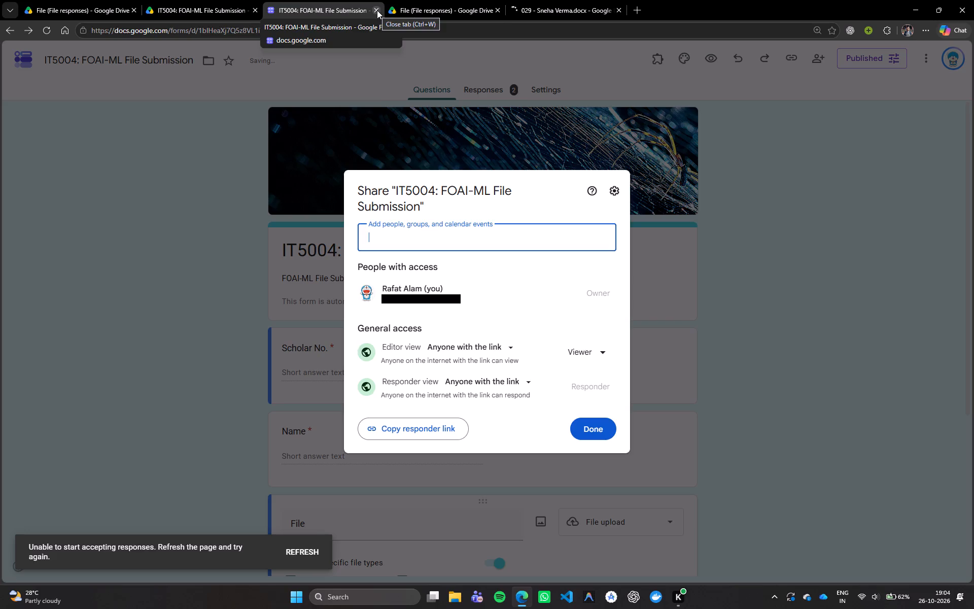
pyautogui.click(597, 350)
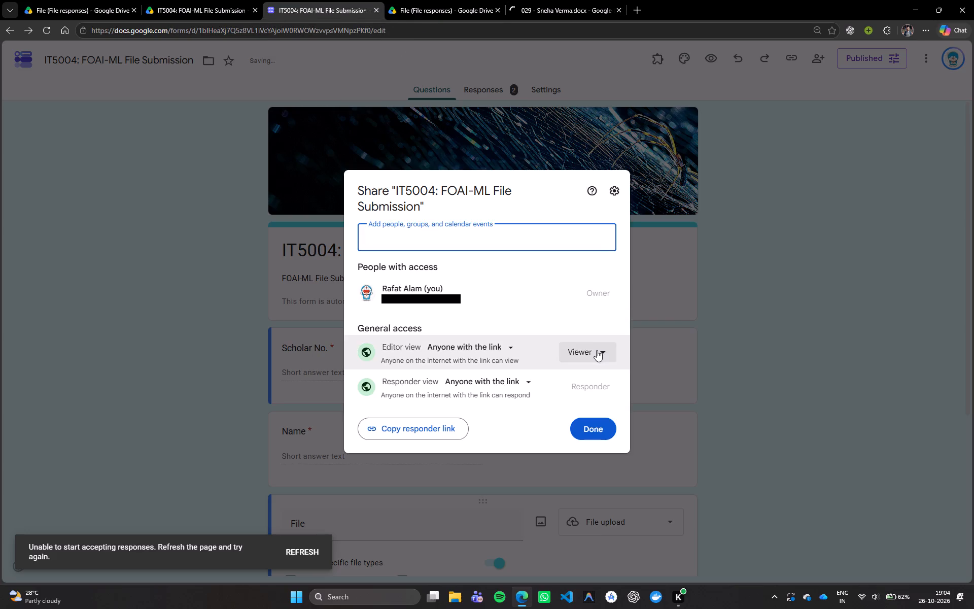
pyautogui.click(562, 331)
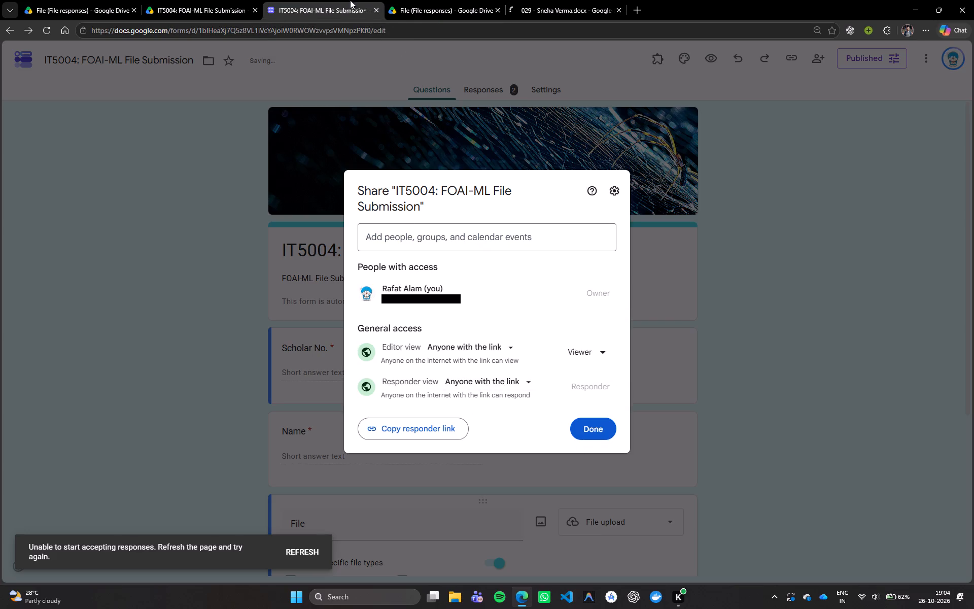
# Close the form, submission document 029 and all the Drive folder pages, leaving only a blank new page open.
pyautogui.click(374, 8)
pyautogui.click(374, 8)
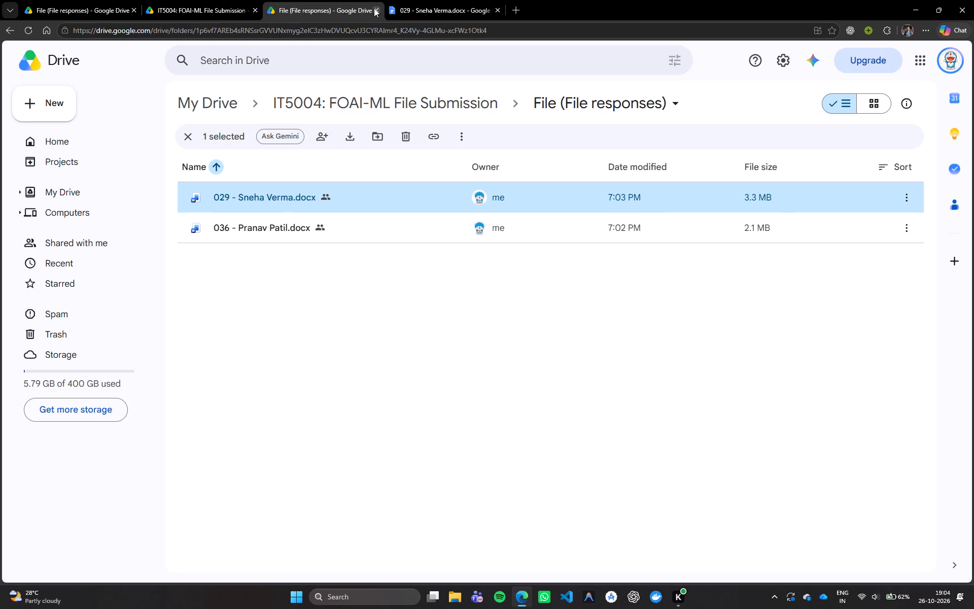
pyautogui.click(374, 8)
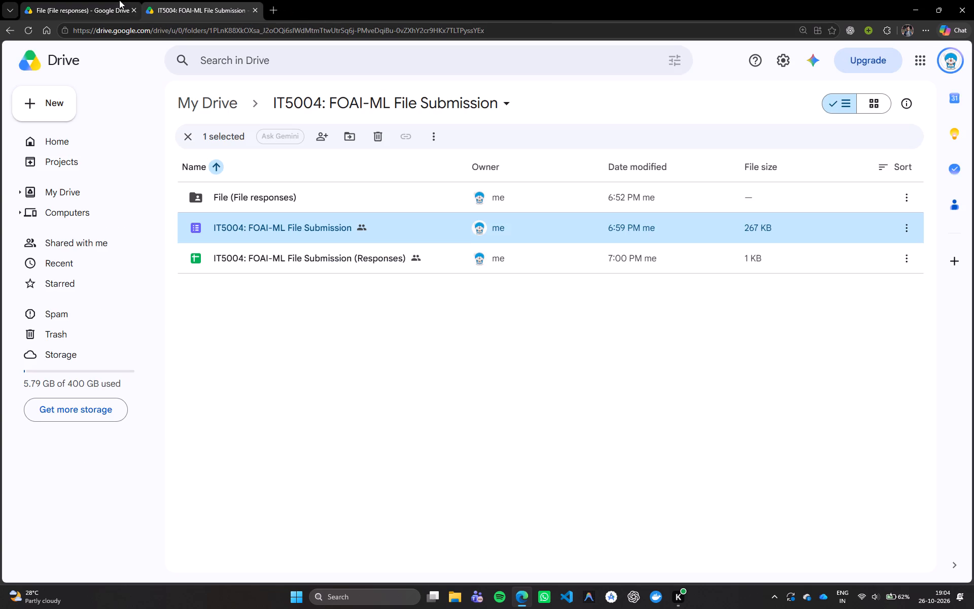
pyautogui.click(119, 0)
pyautogui.click(257, 12)
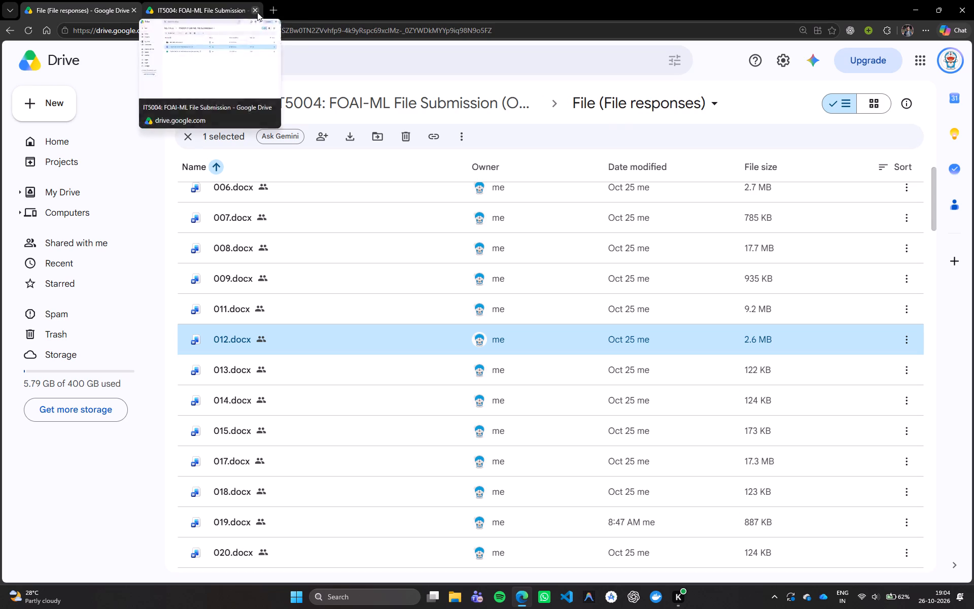
pyautogui.click(157, 7)
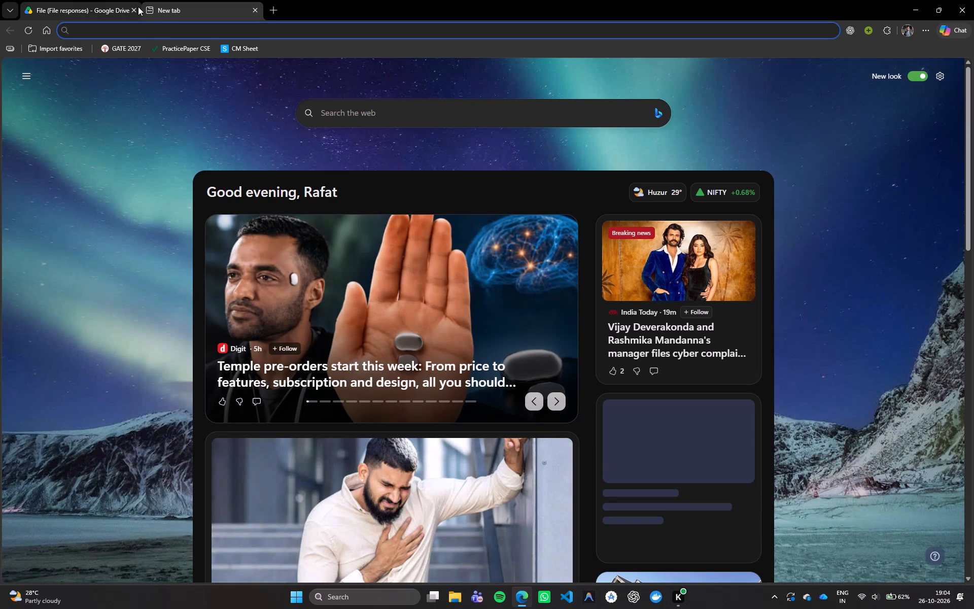
pyautogui.click(136, 8)
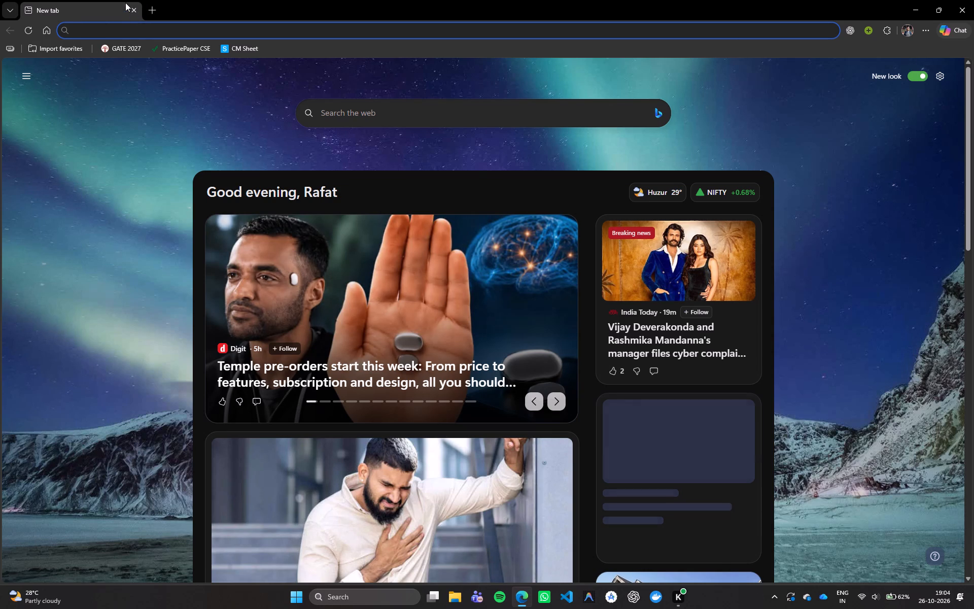